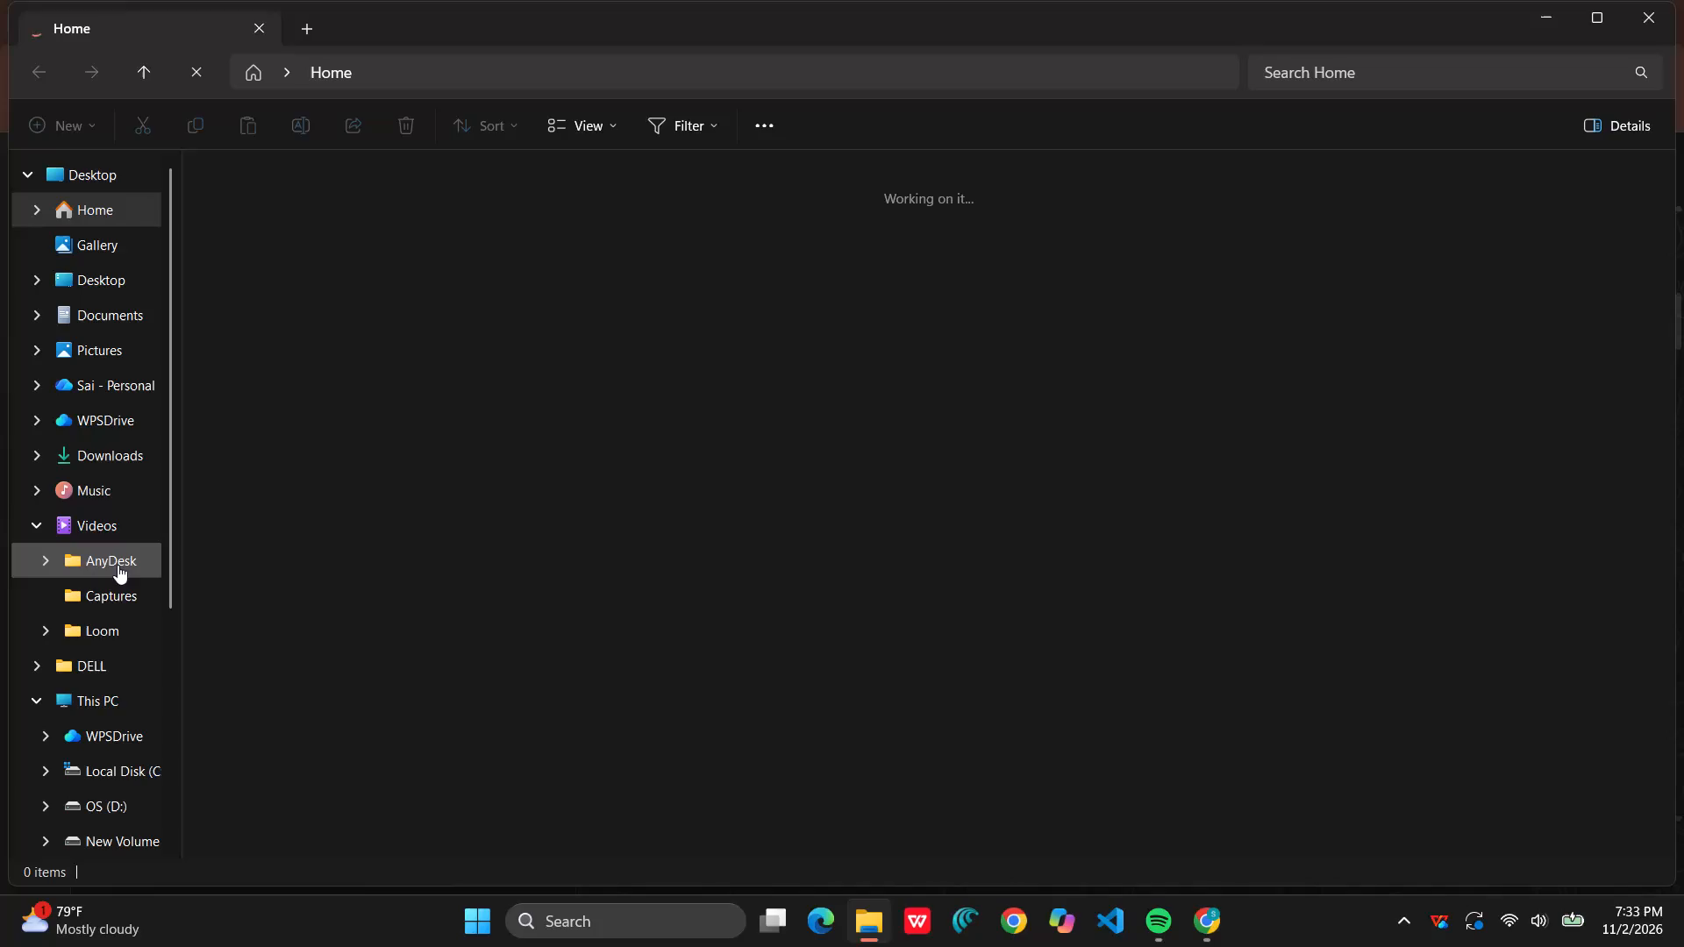
Search the Downloads folder for "opti" and open the OptiDeliver_Infinitely Innovative SIH PDF.
left_click(114, 455)
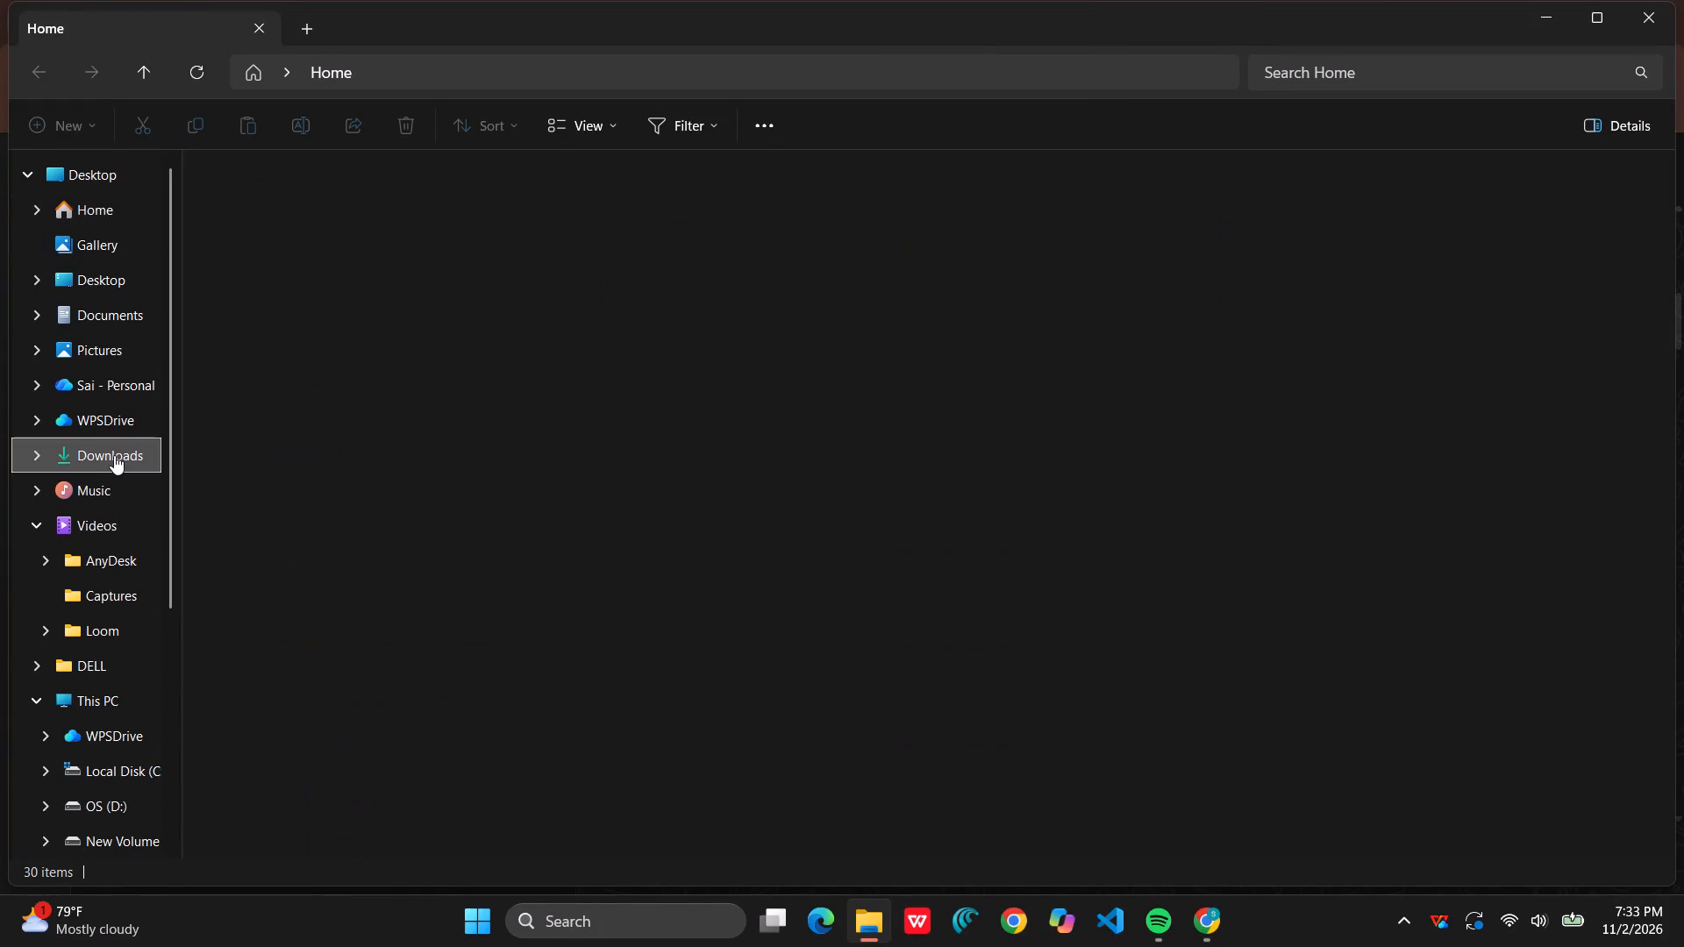
left_click(1310, 75)
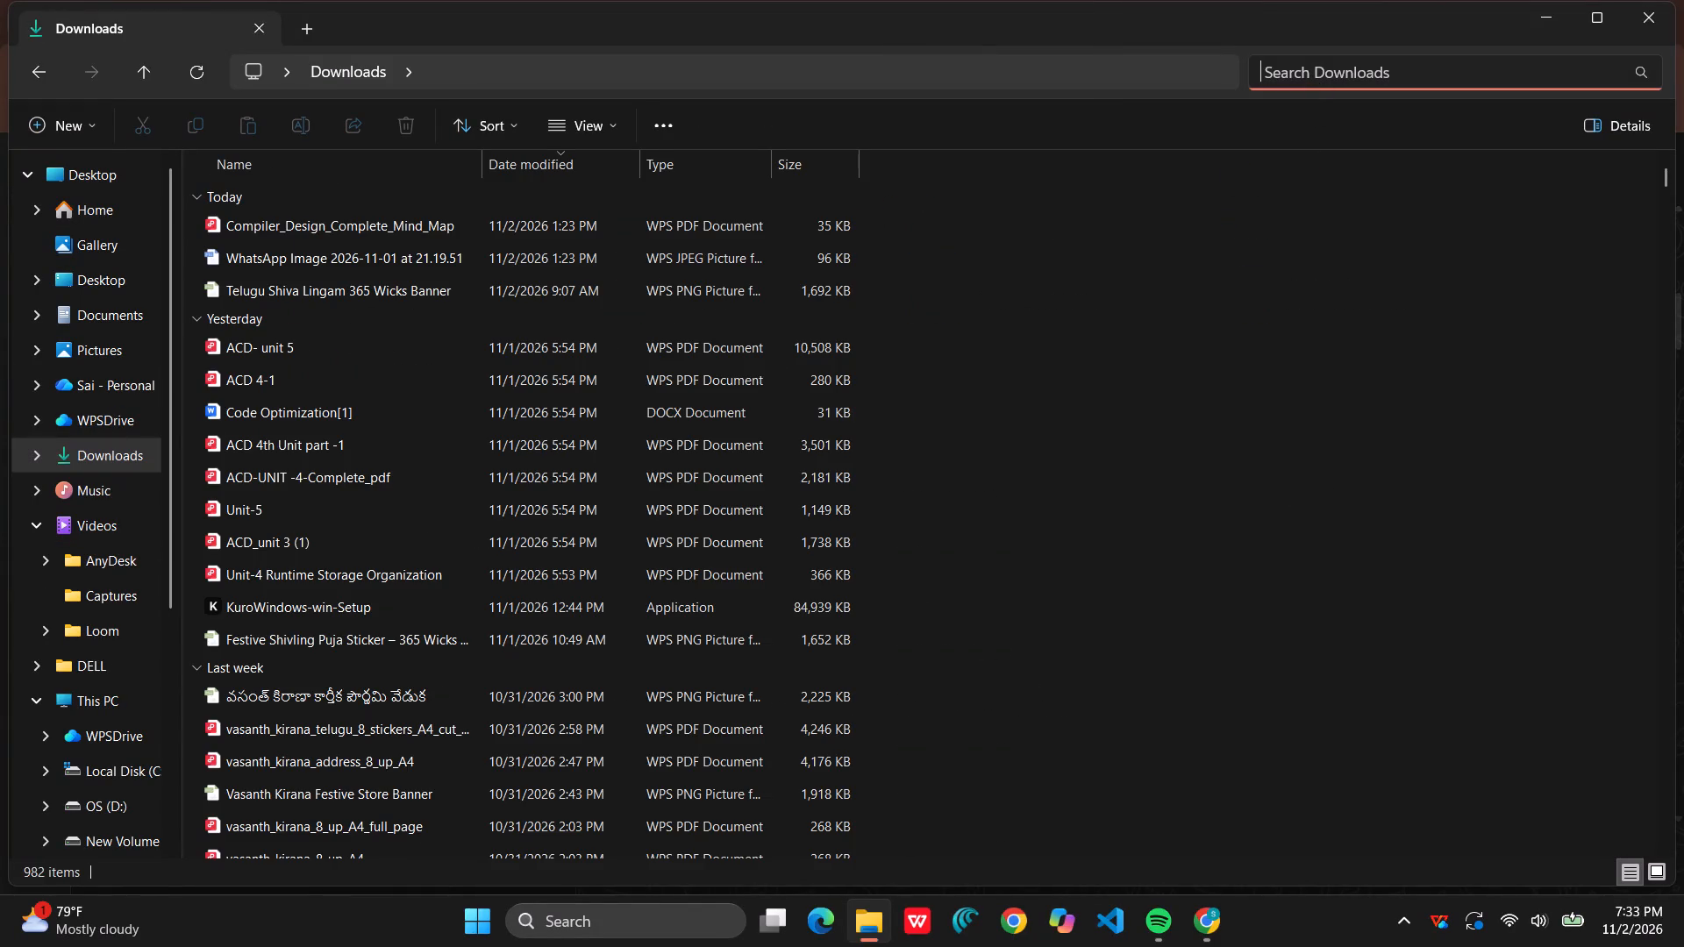
type("opti")
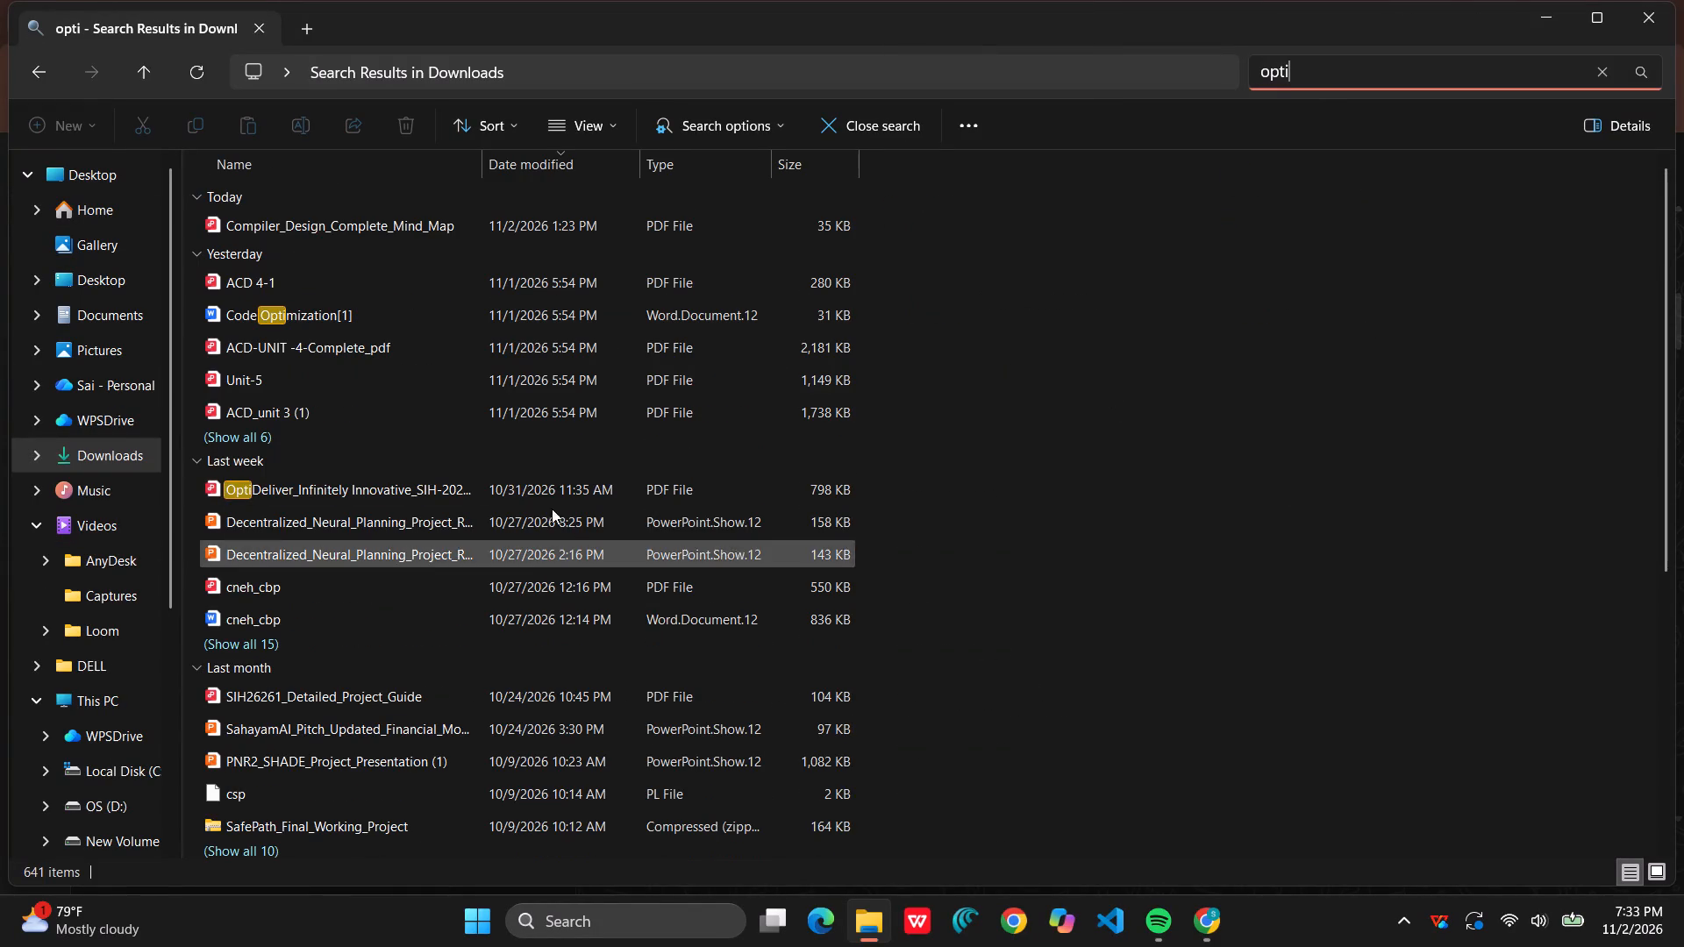
double_click(392, 485)
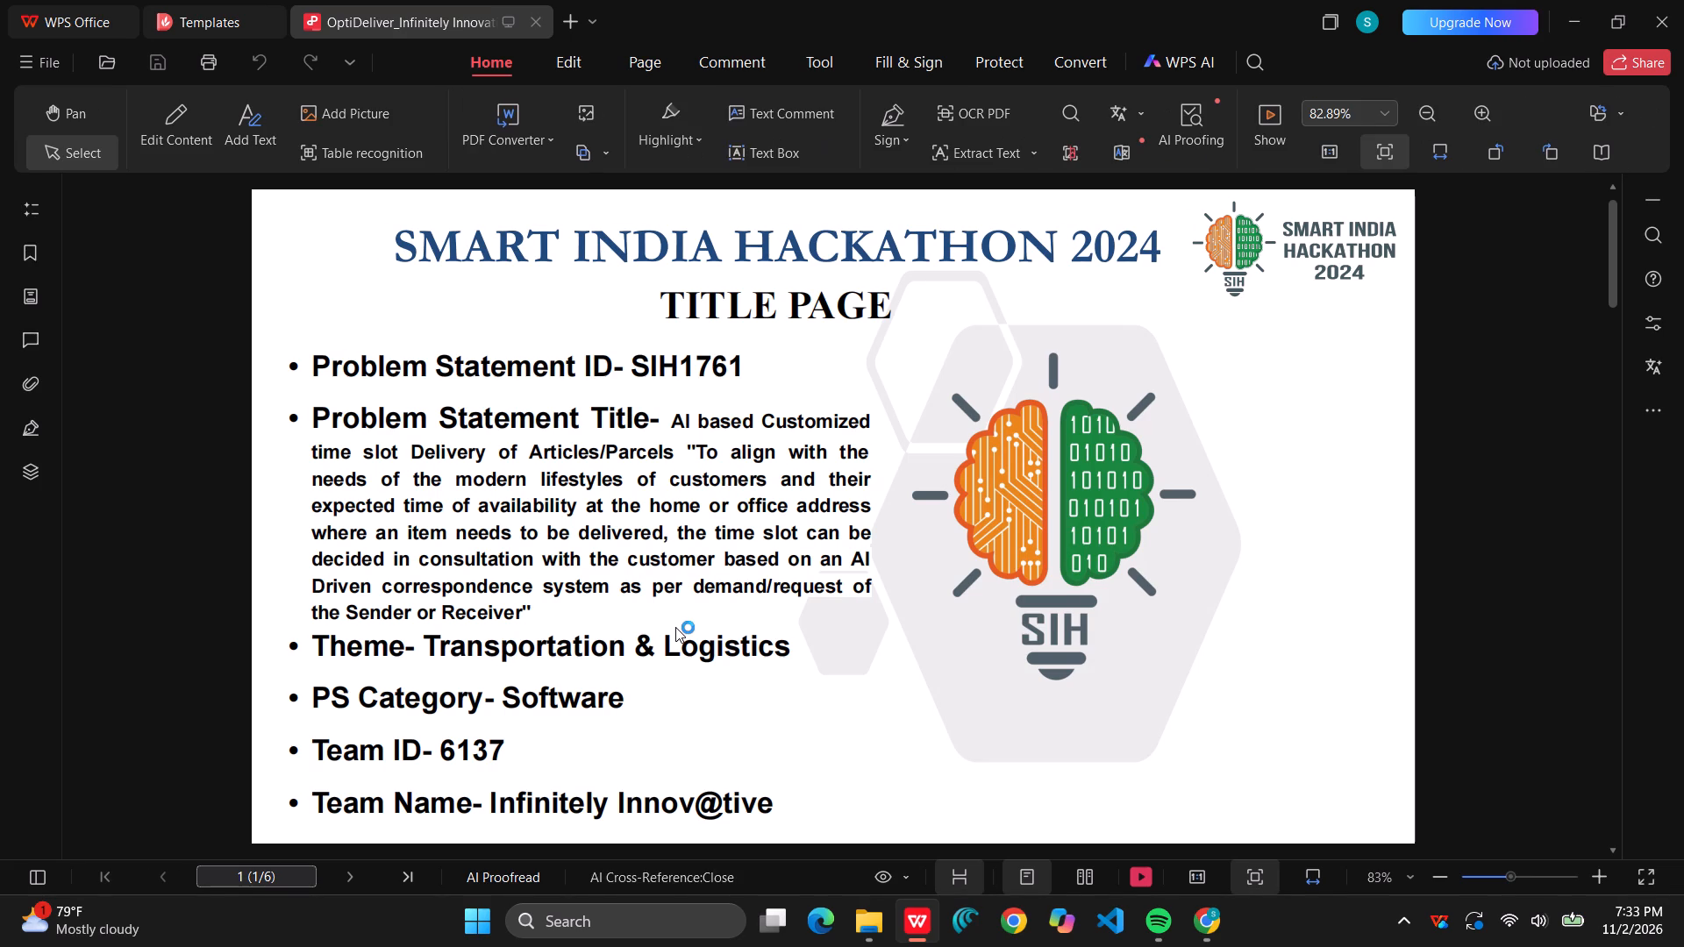
Look through the hackathon presentation from the title page to the Research and References page.
key("Down")
key("Down")
key("Down")
key("Down")
key("Down")
key("Down")
key("Down")
key("Down")
key("Down")
key("Down")
key("Down")
key("Down")
key("Down")
key("Down")
key("Down")
key("Down")
key("Down")
key("Down")
key("Down")
key("Down")
key("Down")
key("Down")
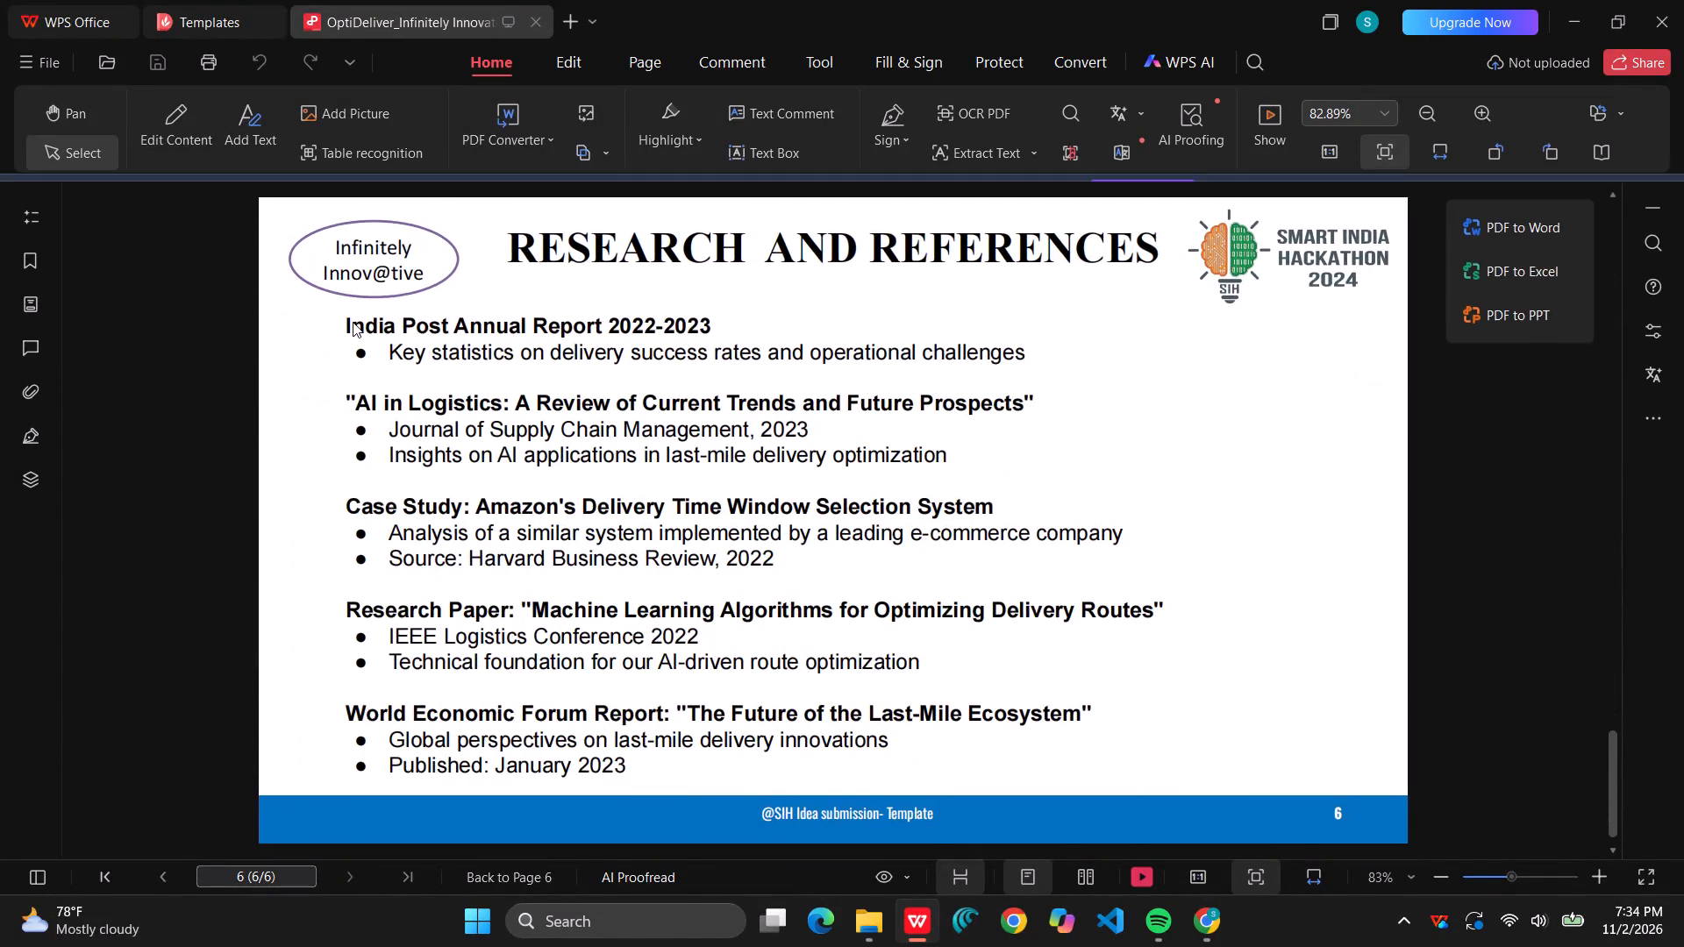
left_click(1657, 201)
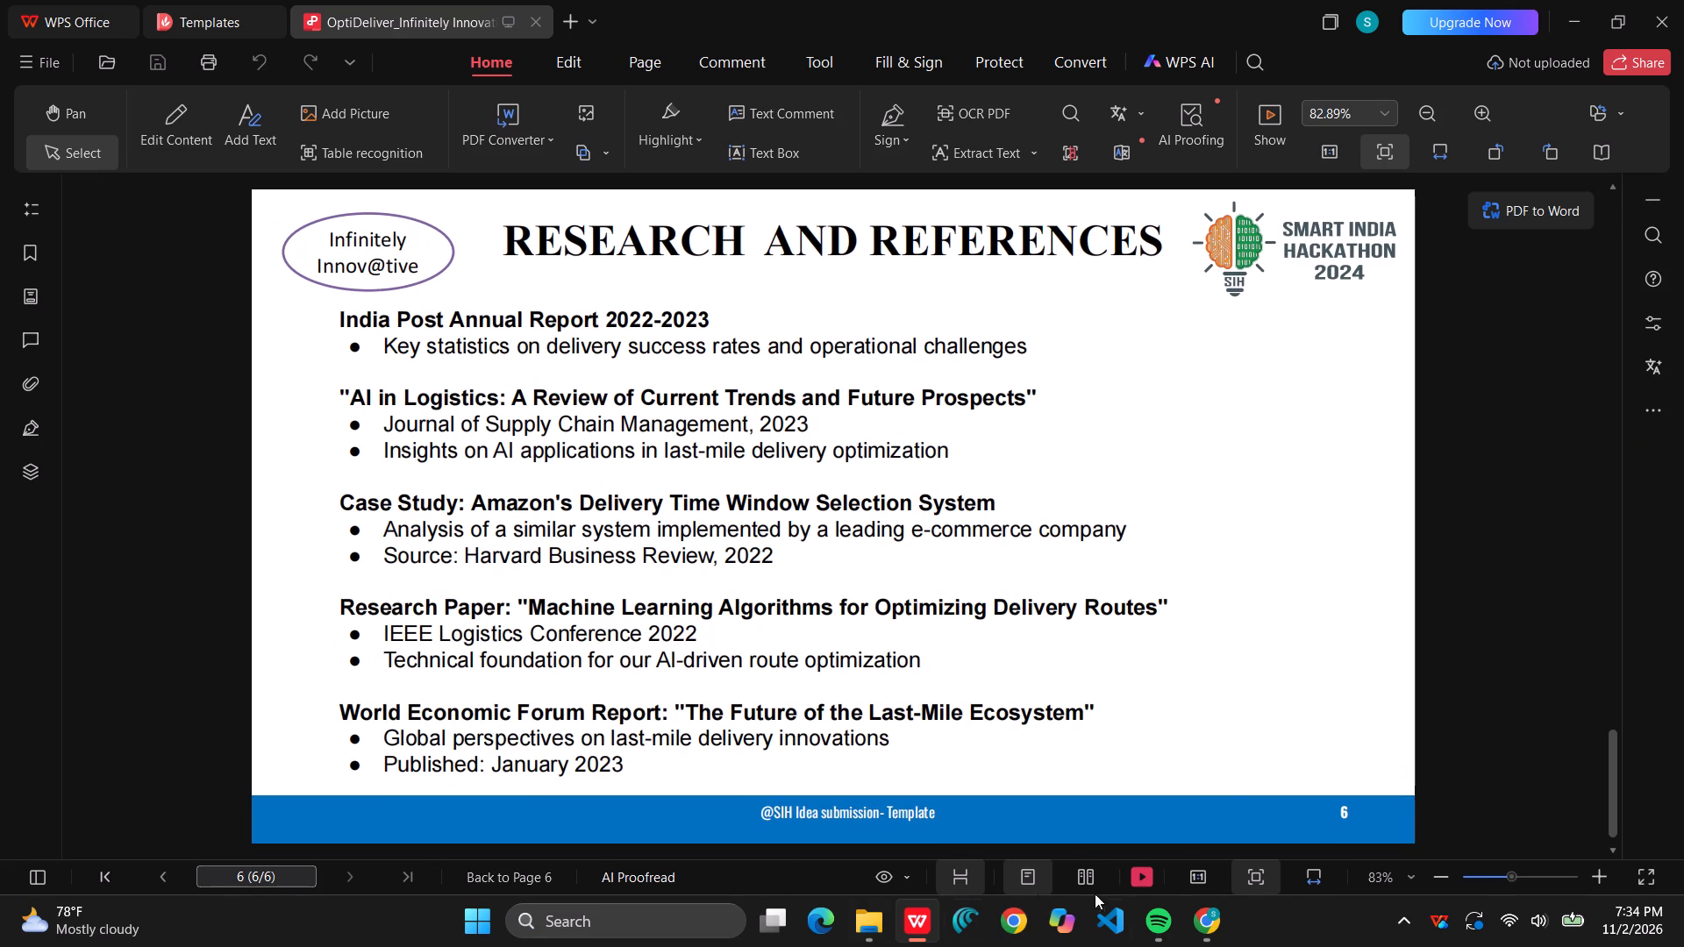
Switch to Snipping Tool, capture the full reference list on page 6 as a rectangular snip, and copy it.
left_click(572, 923)
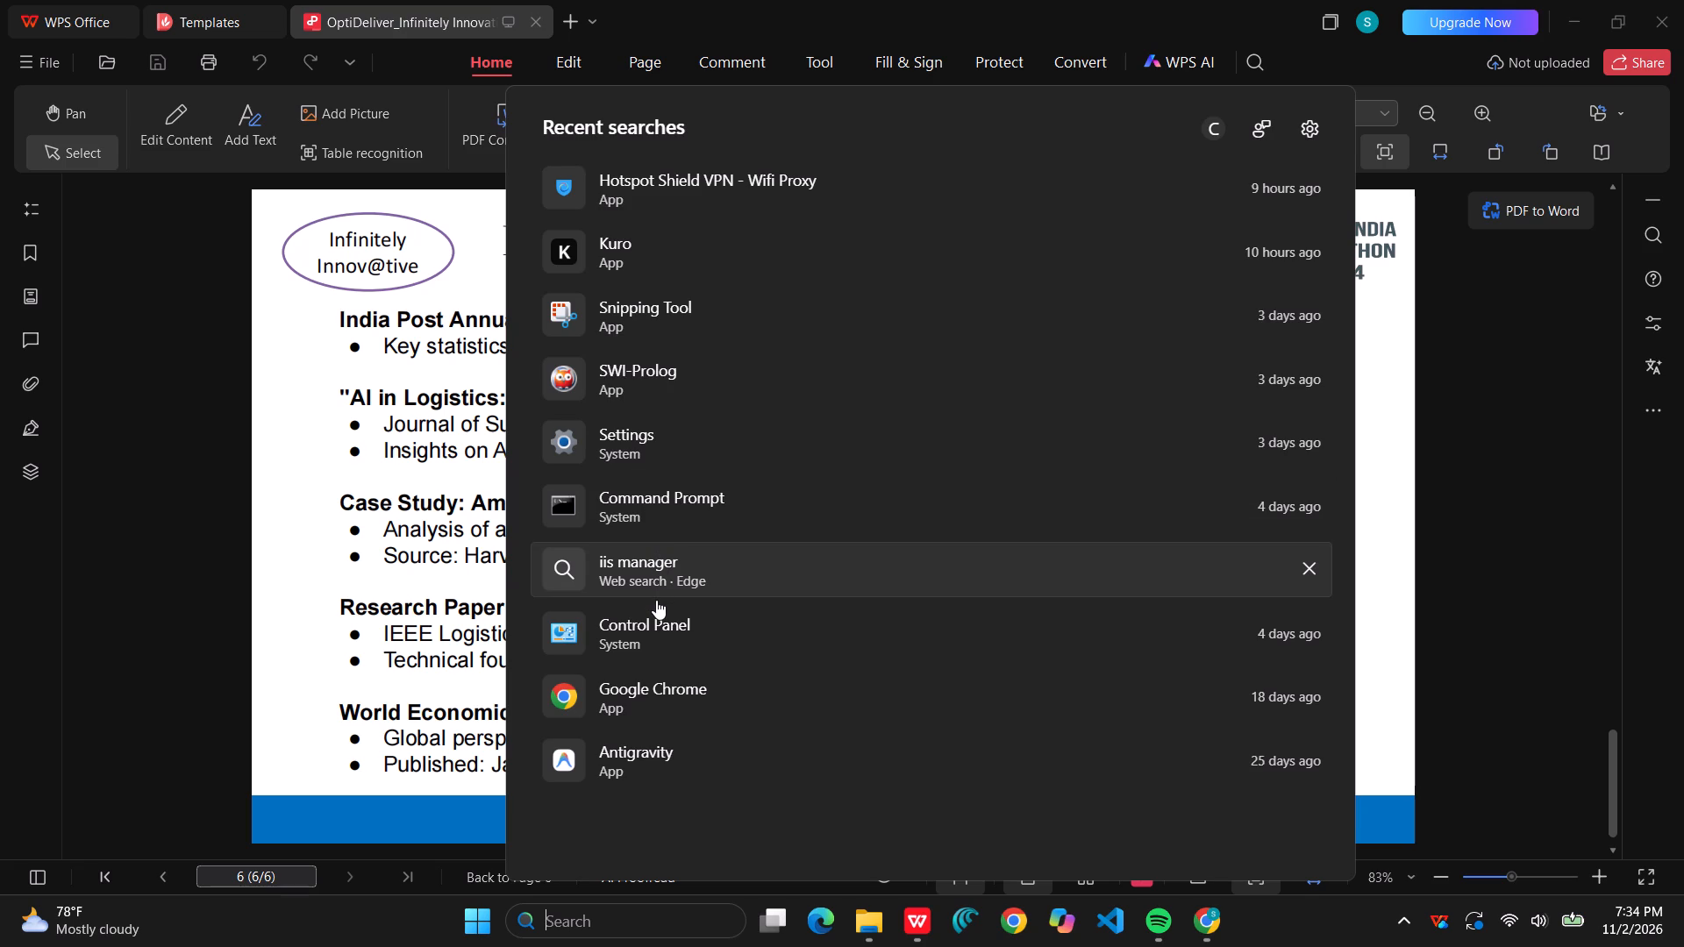
left_click(624, 313)
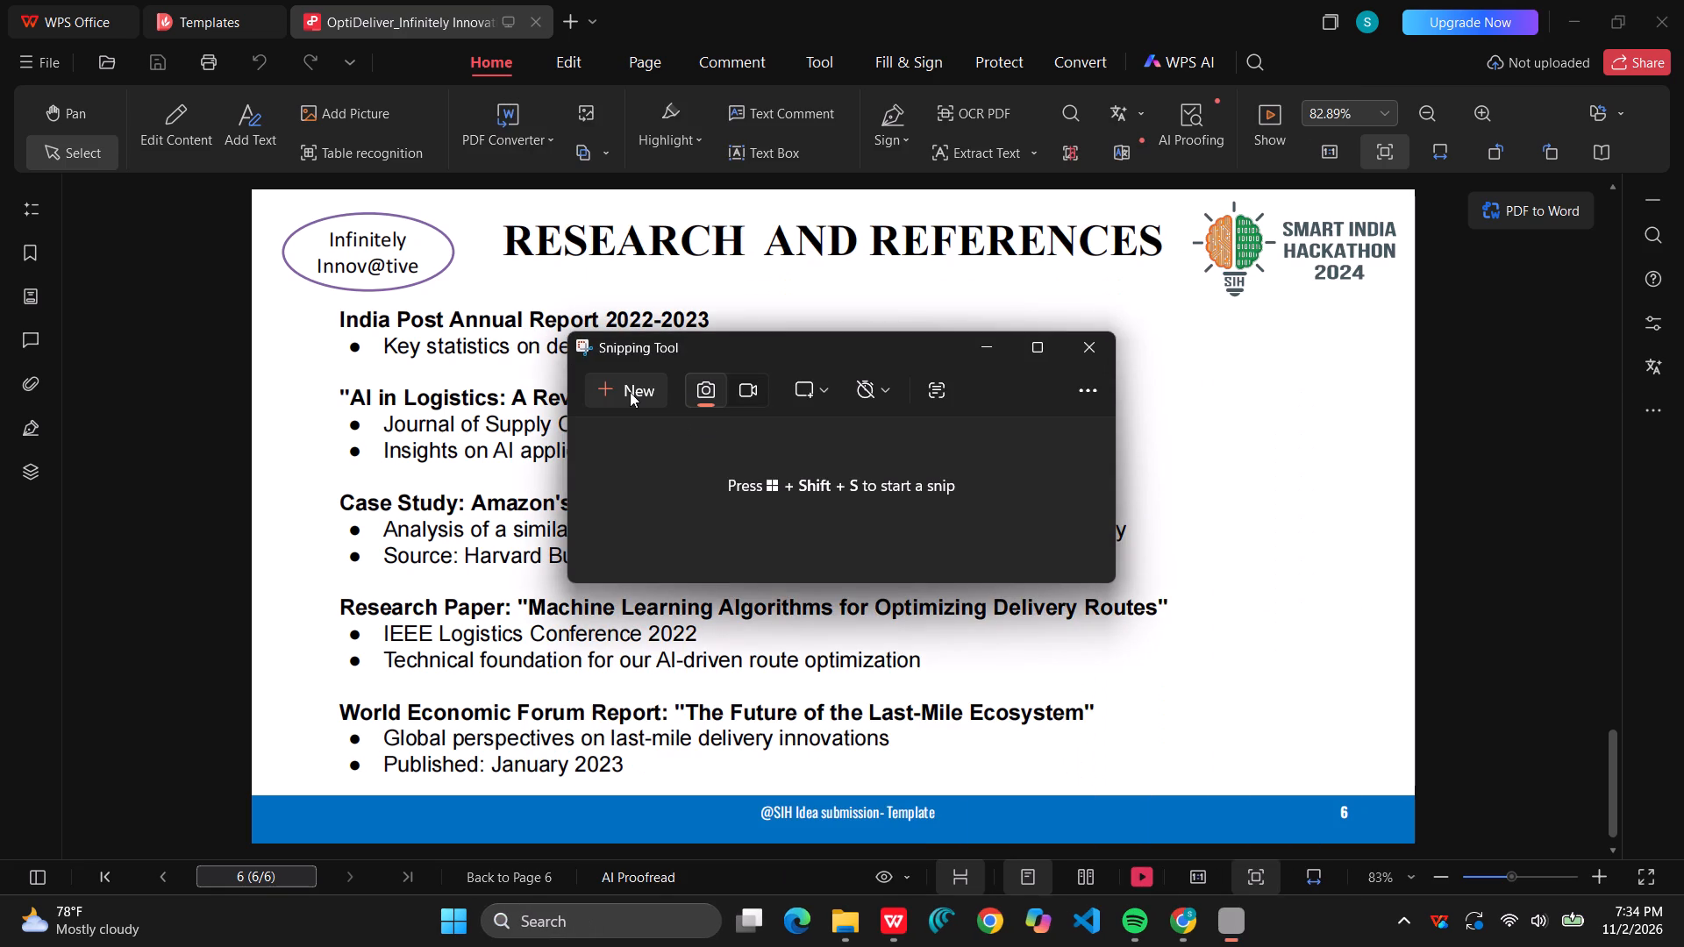
left_click(630, 392)
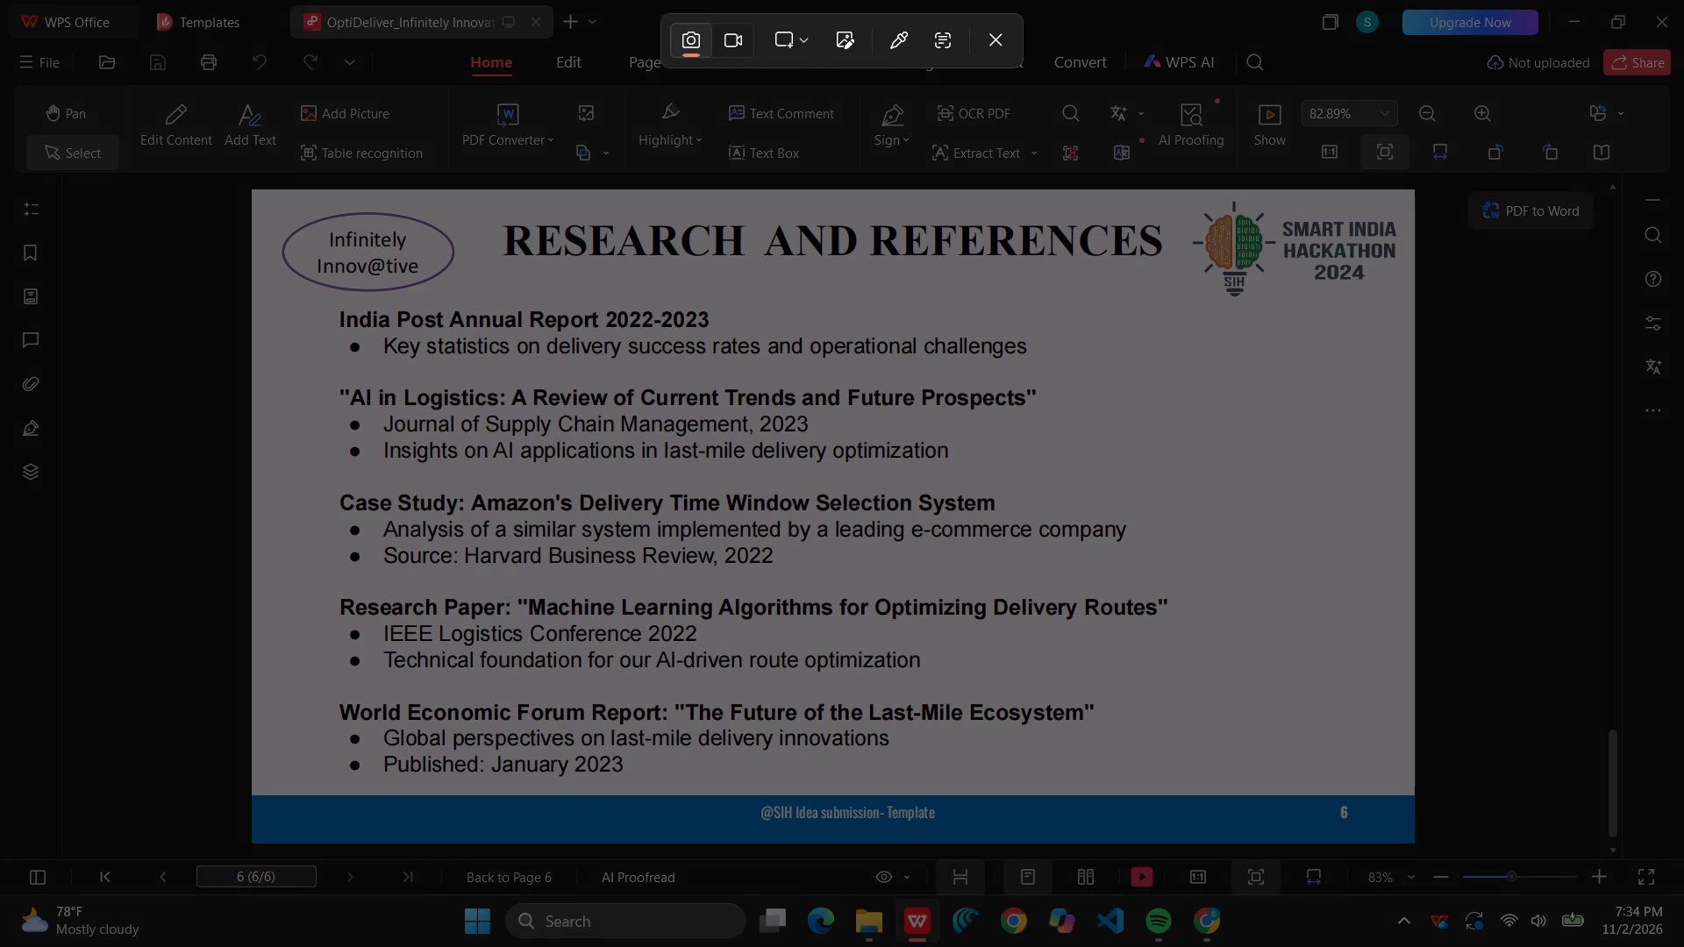
left_click_drag(327, 295, 1078, 621)
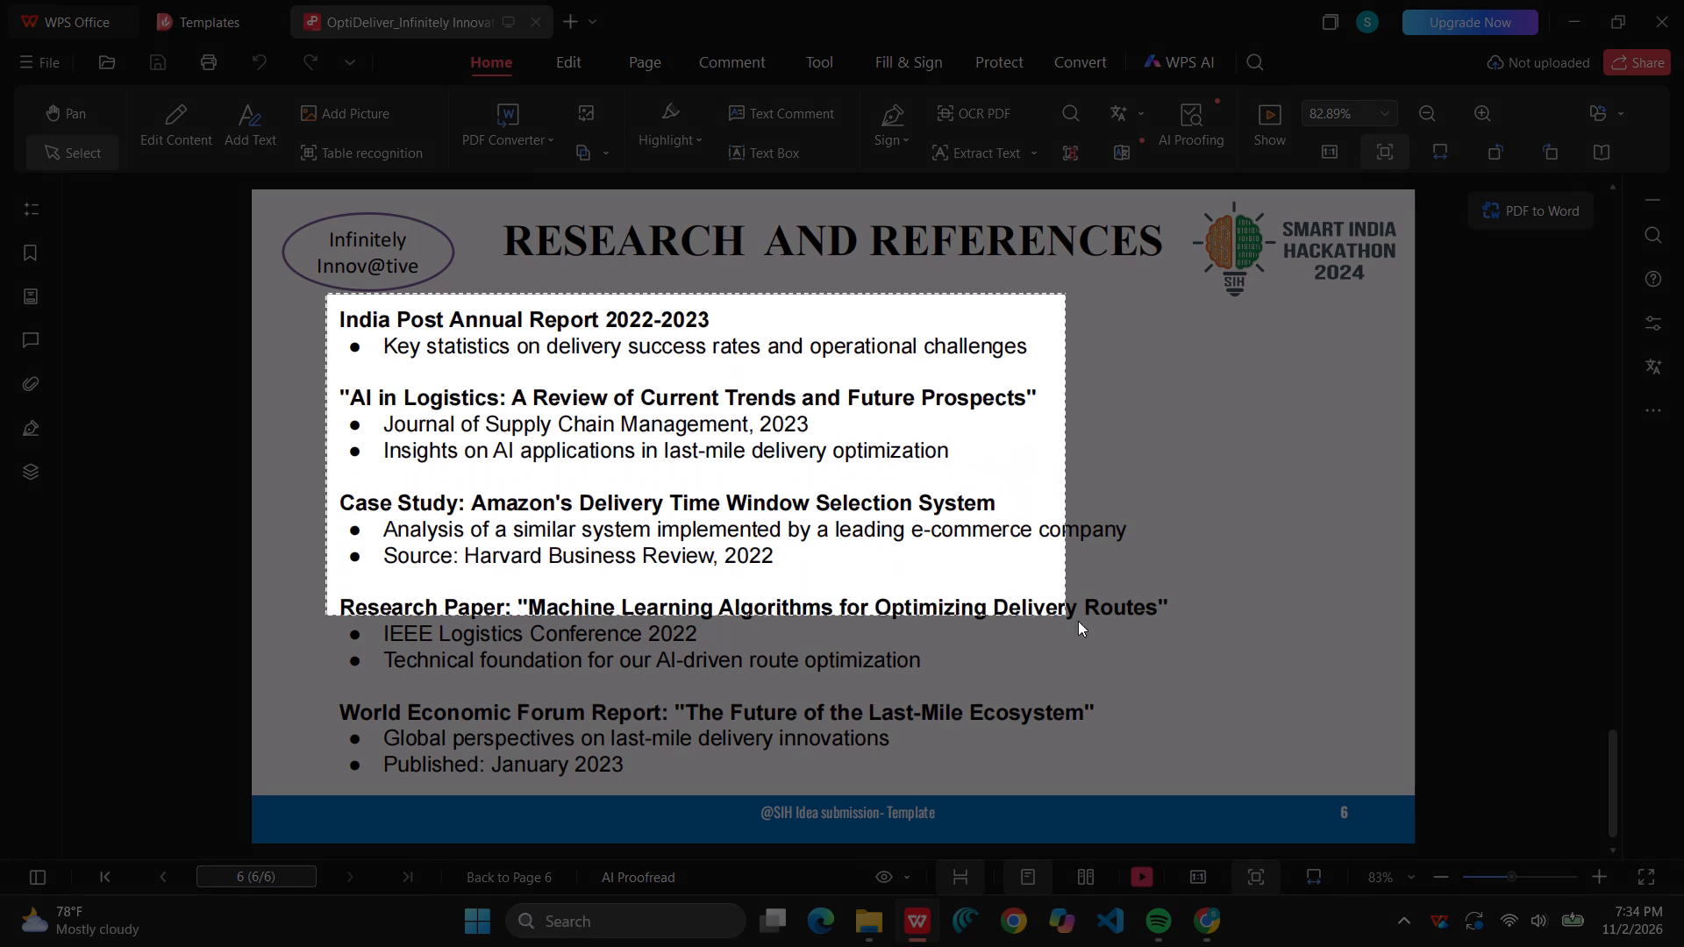
left_click_drag(1078, 621, 1176, 759)
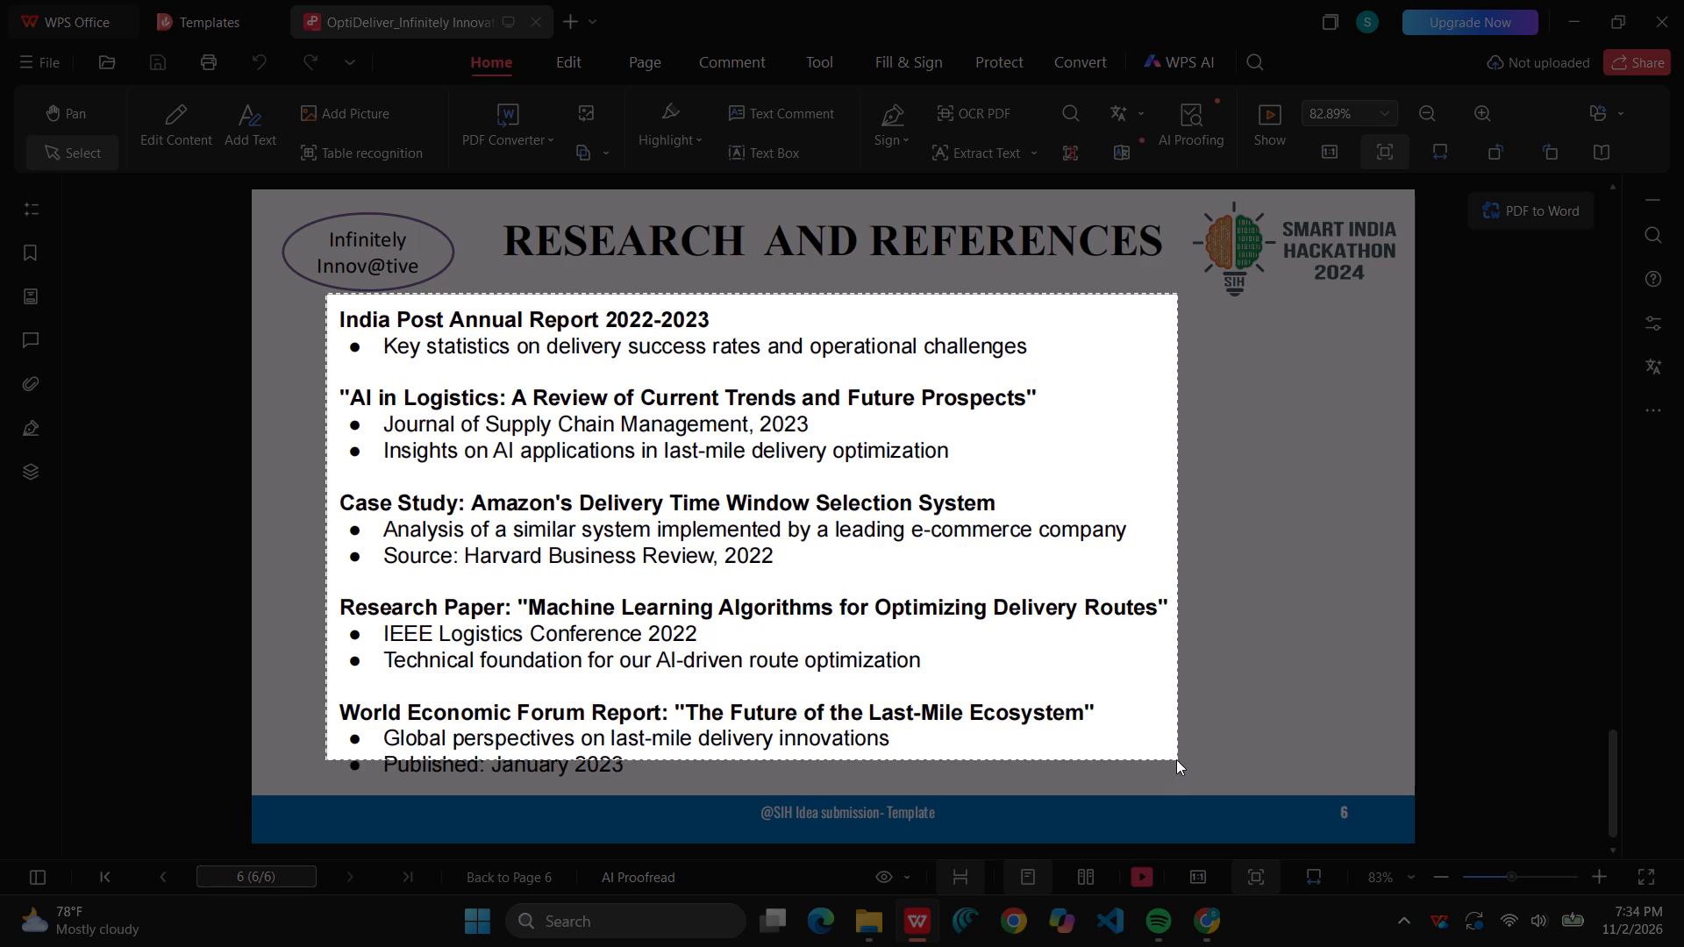
left_click_drag(1176, 759, 1186, 777)
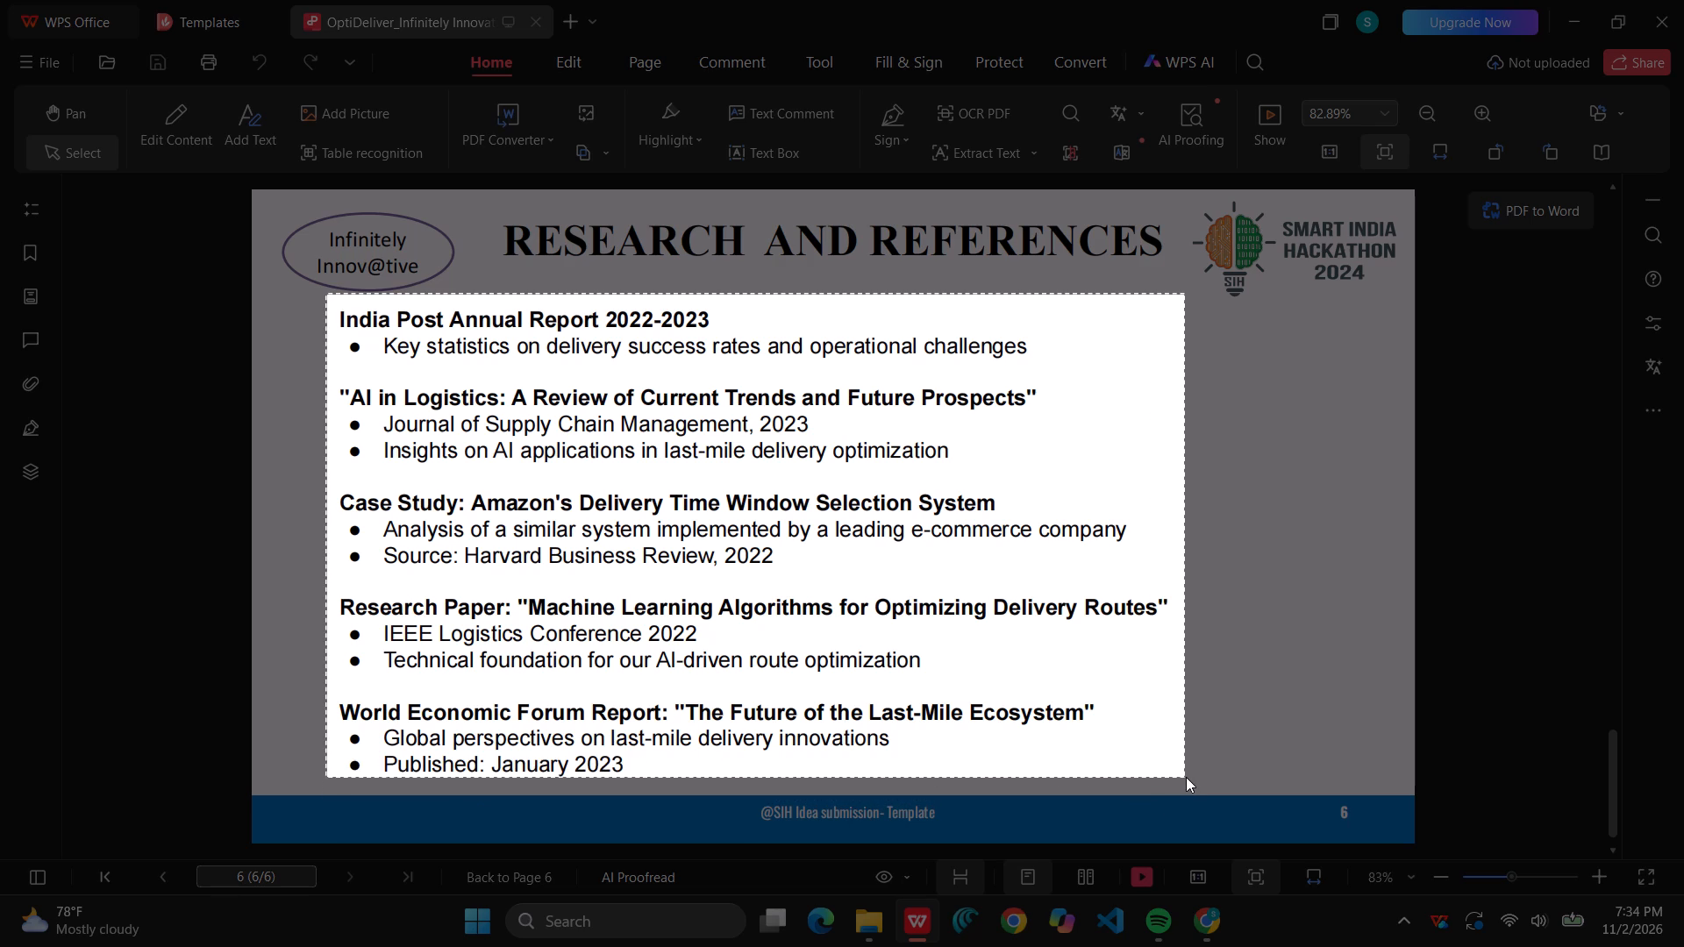
left_click_drag(1186, 777, 1182, 783)
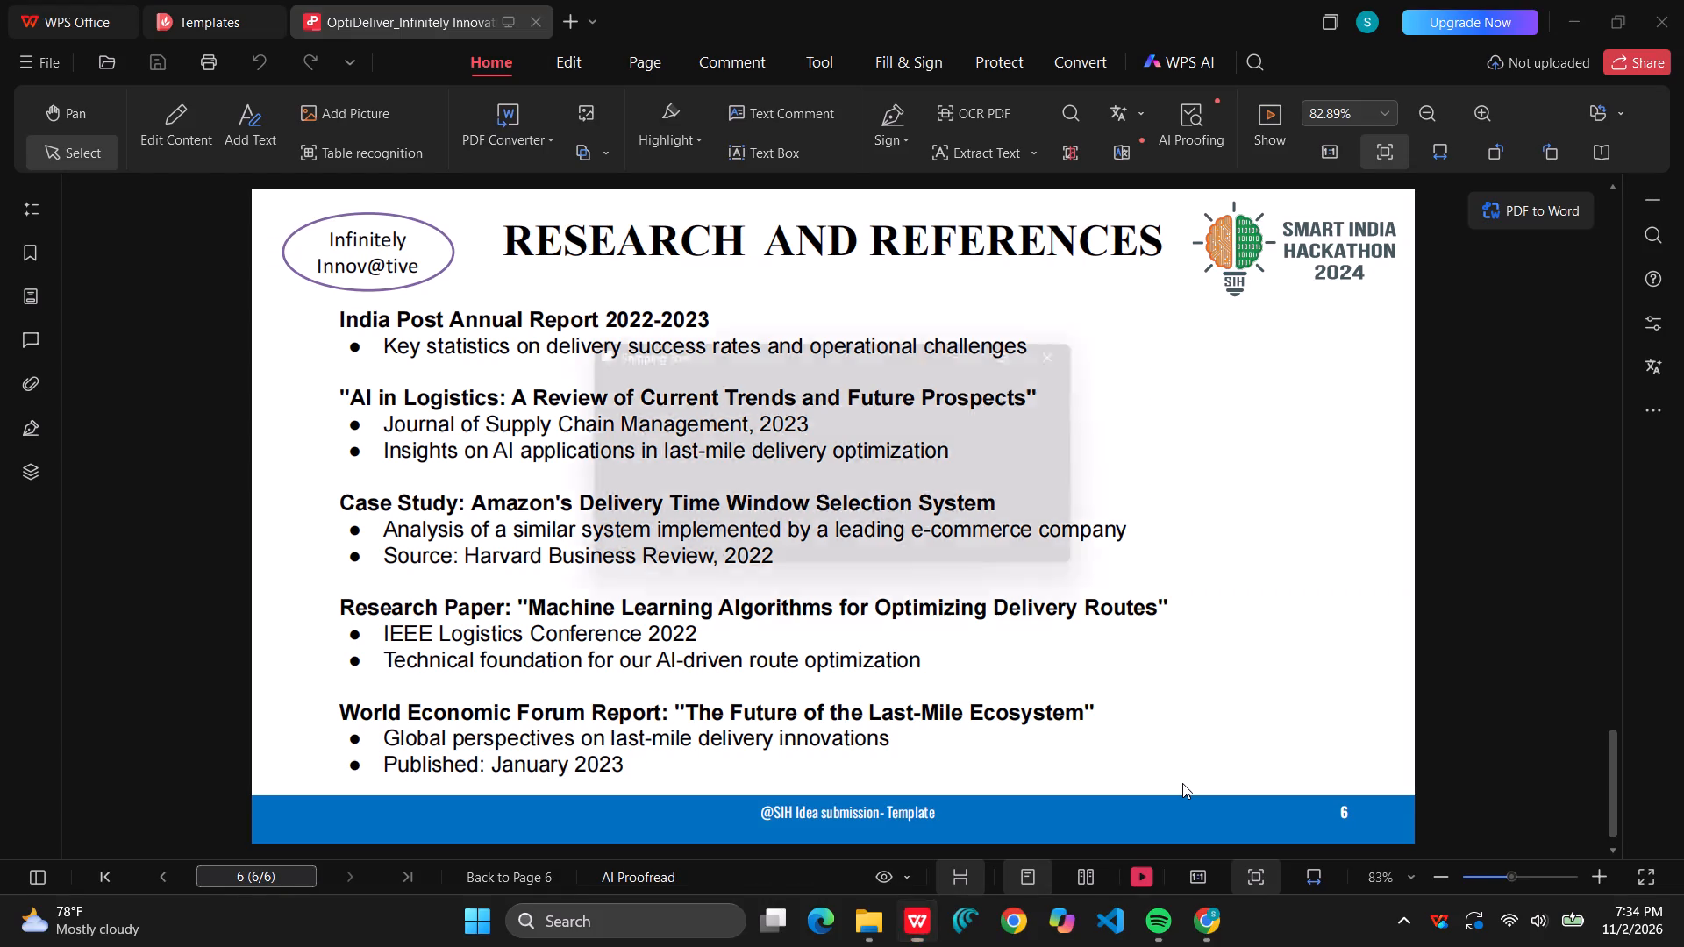
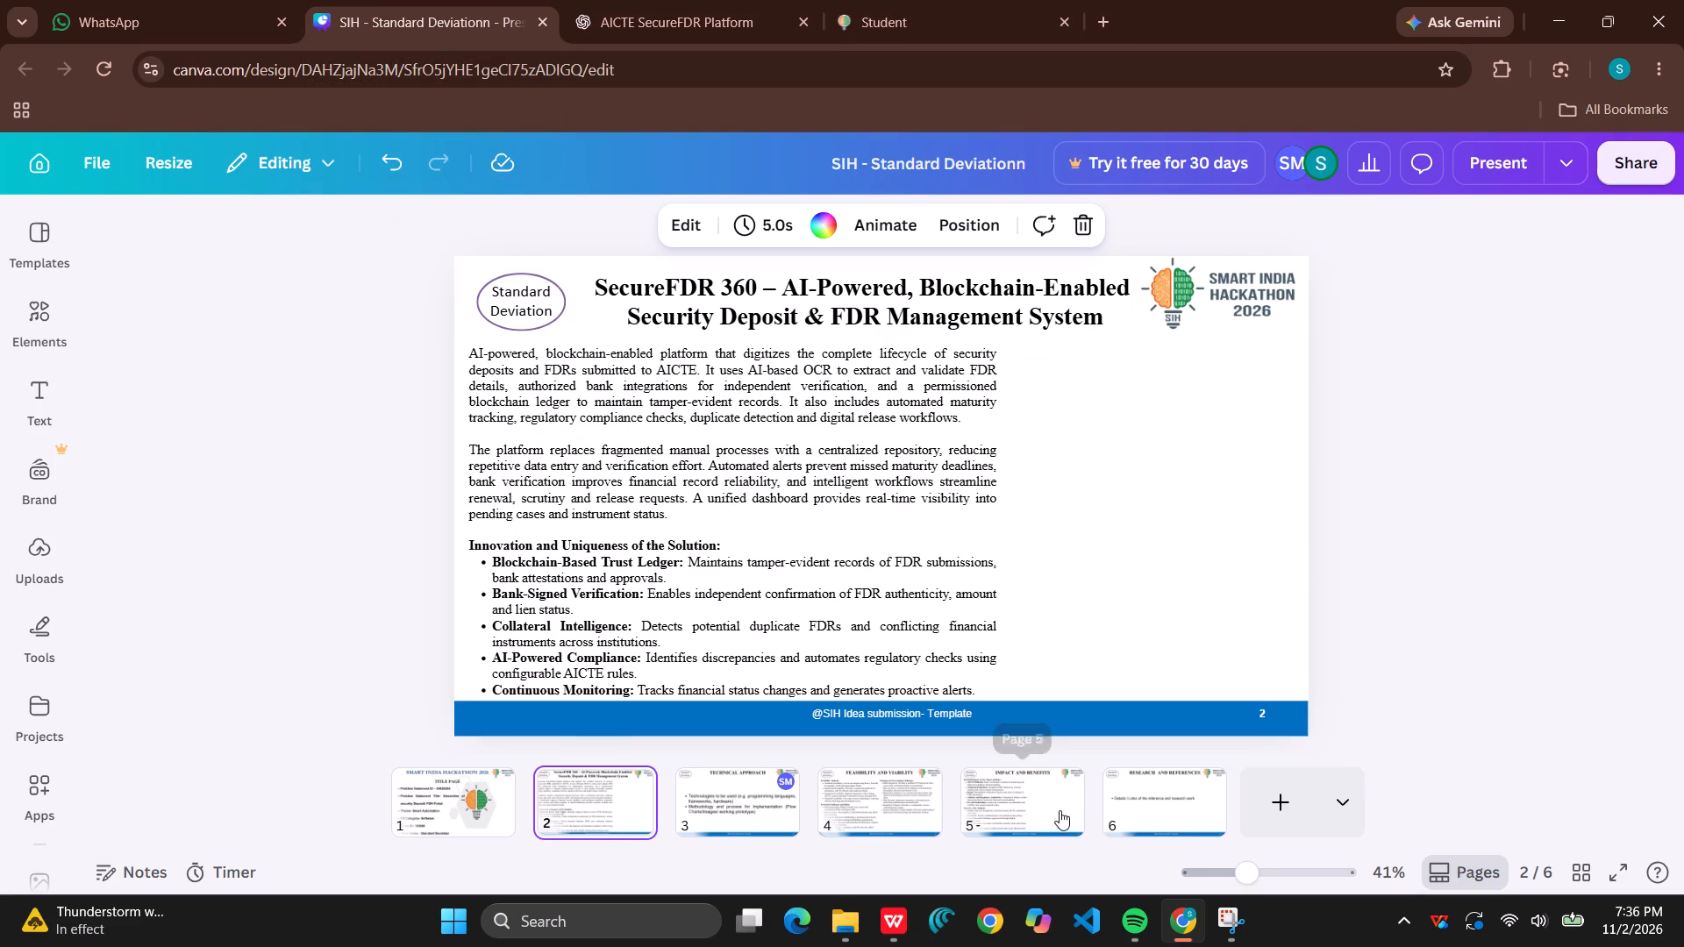
Add a rectangle to the Impact and Benefits slide and size it about 1,000 by 830 to cover the text block.
left_click(1062, 809)
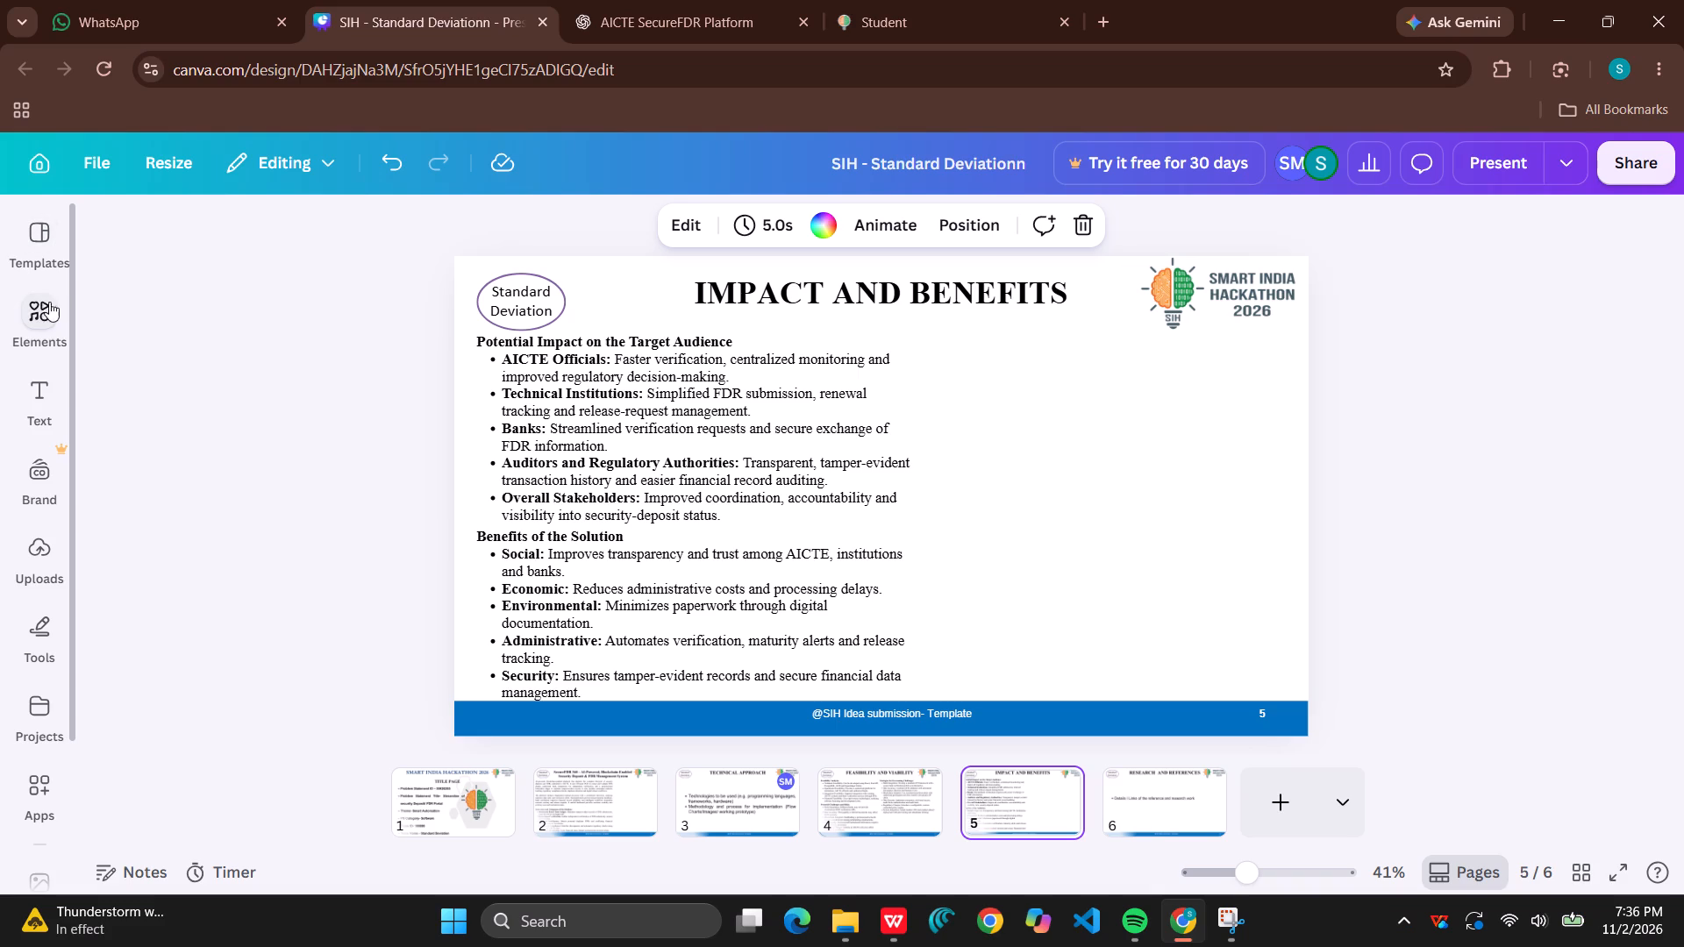
left_click(50, 321)
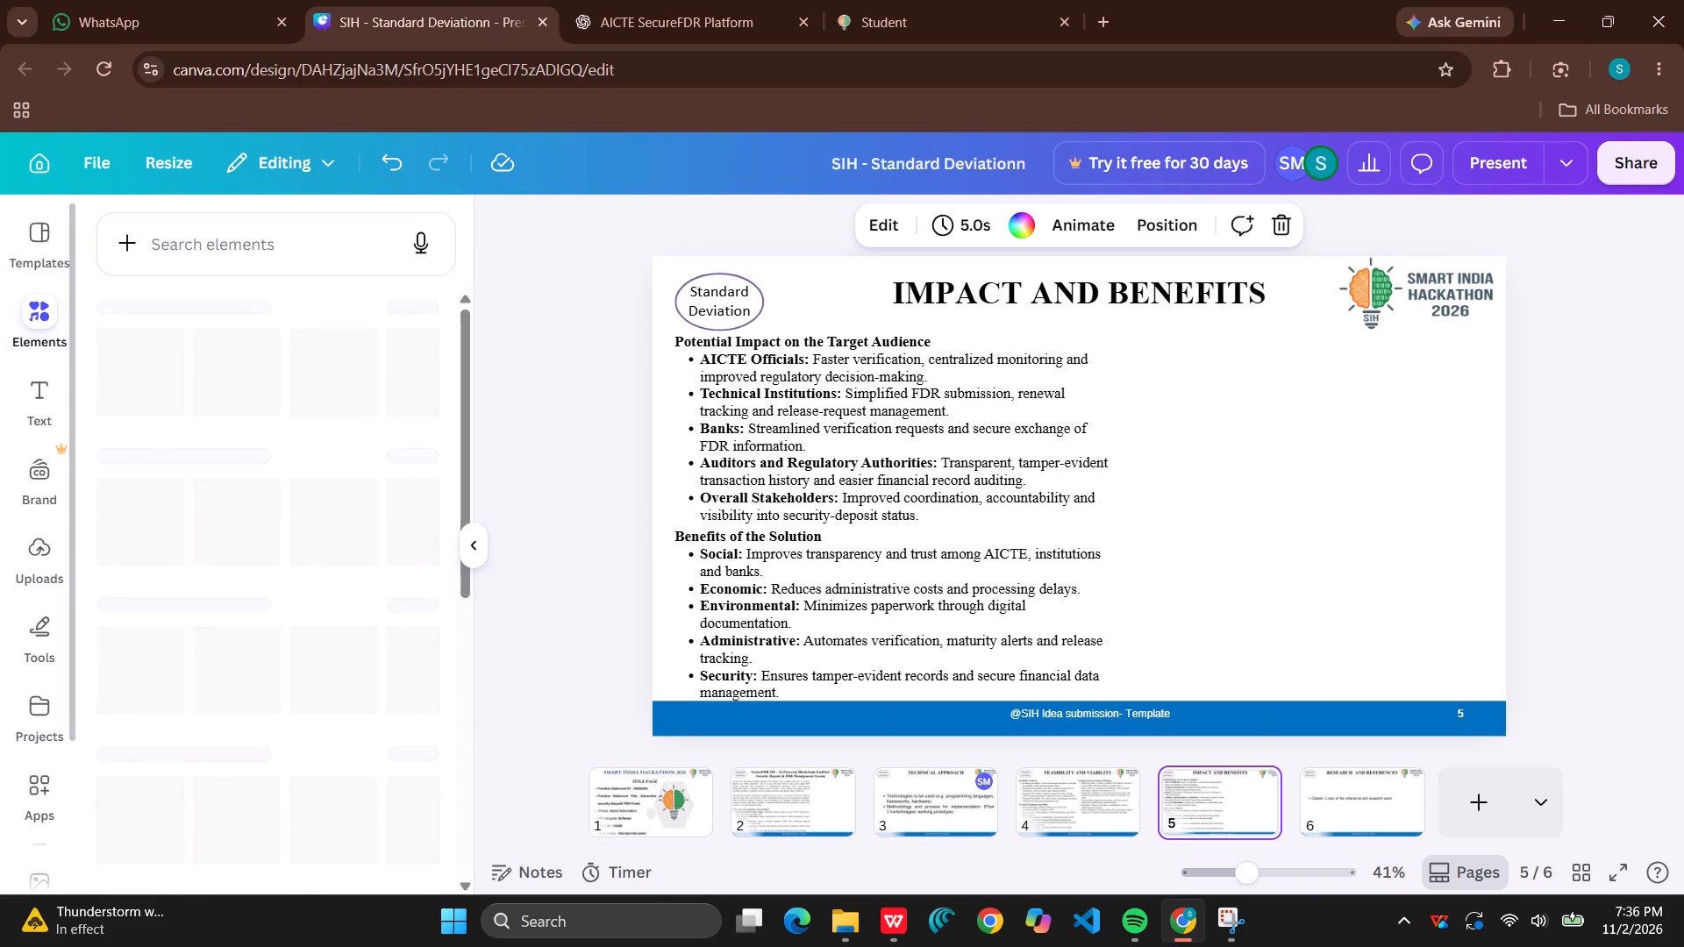
left_click(249, 234)
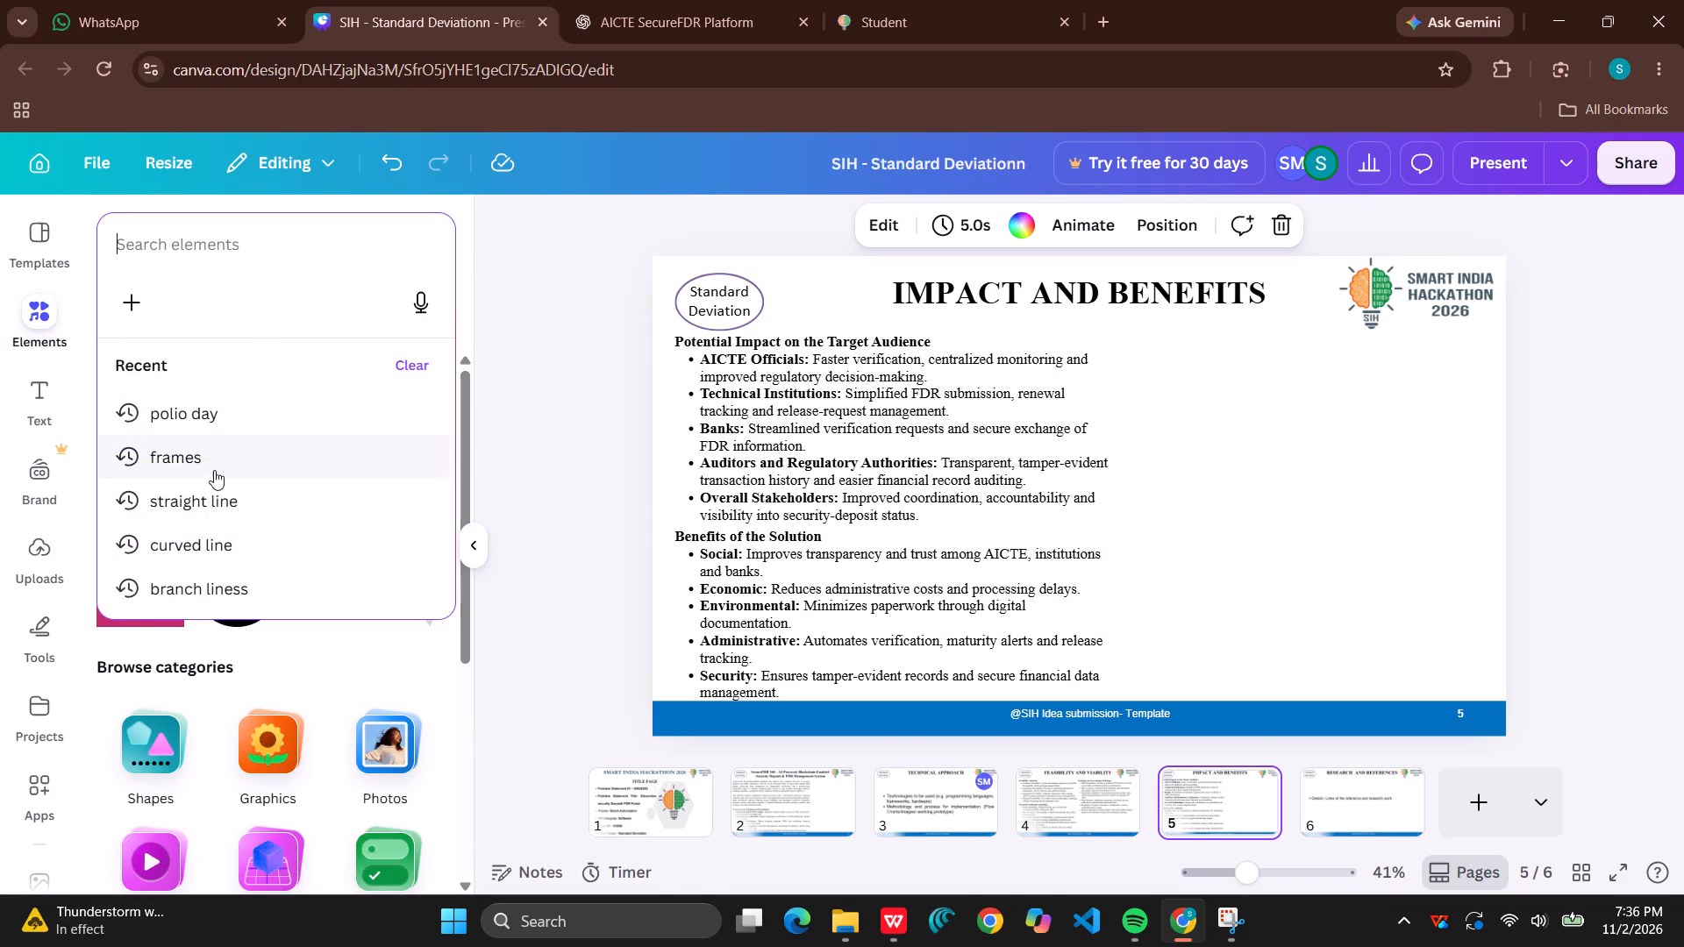
type("rec")
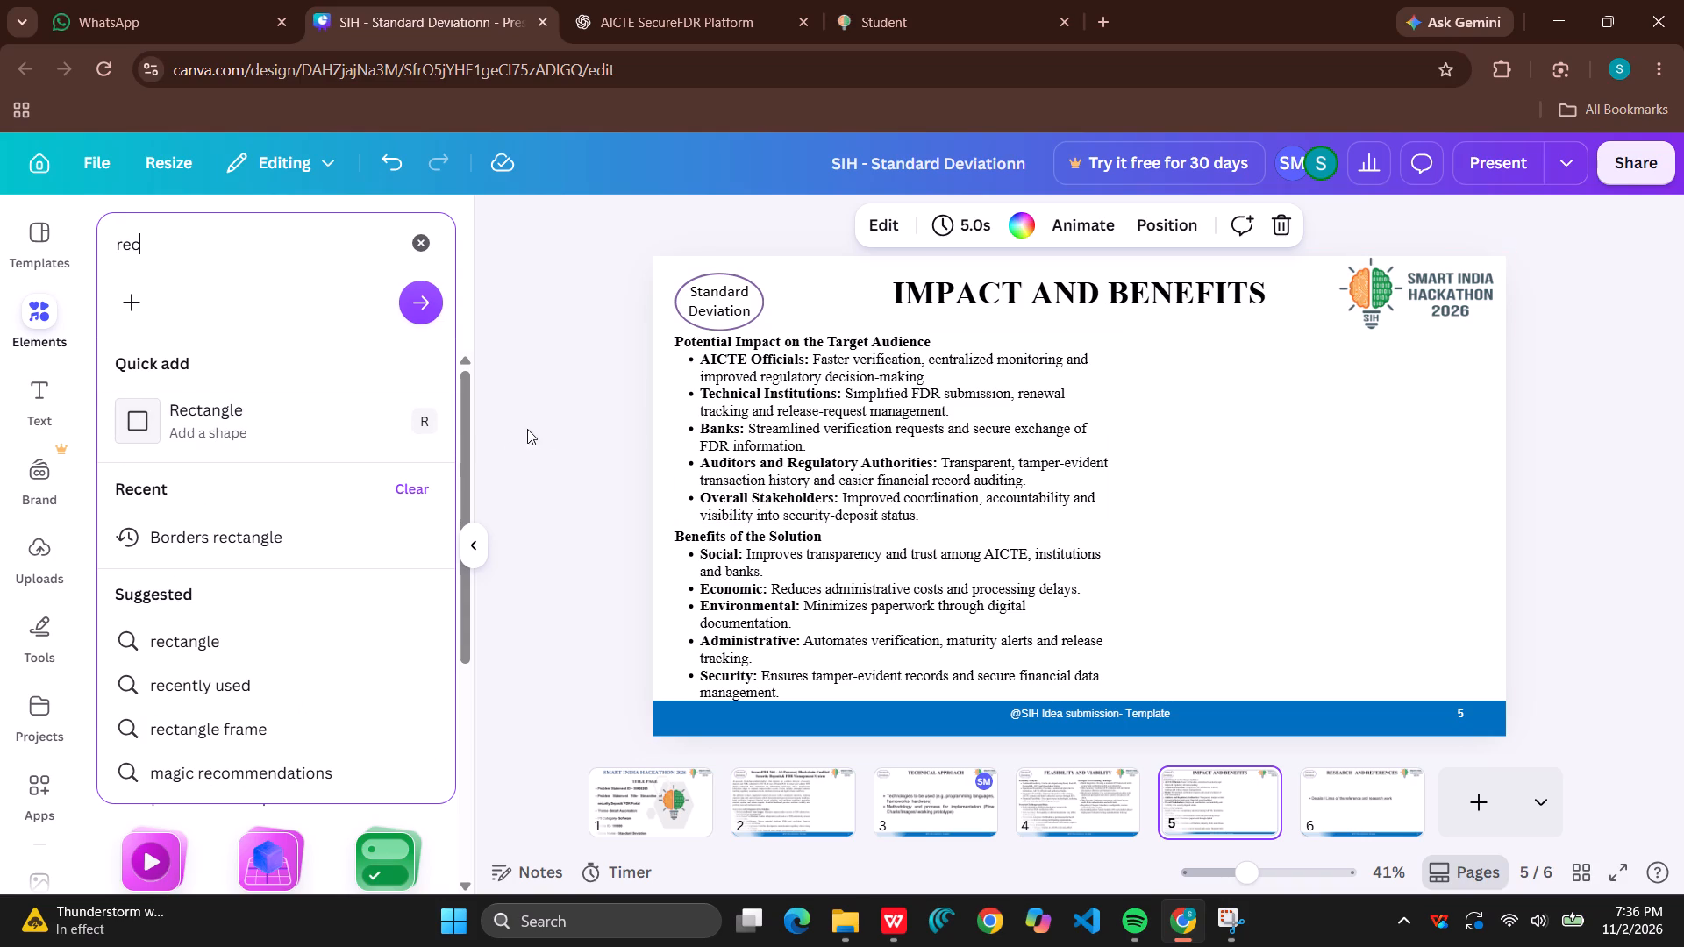
left_click(292, 424)
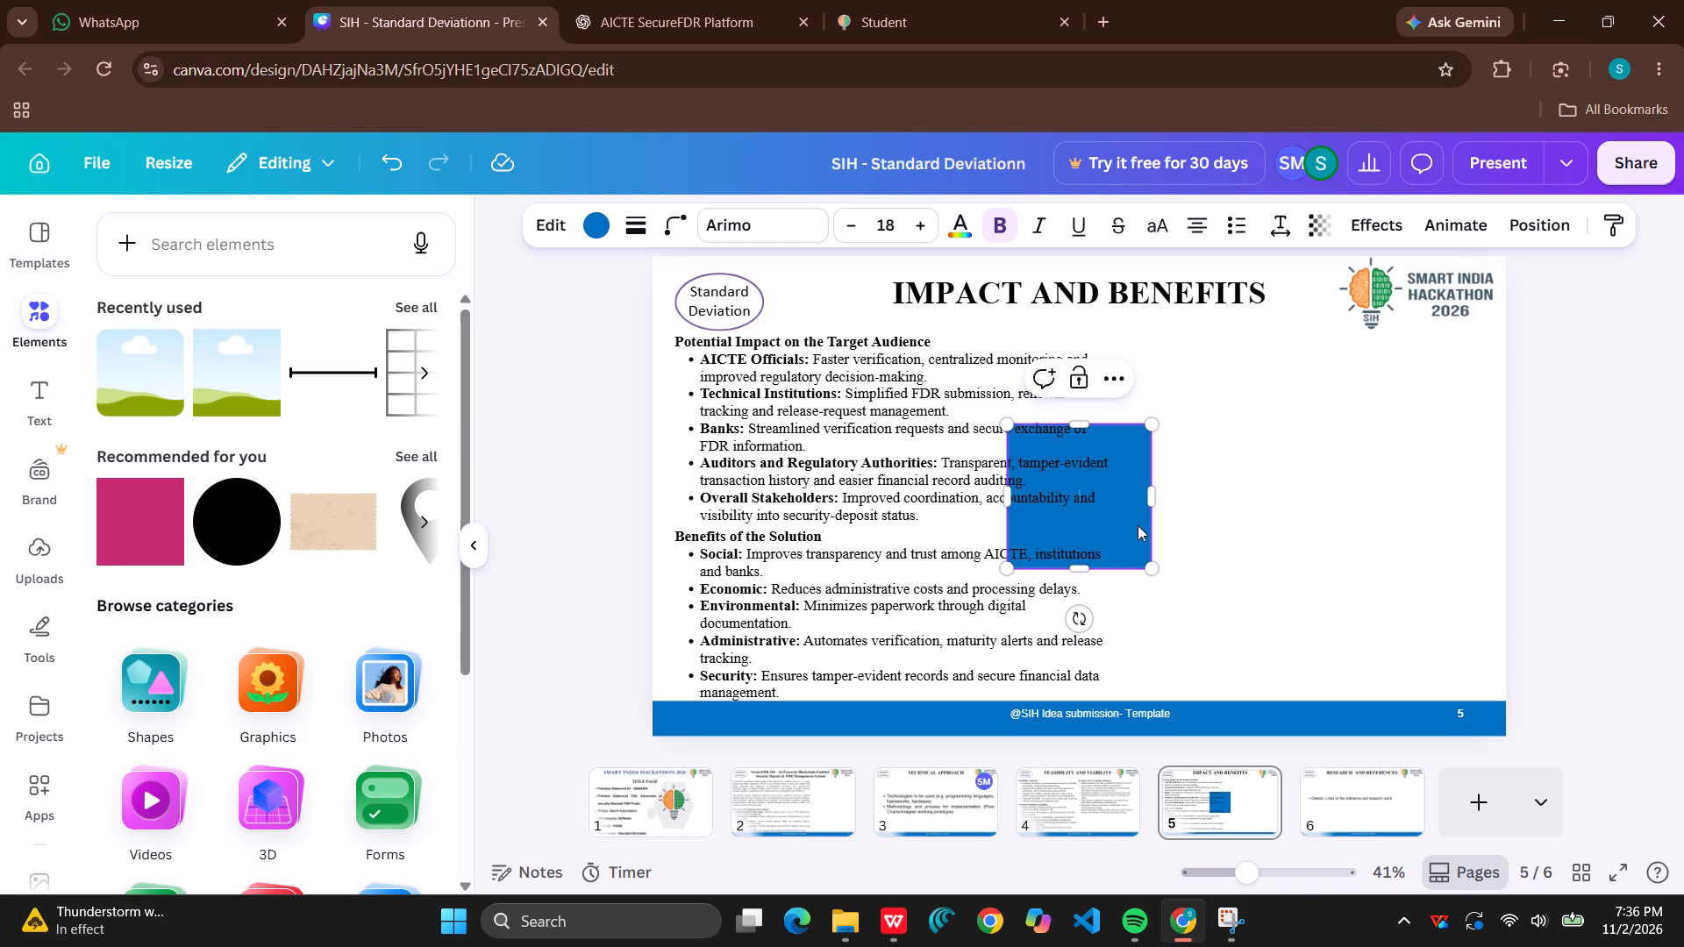
left_click_drag(1138, 525, 804, 436)
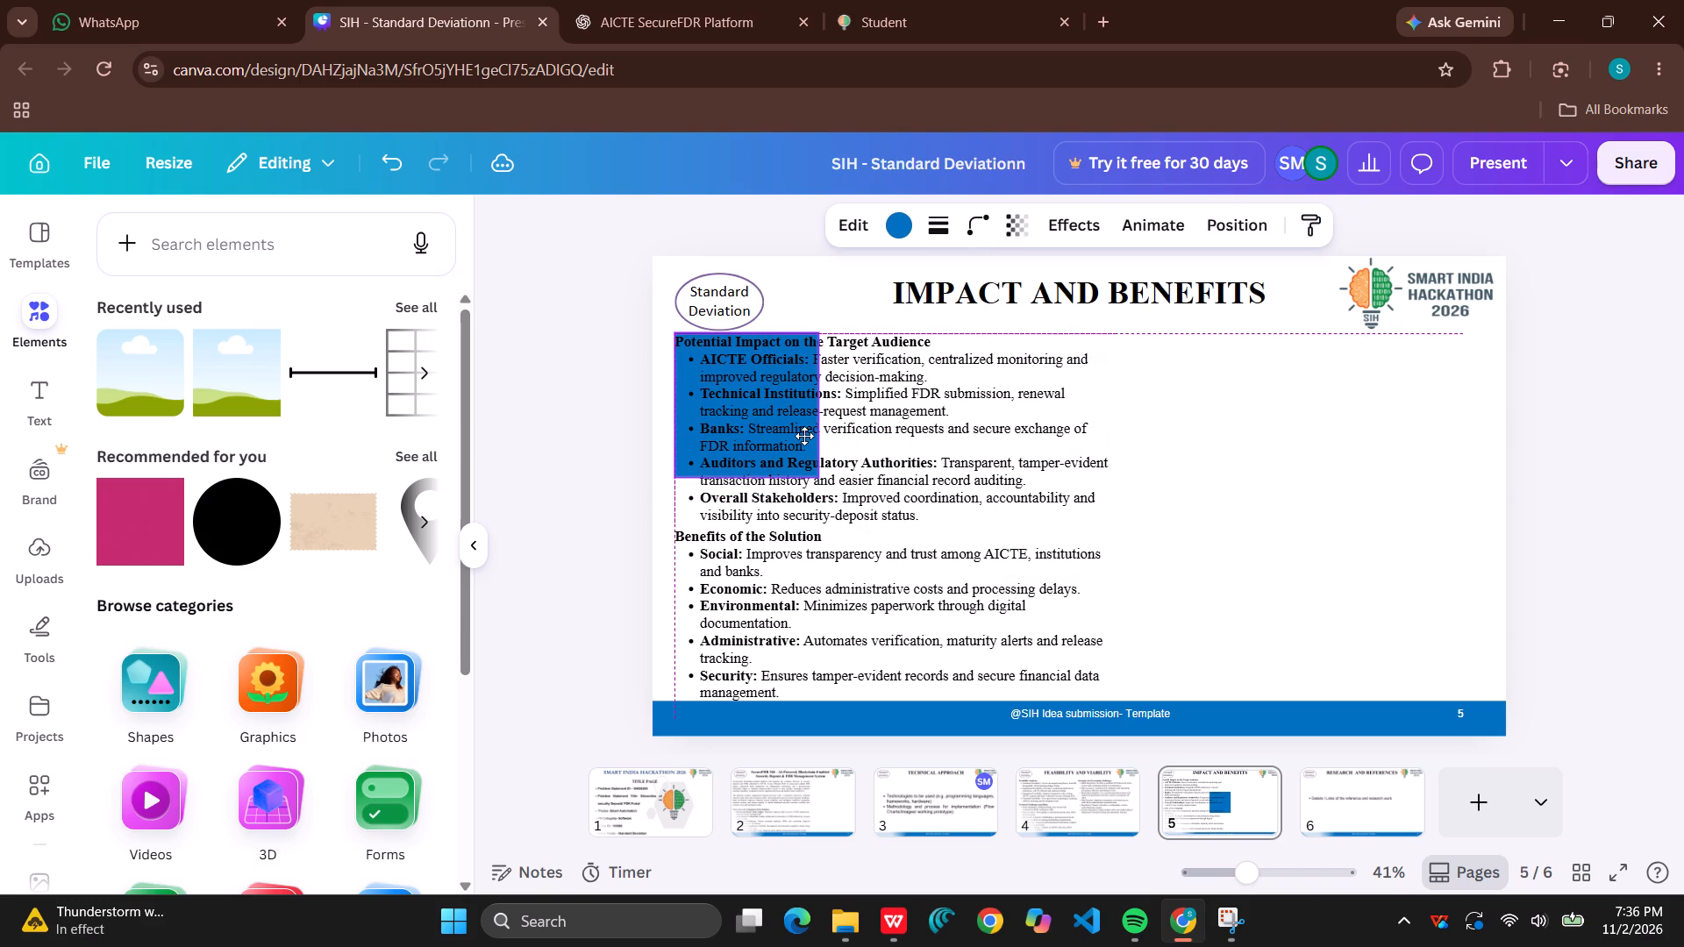
left_click_drag(804, 436, 800, 436)
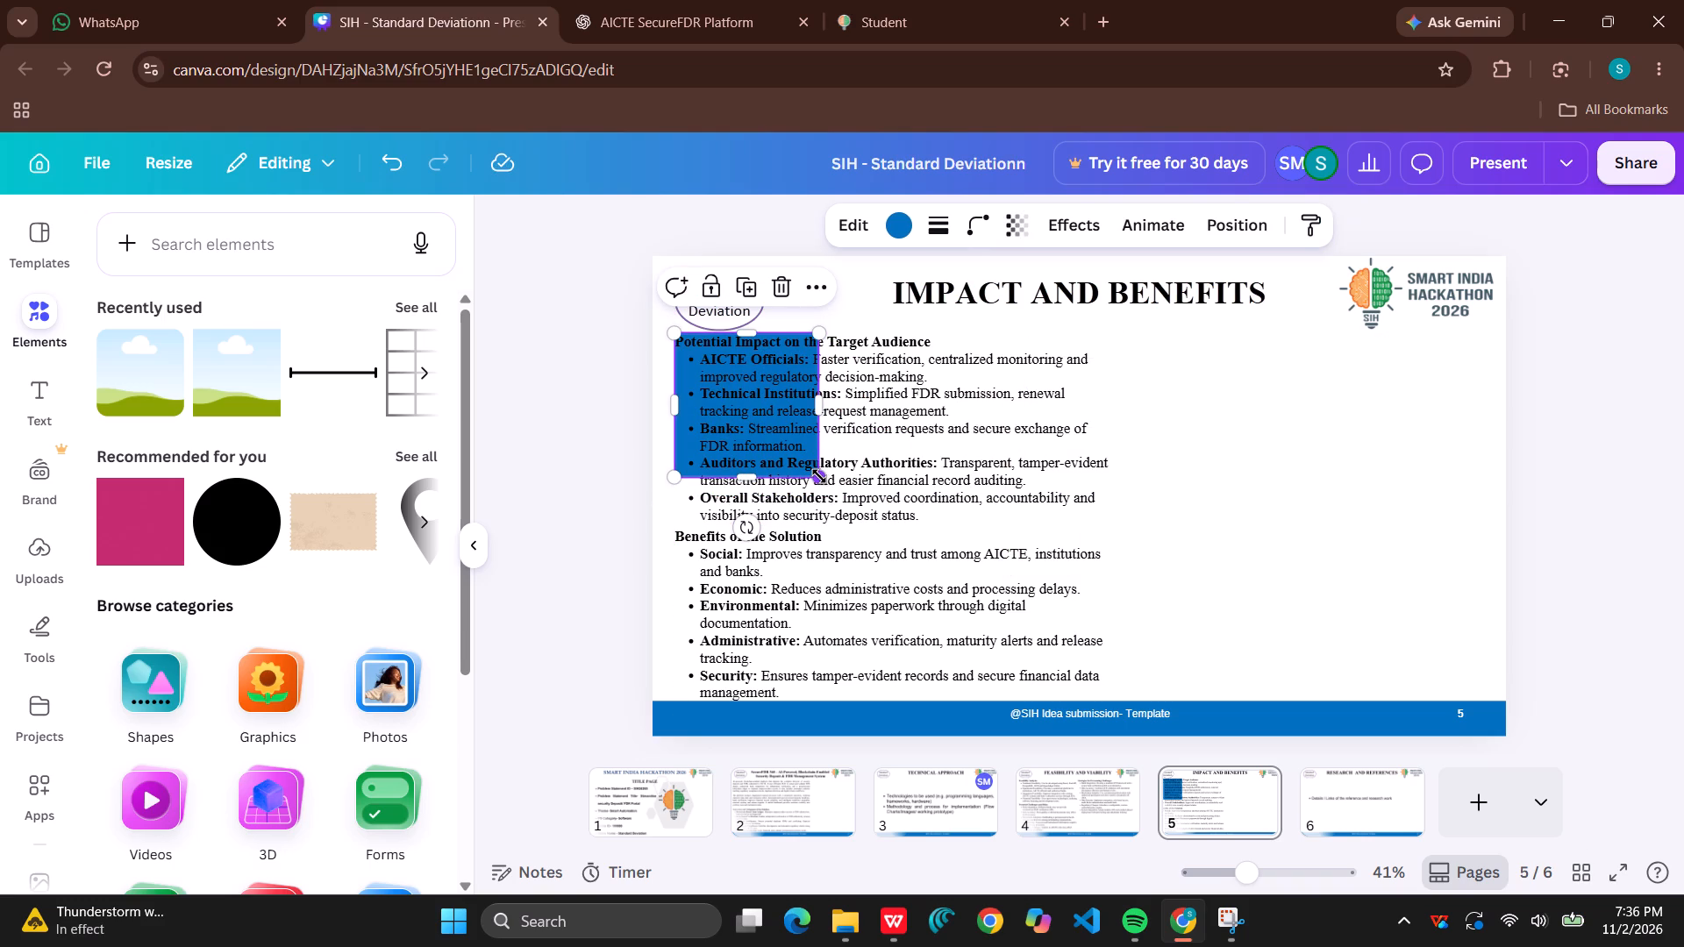
left_click_drag(819, 476, 1138, 697)
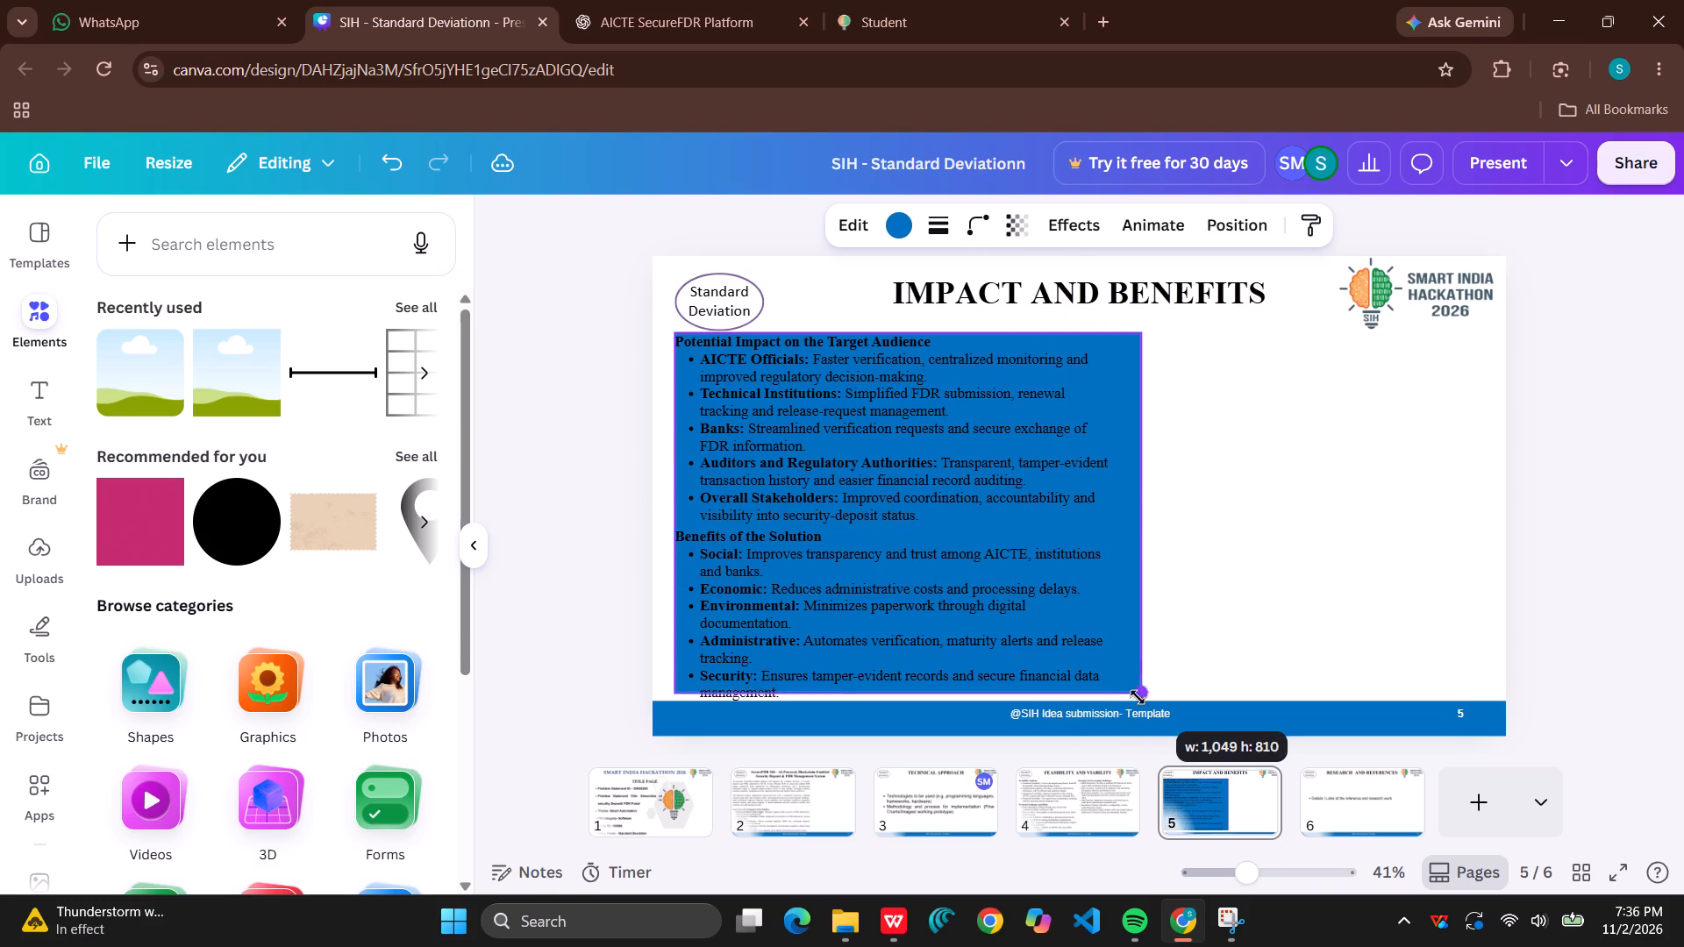
left_click_drag(1138, 697, 1124, 700)
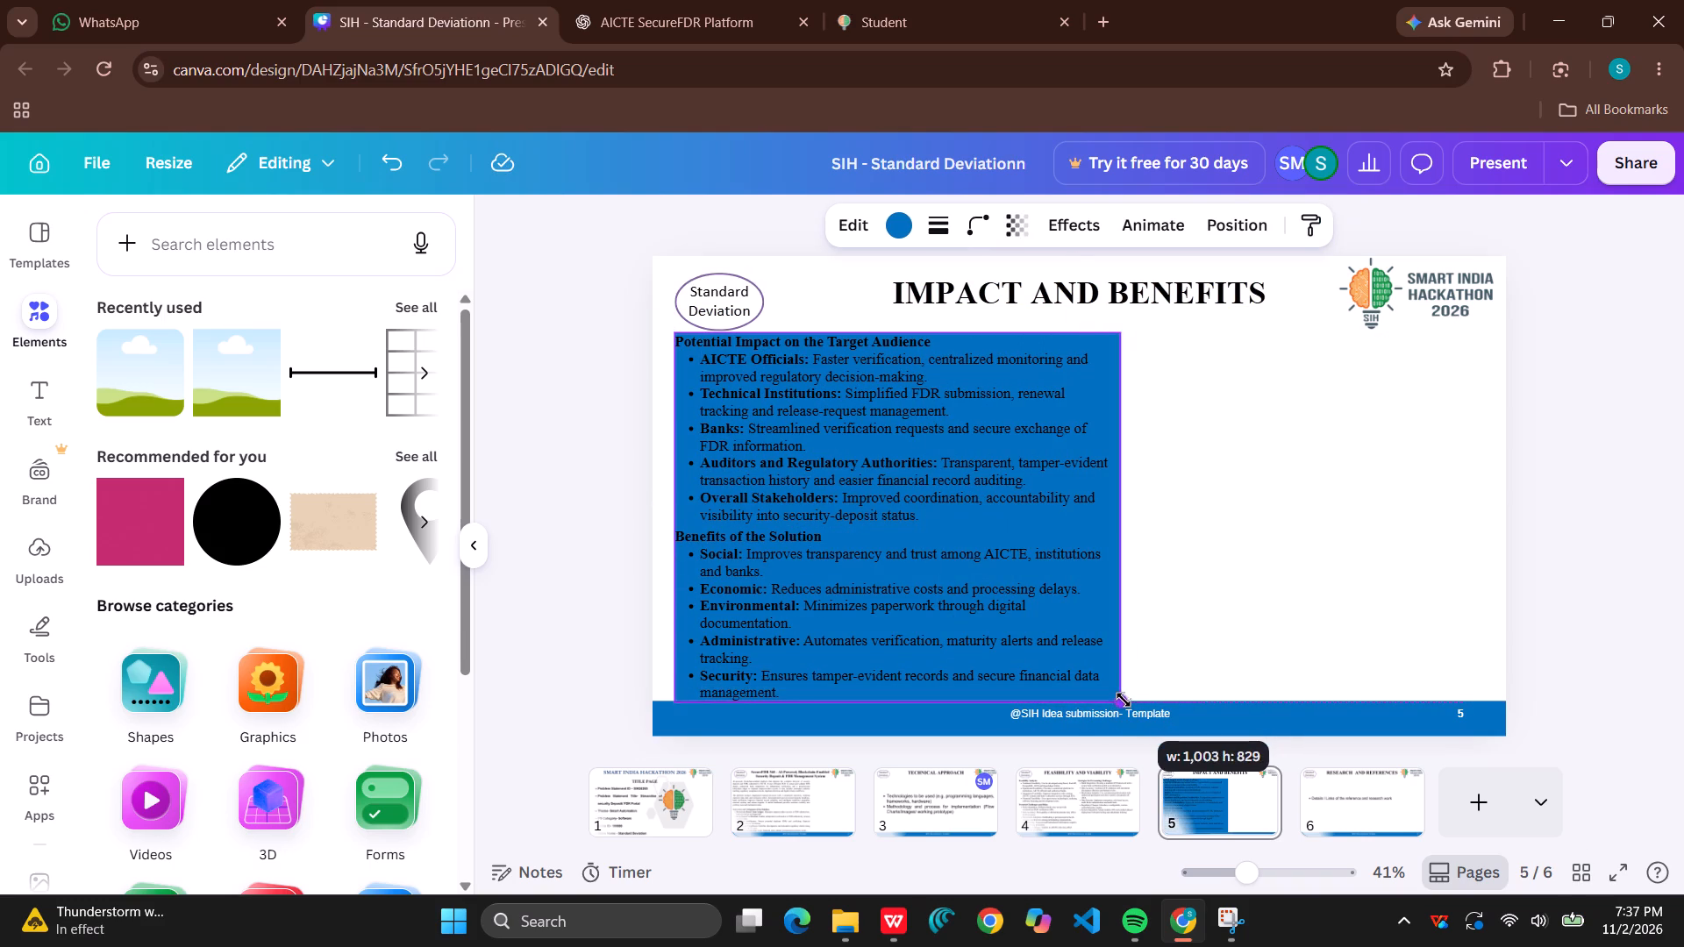
left_click_drag(1124, 700, 1124, 697)
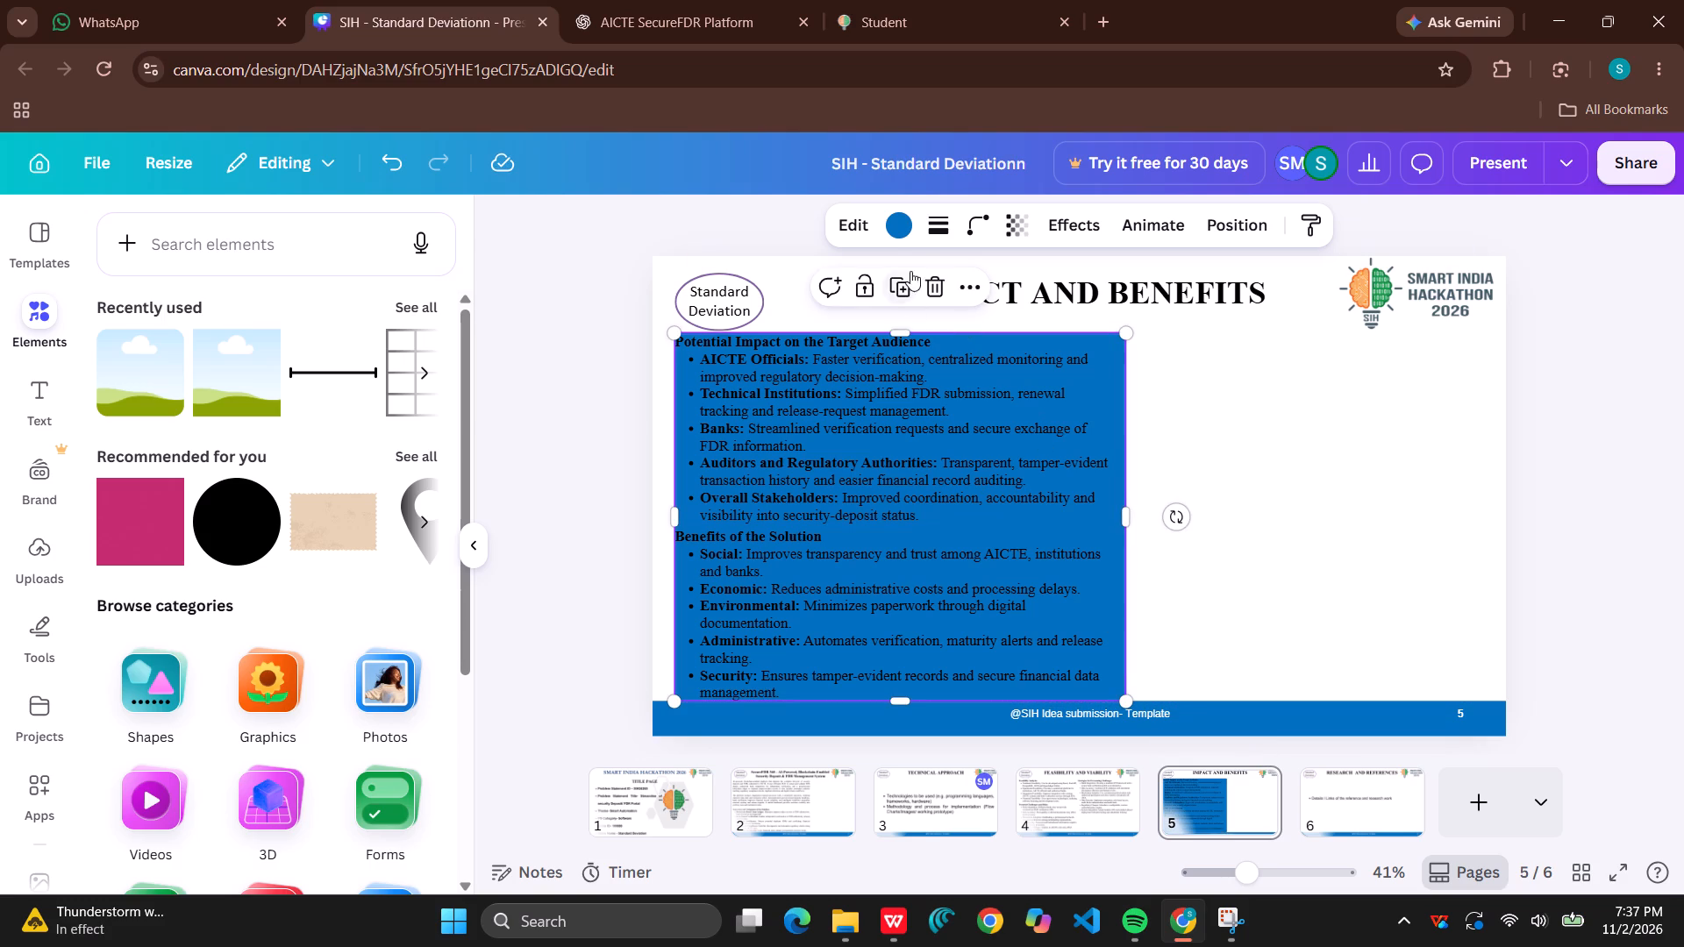
left_click(905, 236)
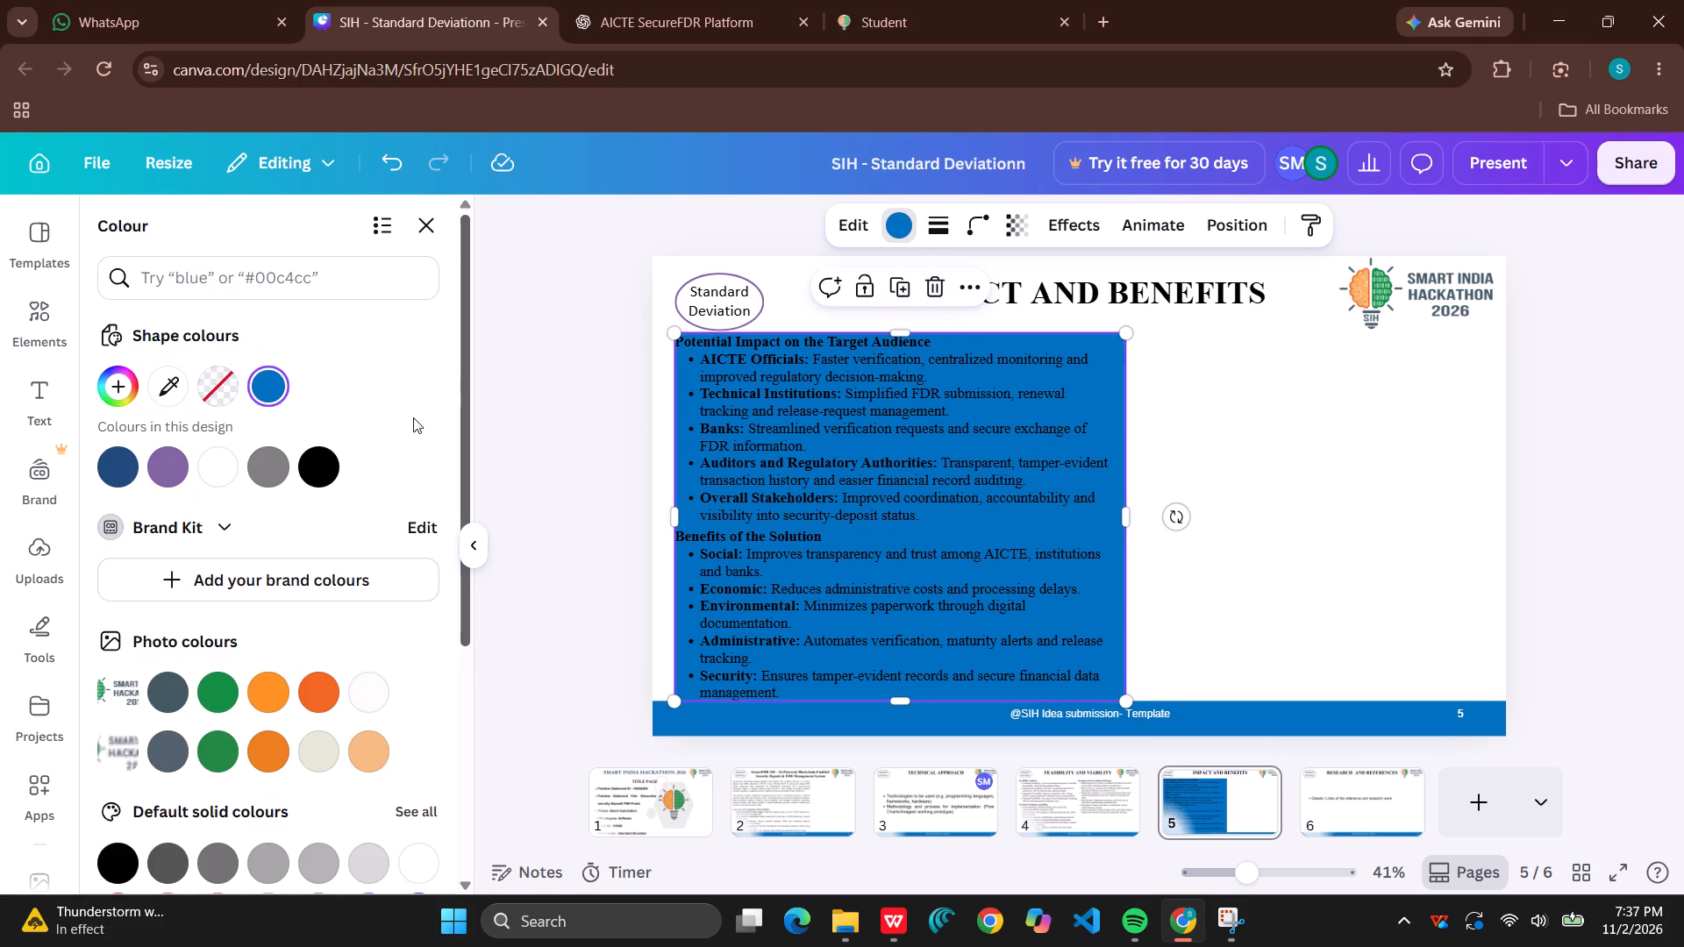
left_click(225, 388)
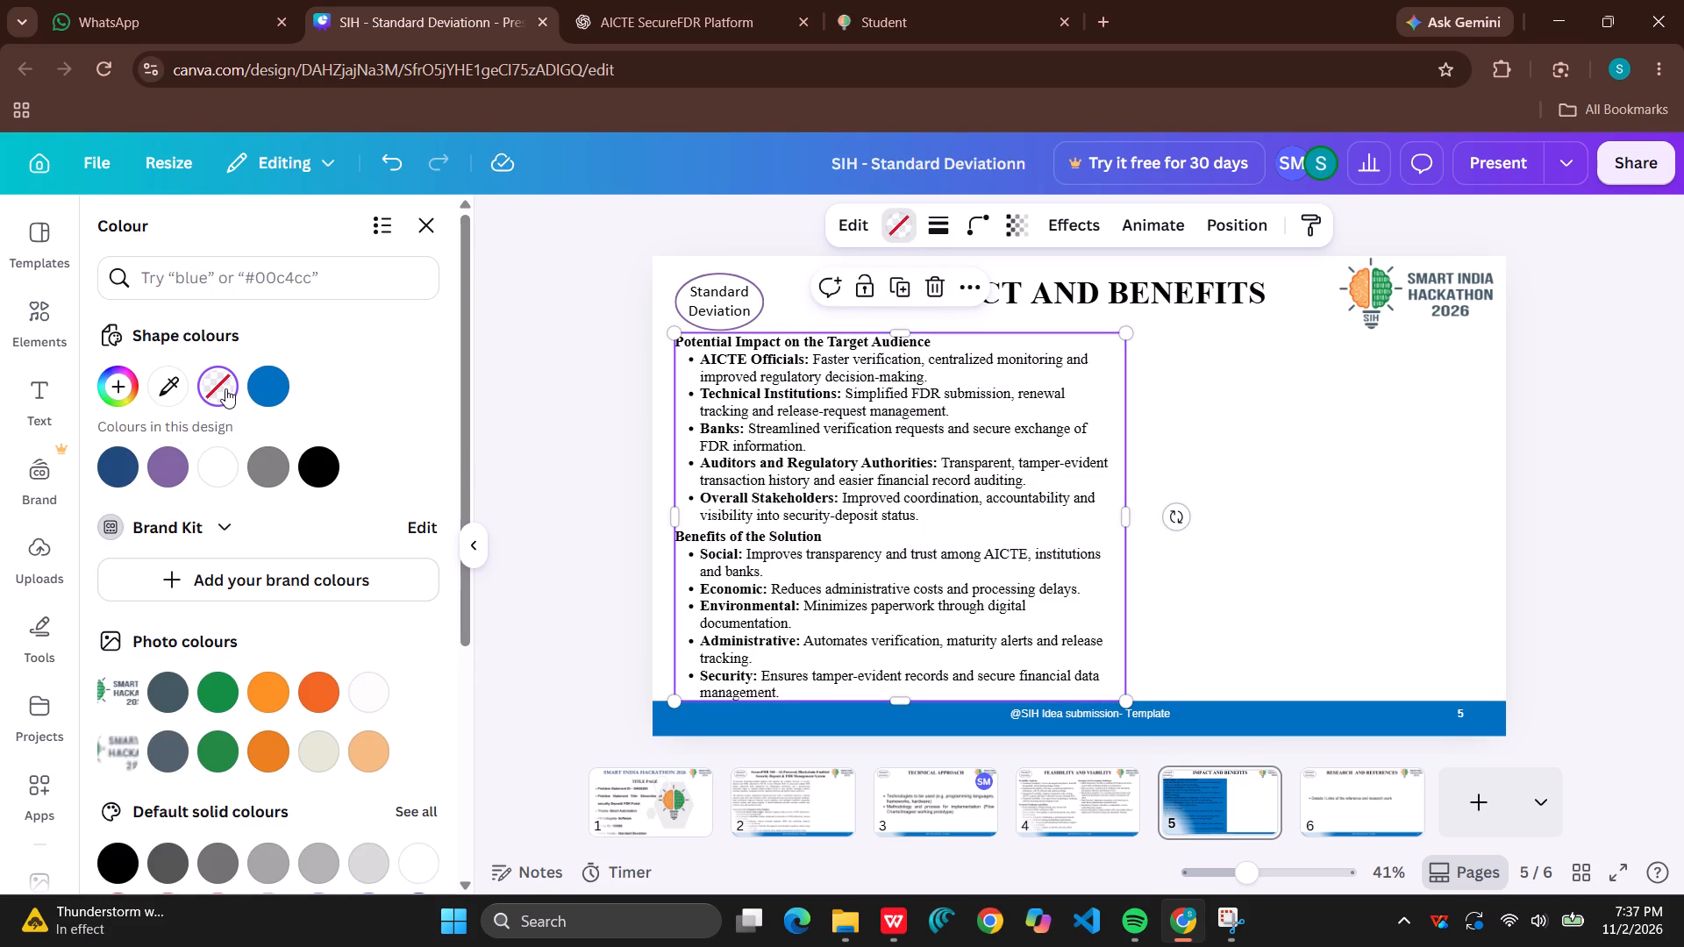
left_click(938, 231)
left_click(873, 303)
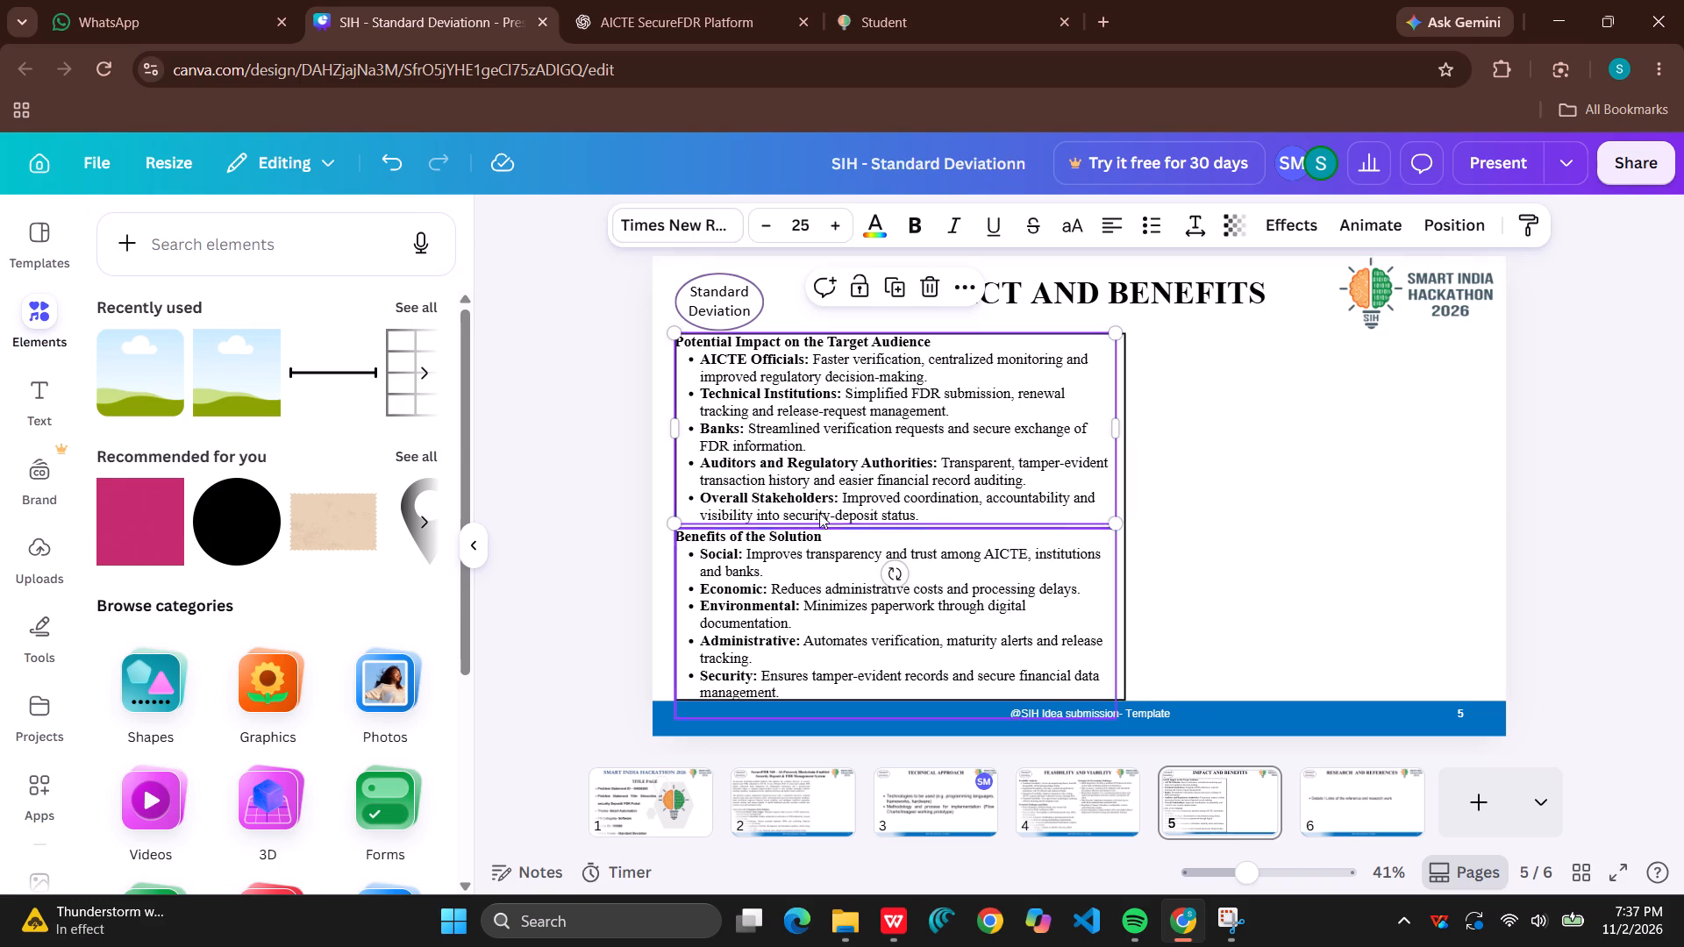
left_click(1181, 475)
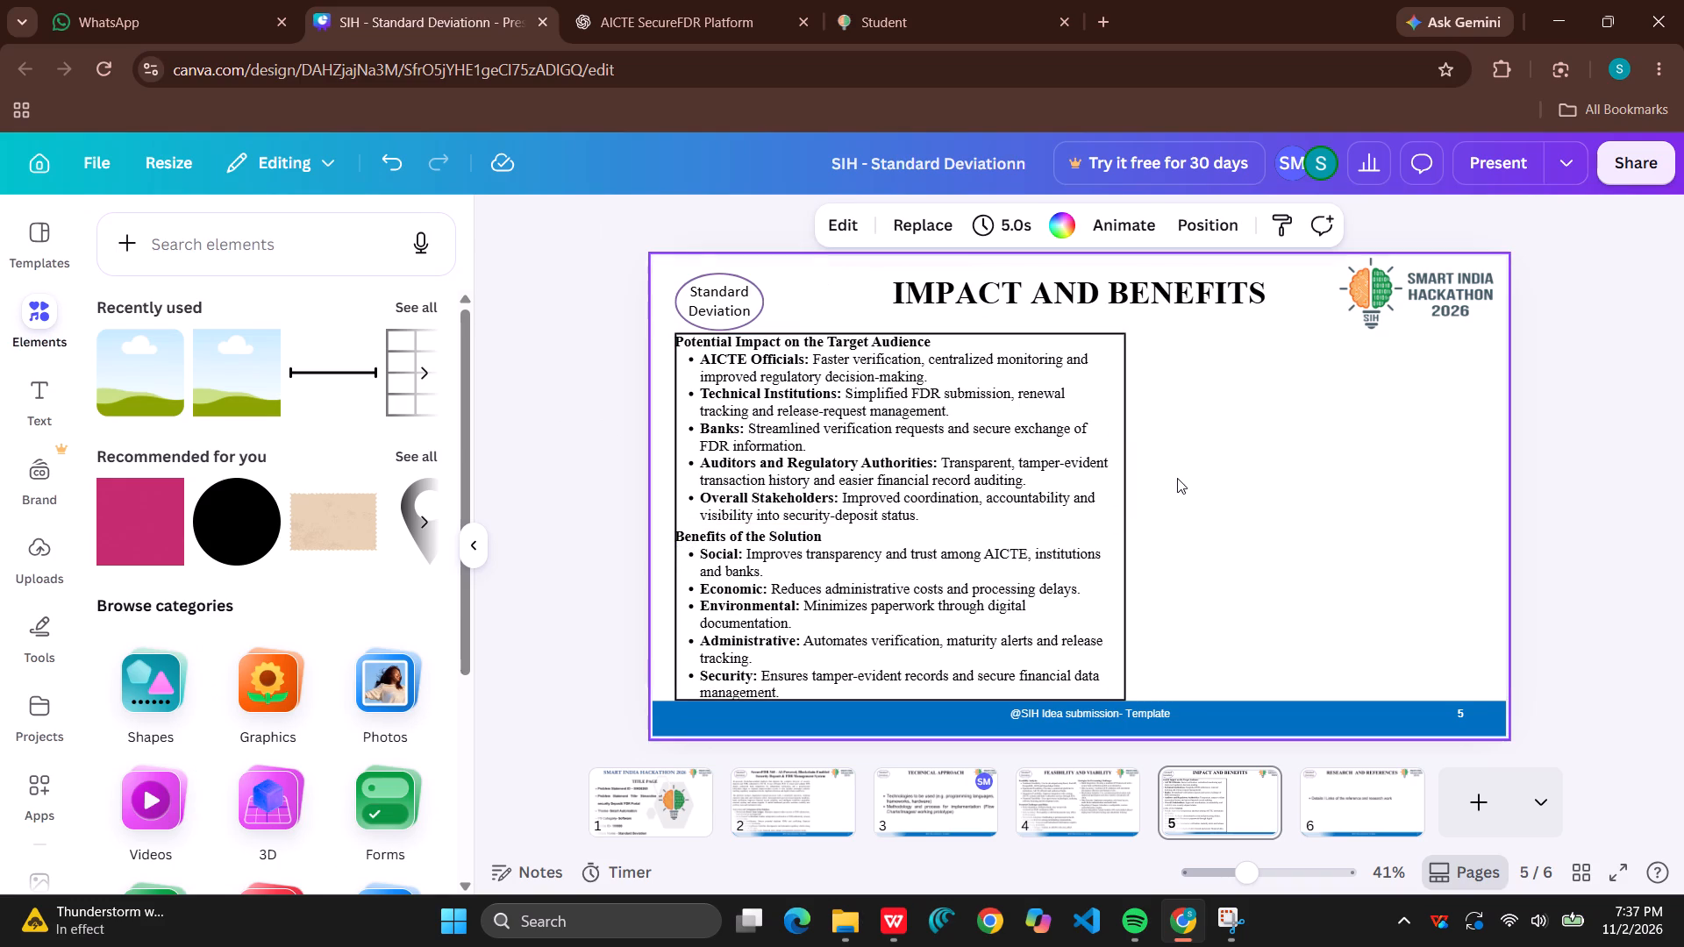
left_click(1124, 509)
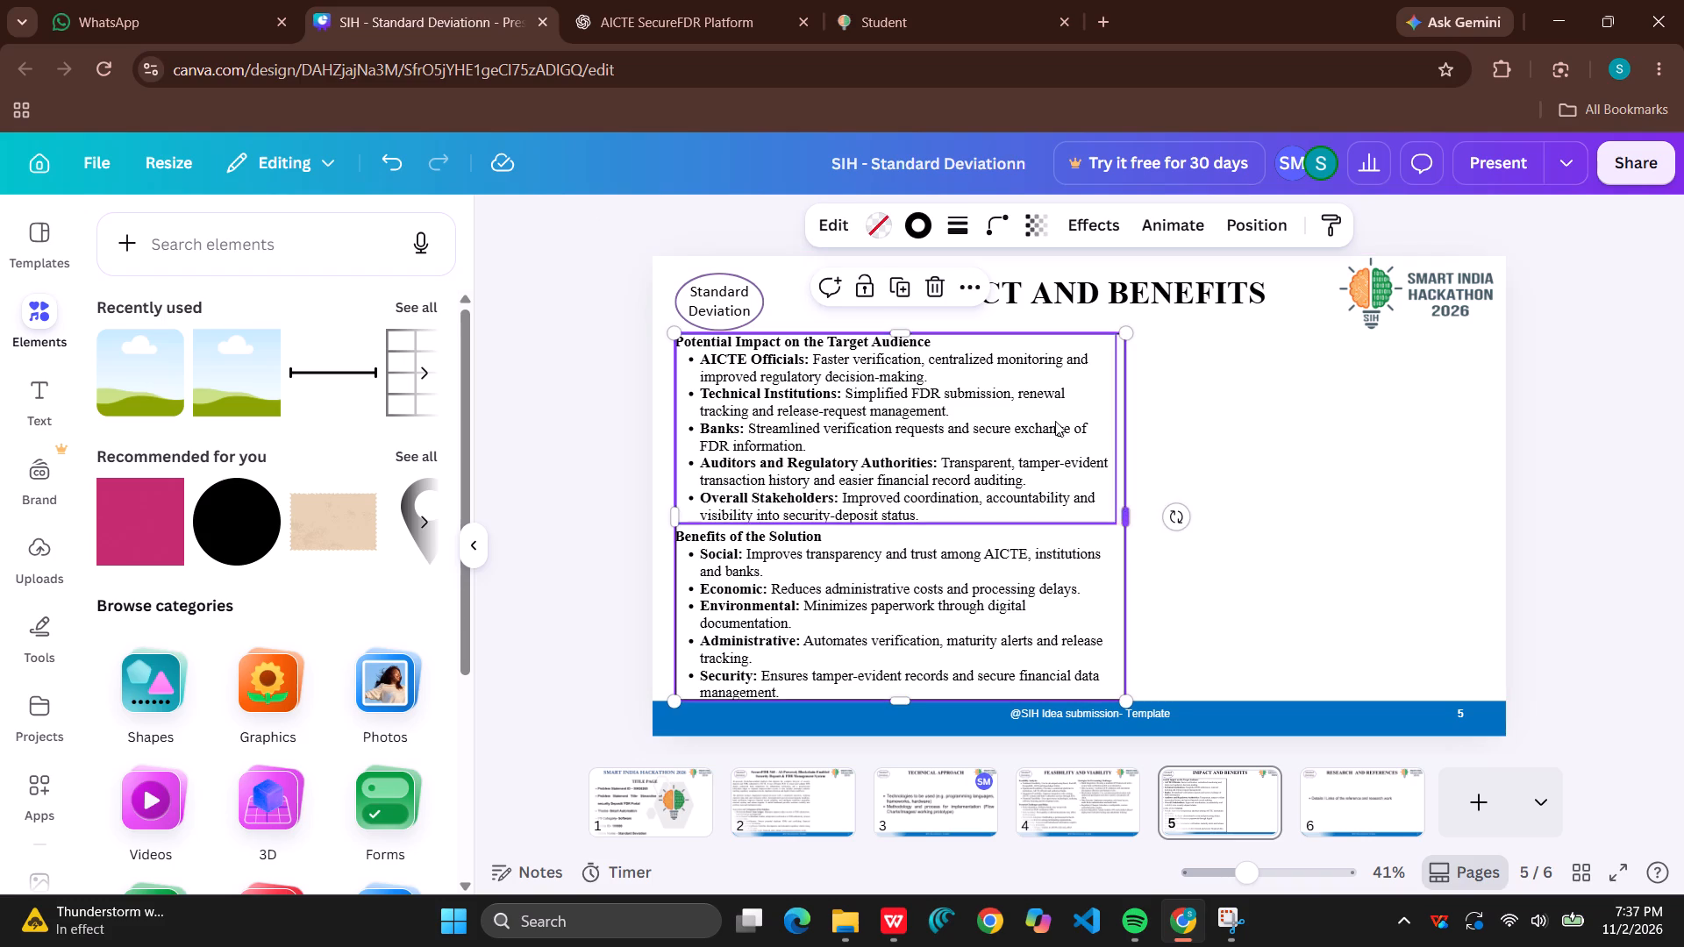
left_click(917, 224)
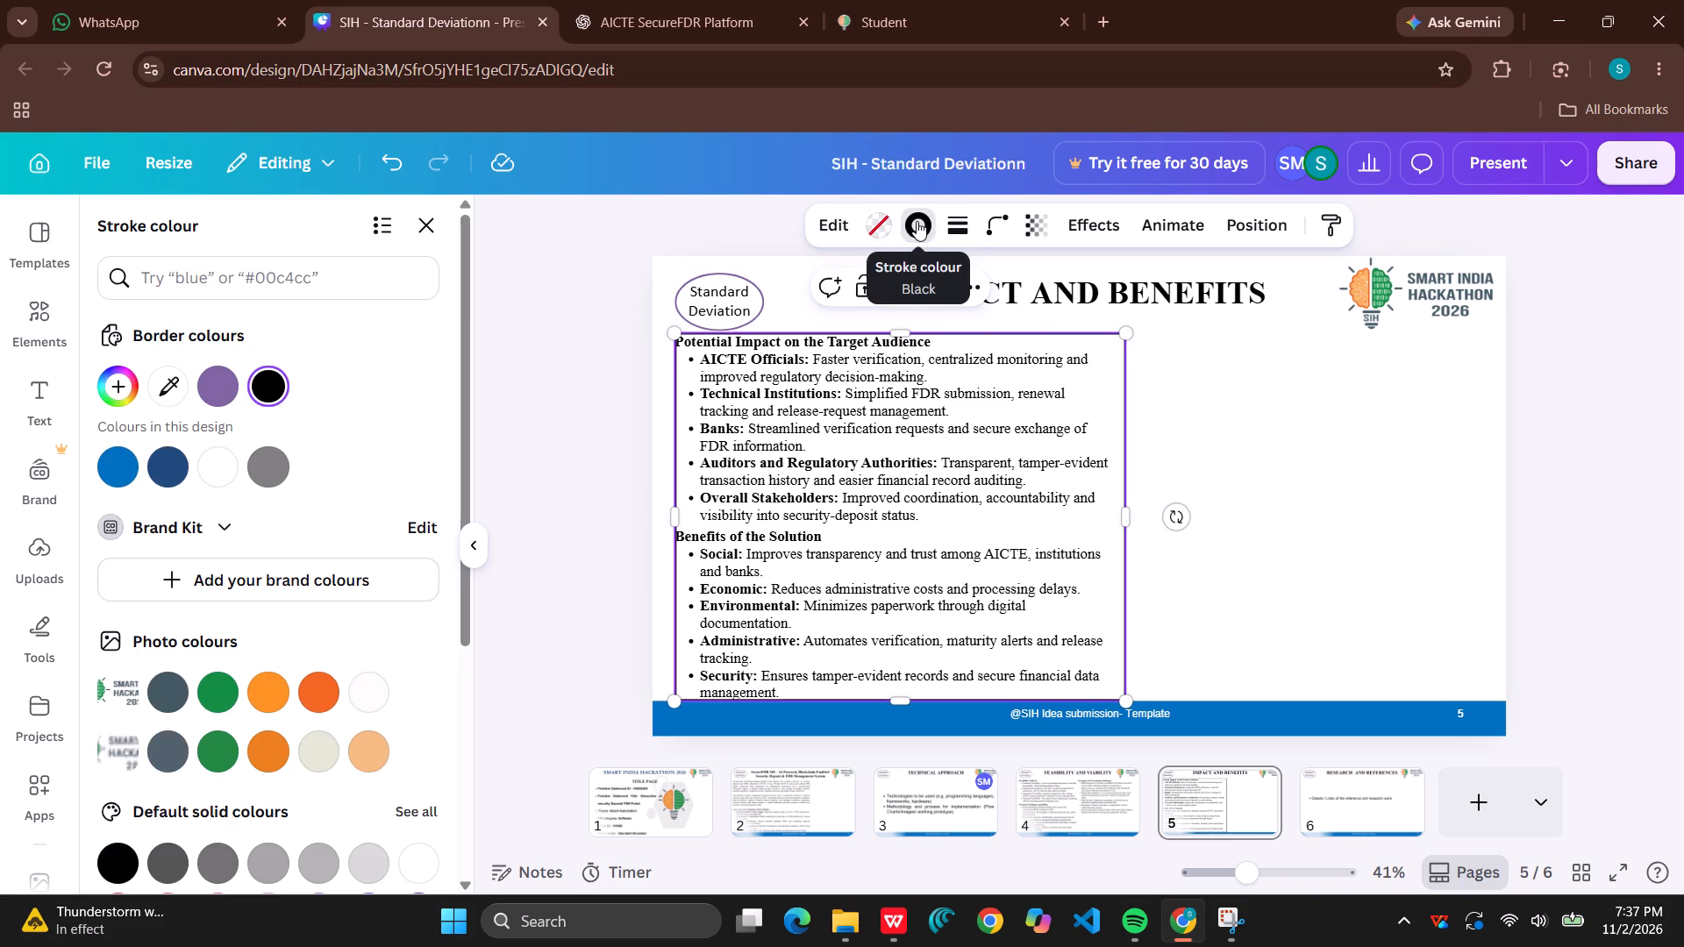
left_click(952, 221)
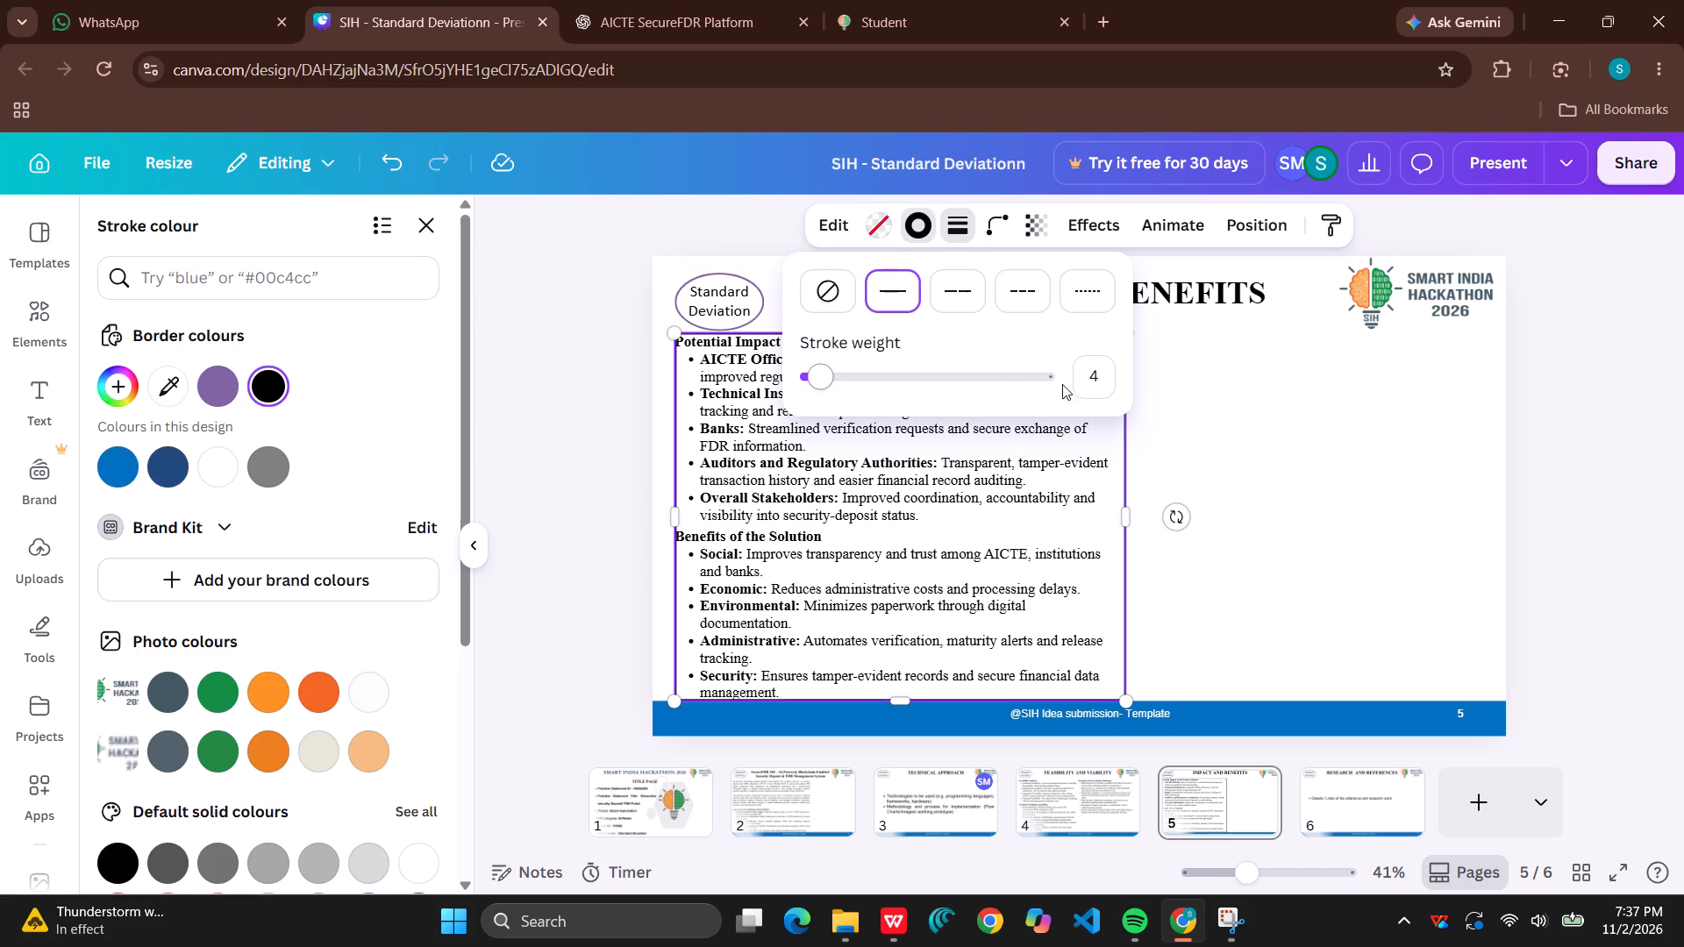
left_click(1105, 374)
key("2")
key("Return")
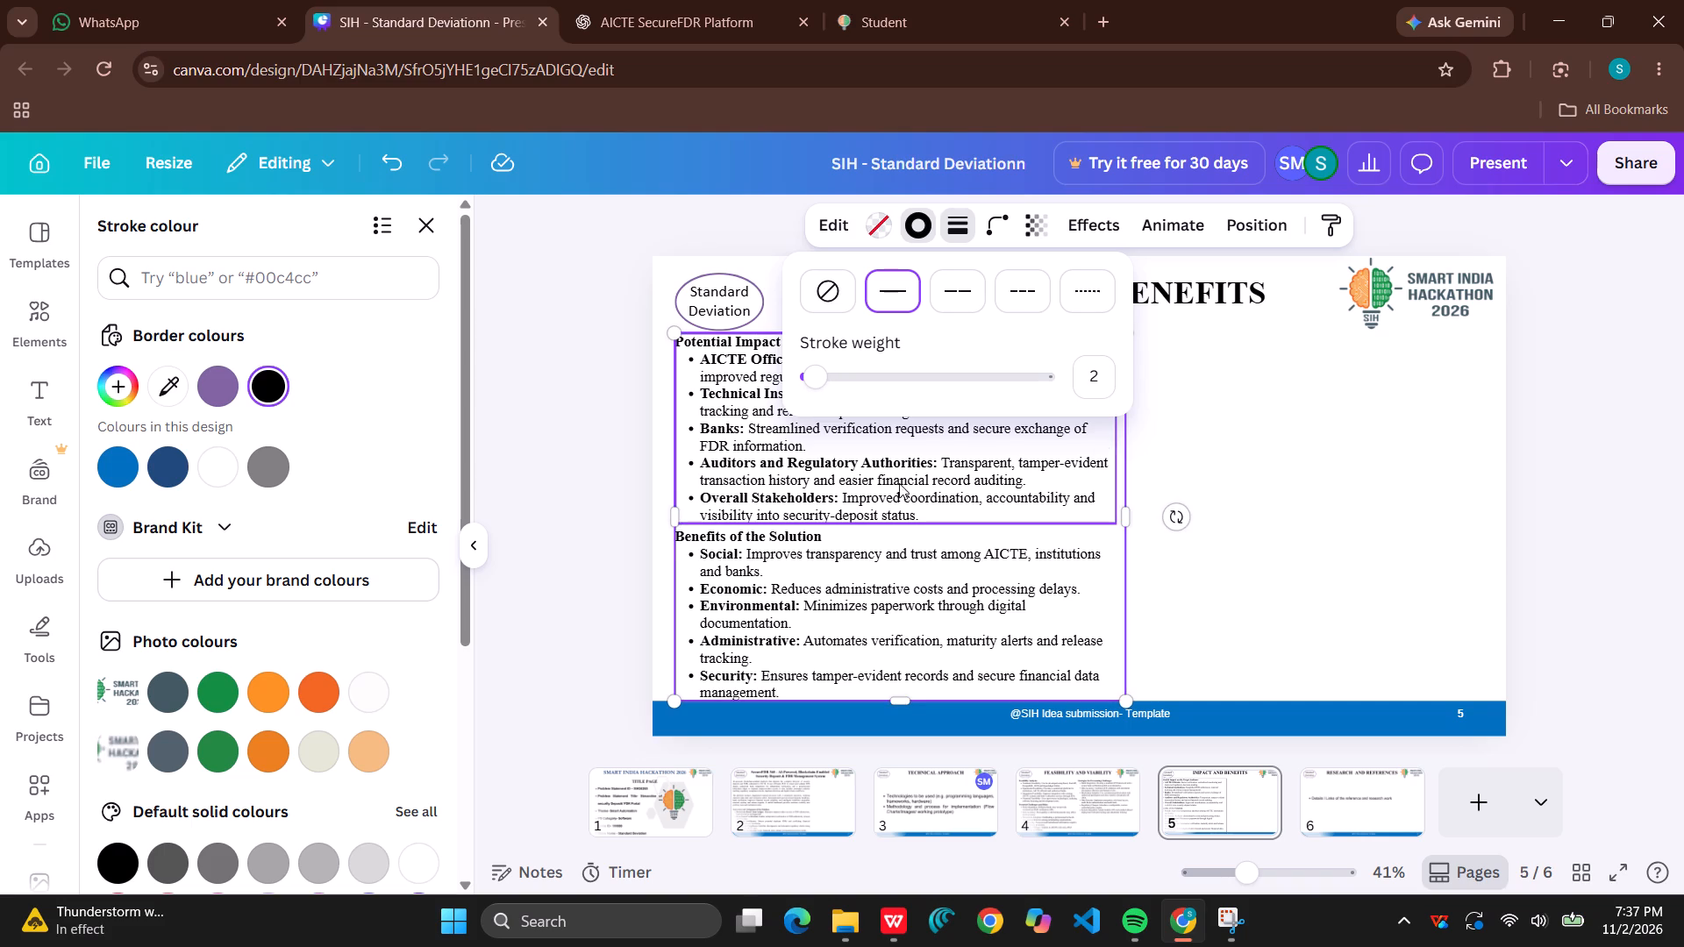
left_click(553, 443)
left_click(553, 443)
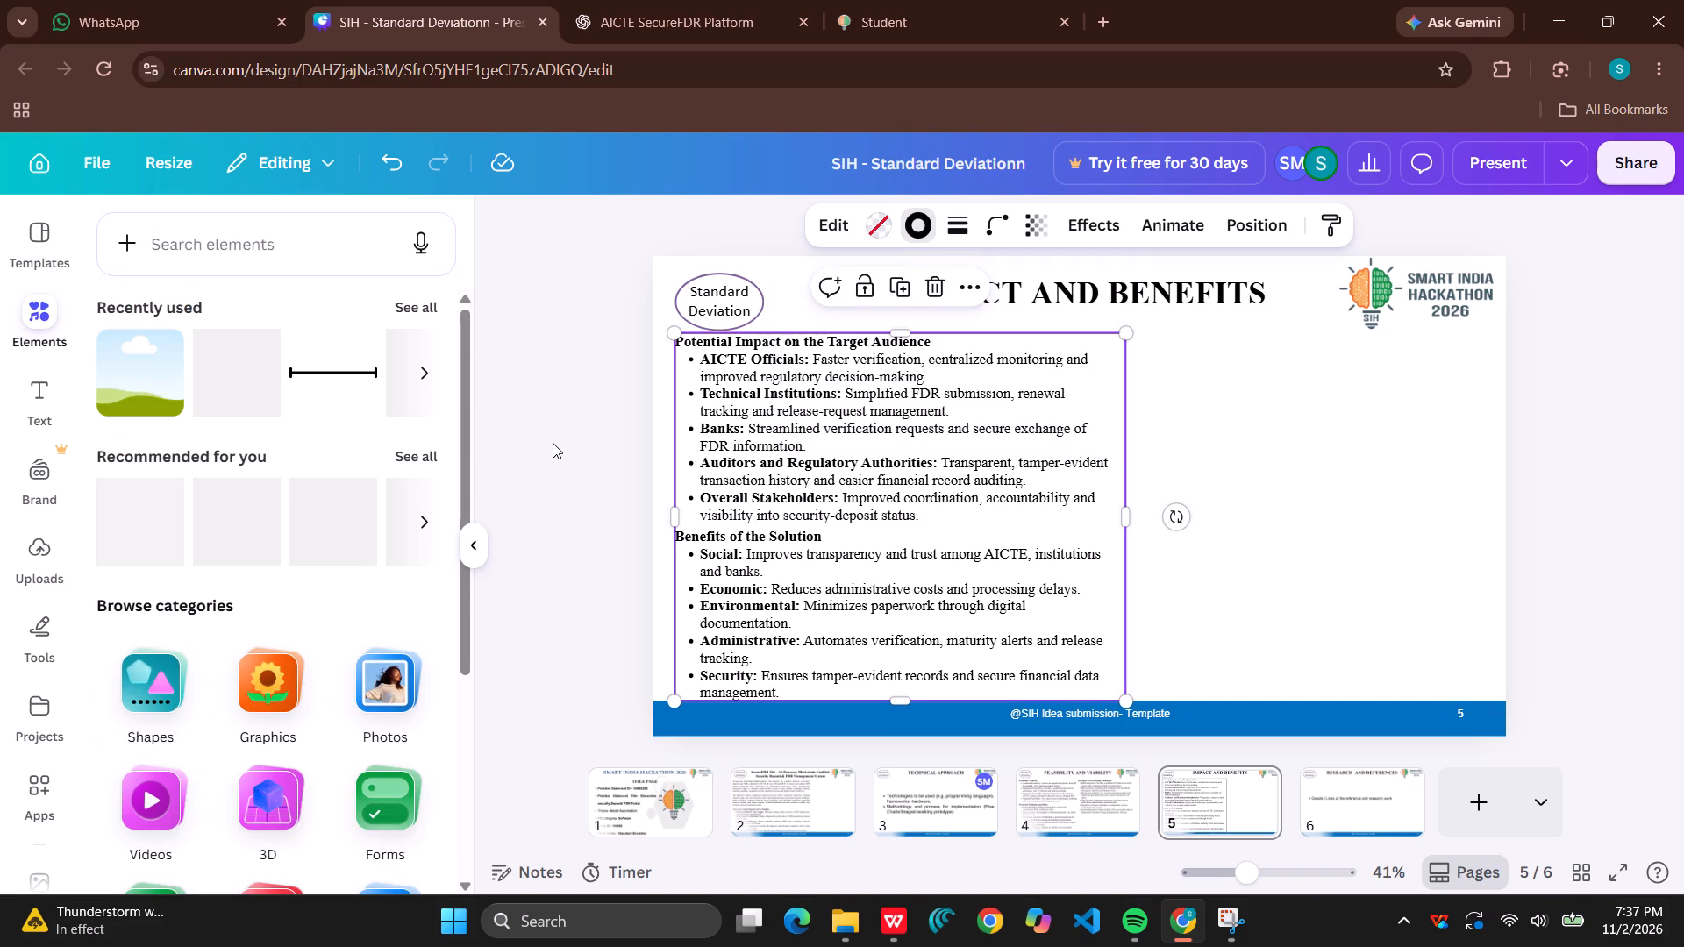
left_click(553, 443)
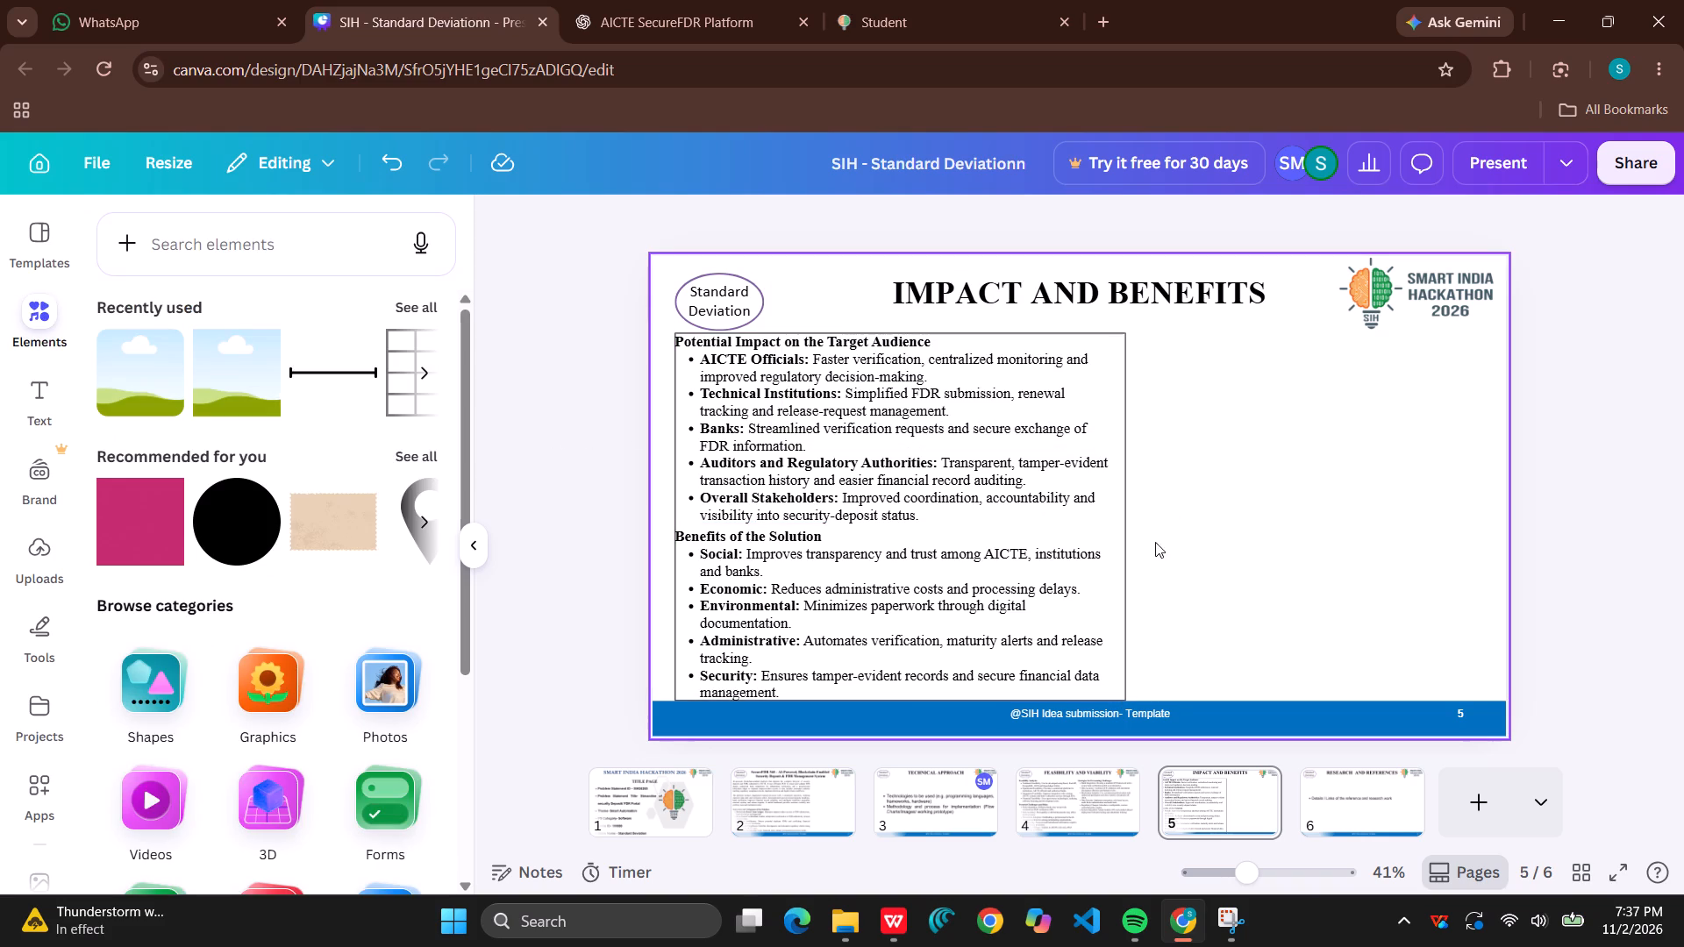
Shift the outlined rectangle slightly left and up so the Impact and Benefits text has a margin inside it.
left_click(1124, 537)
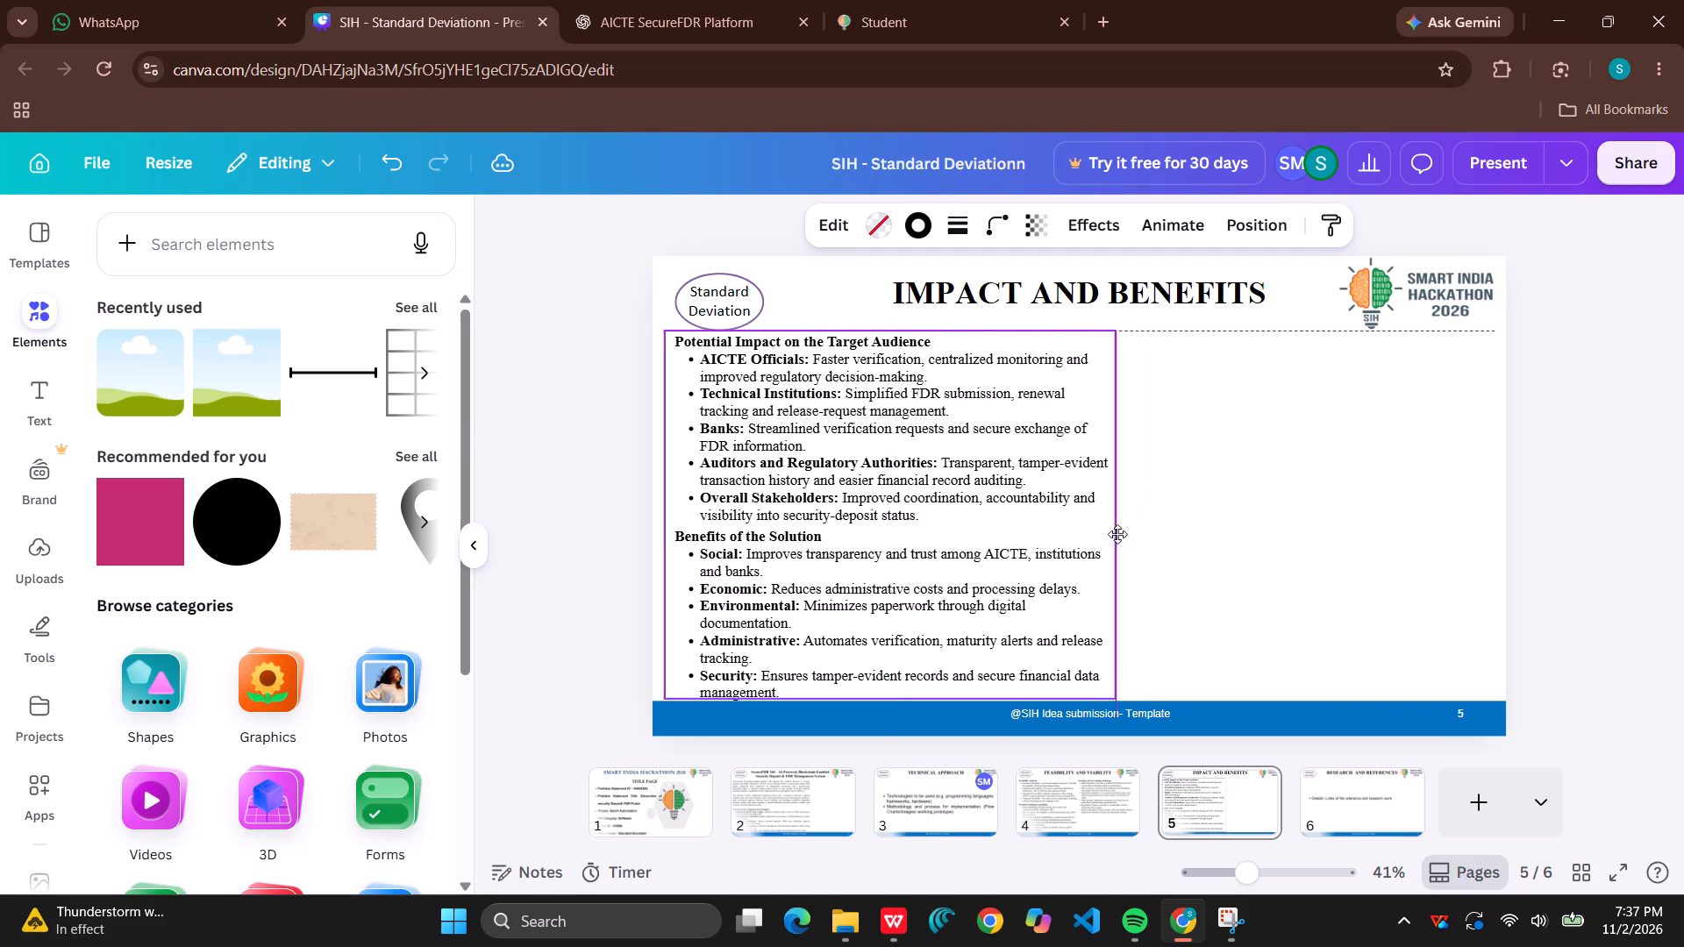
left_click(584, 583)
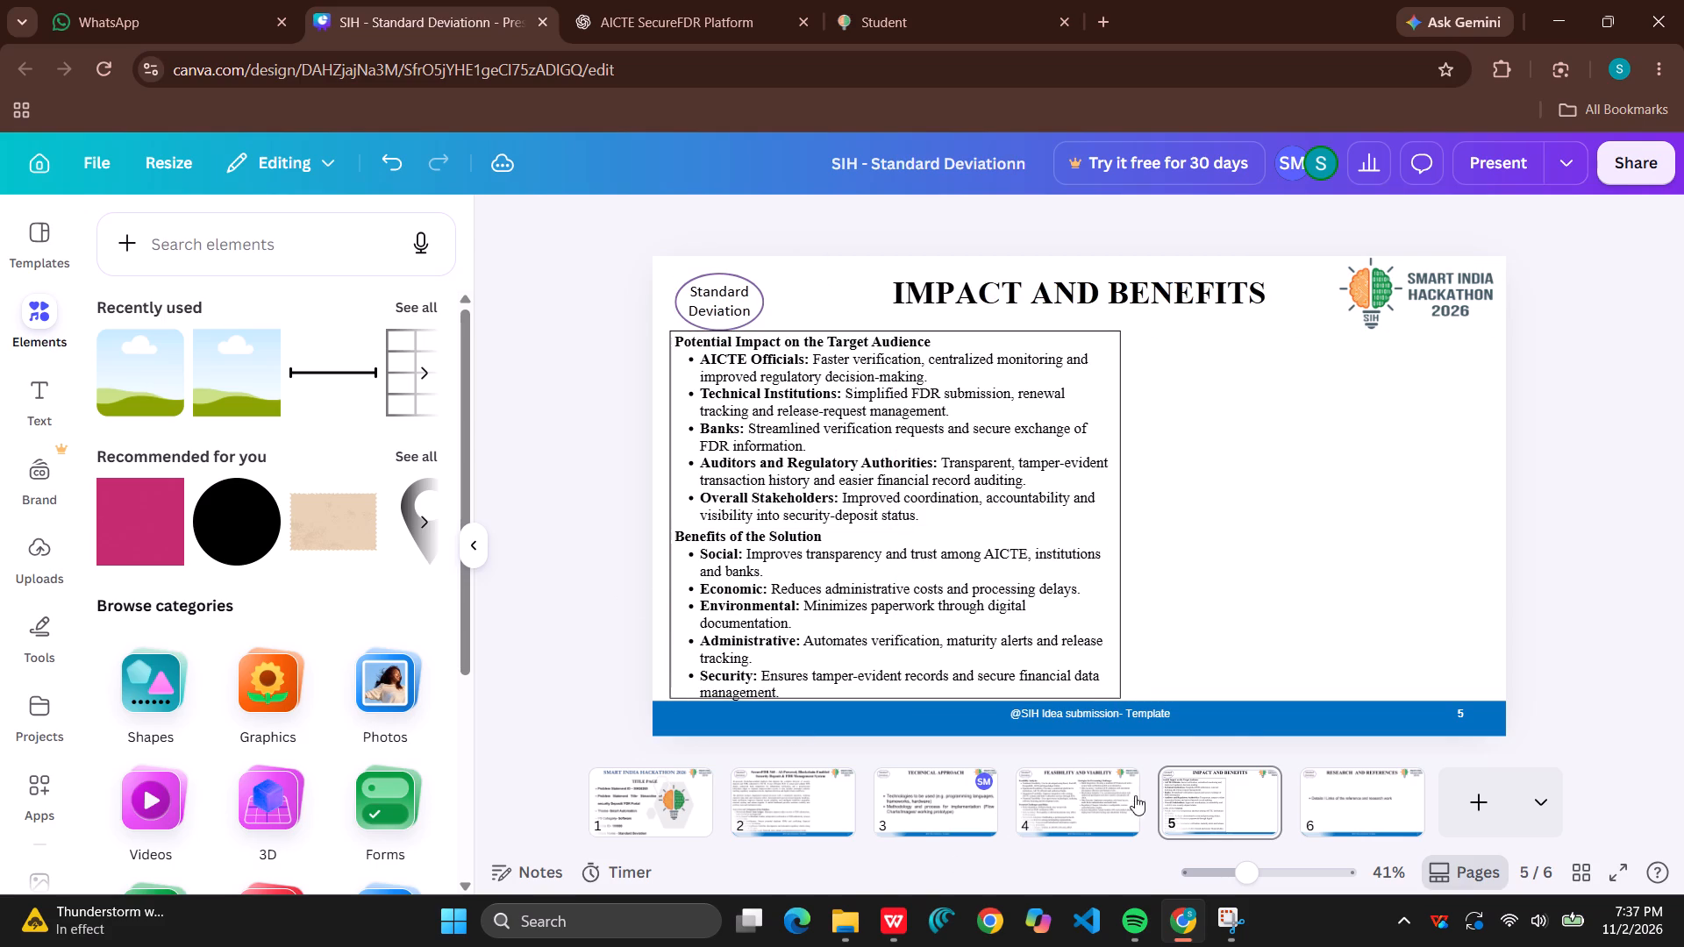
Add a rectangle to the SecureFDR 360 slide and place it at the top-left corner of the body text.
left_click(1095, 791)
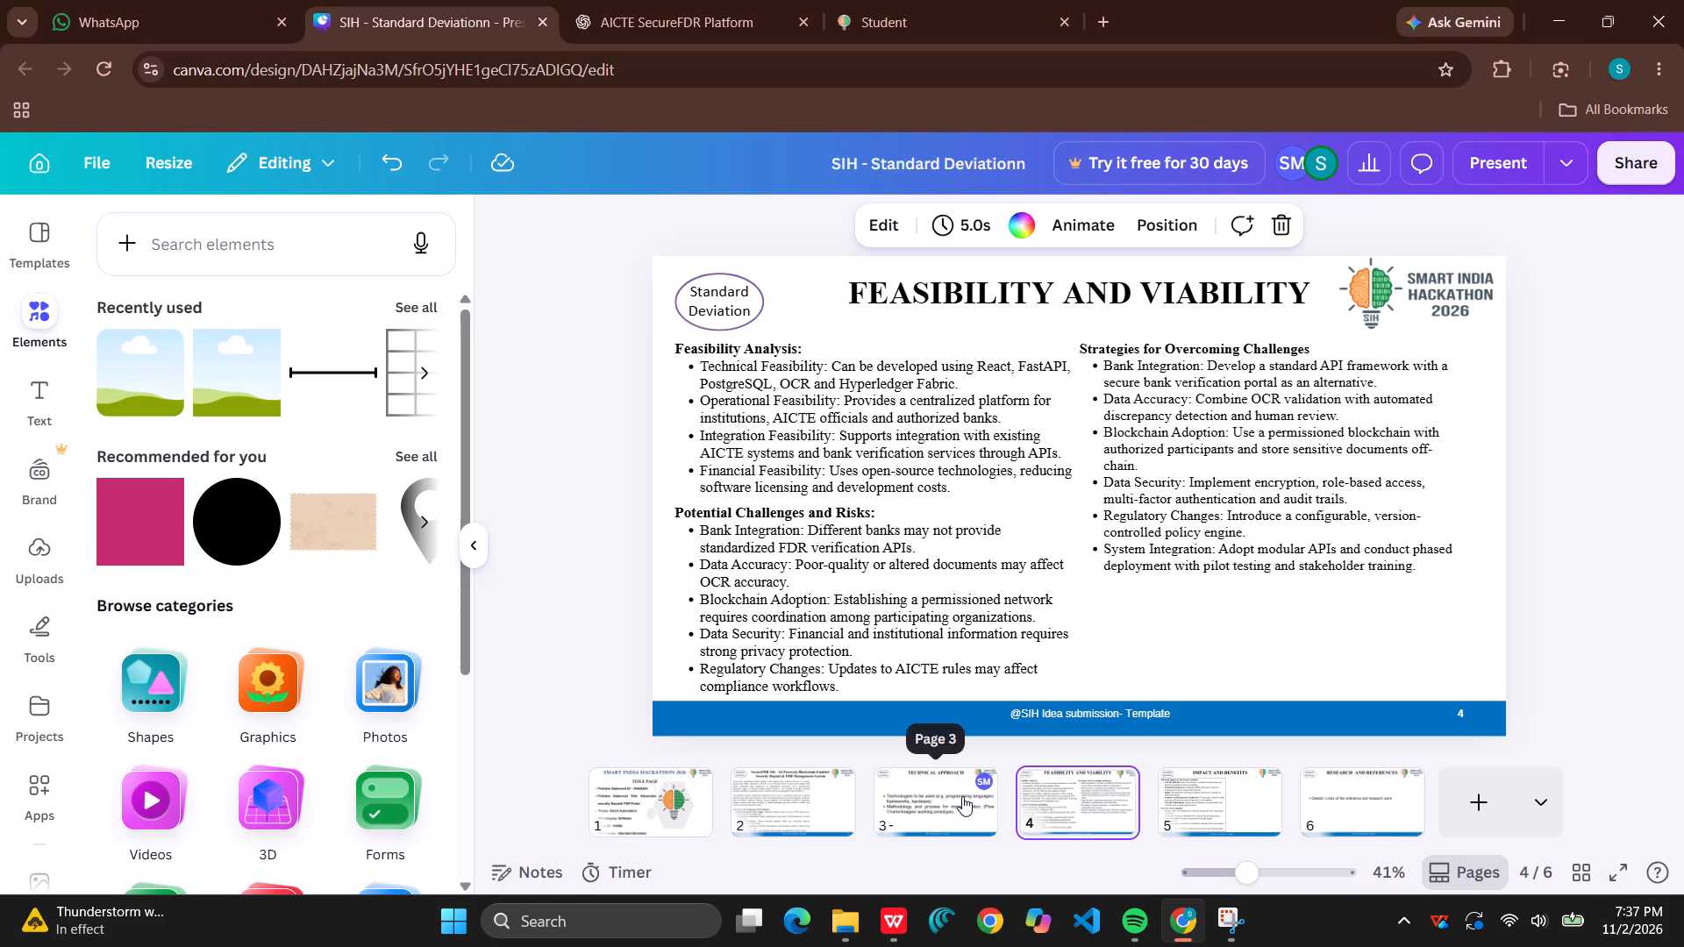
left_click(803, 801)
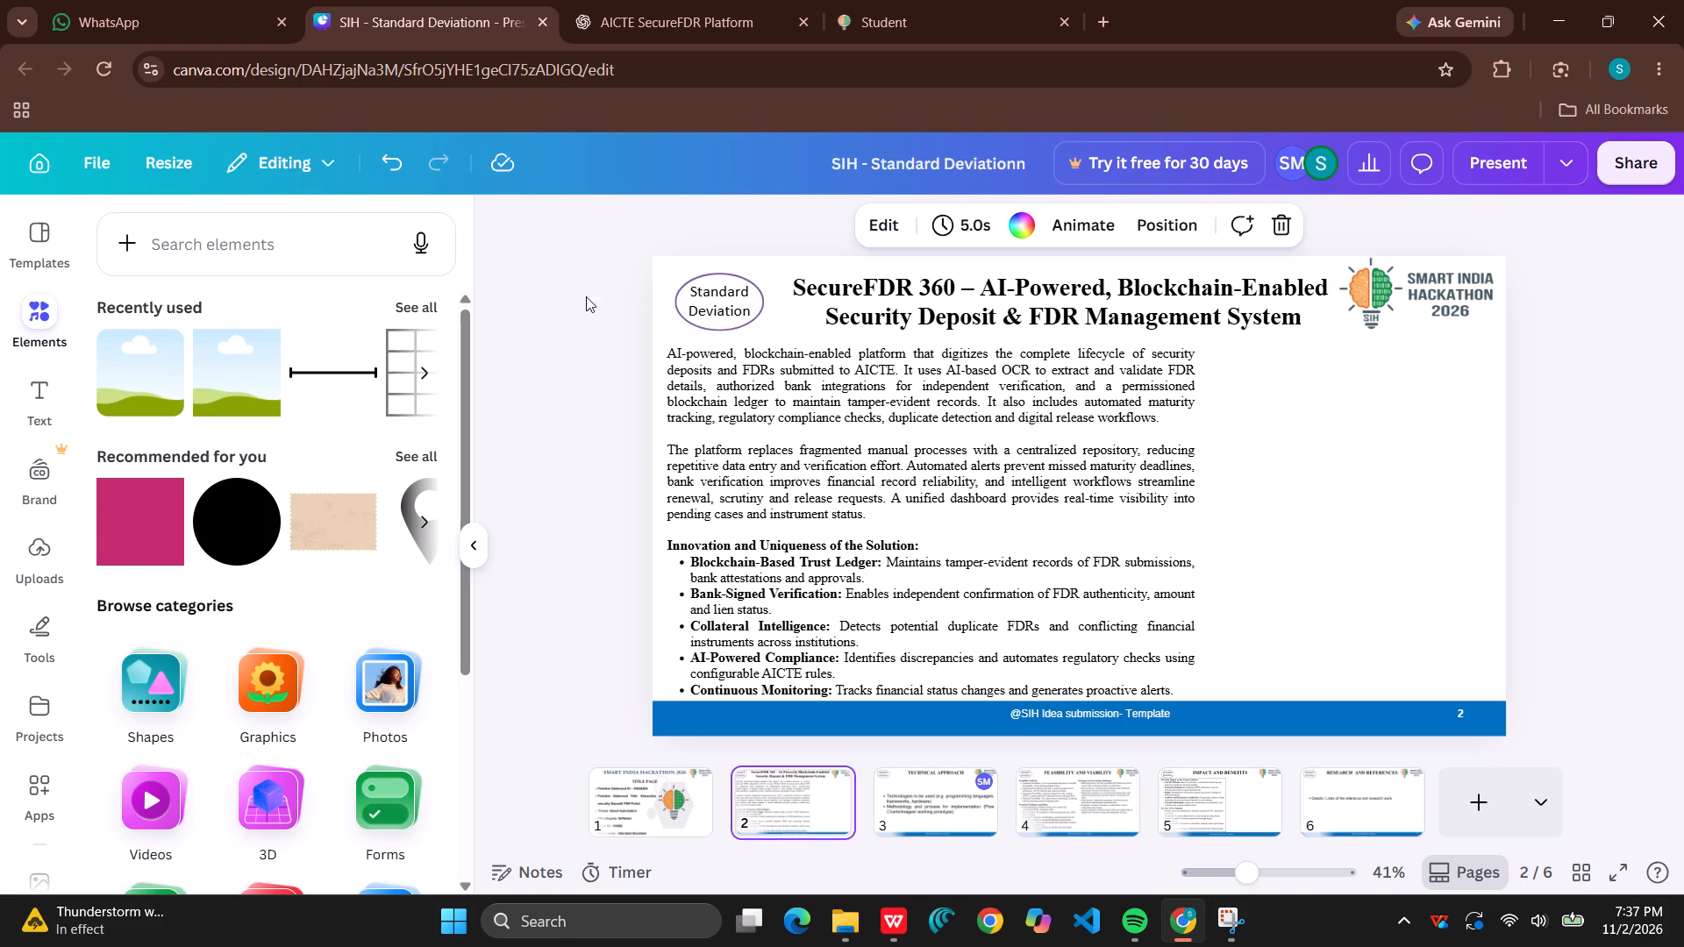
left_click(235, 260)
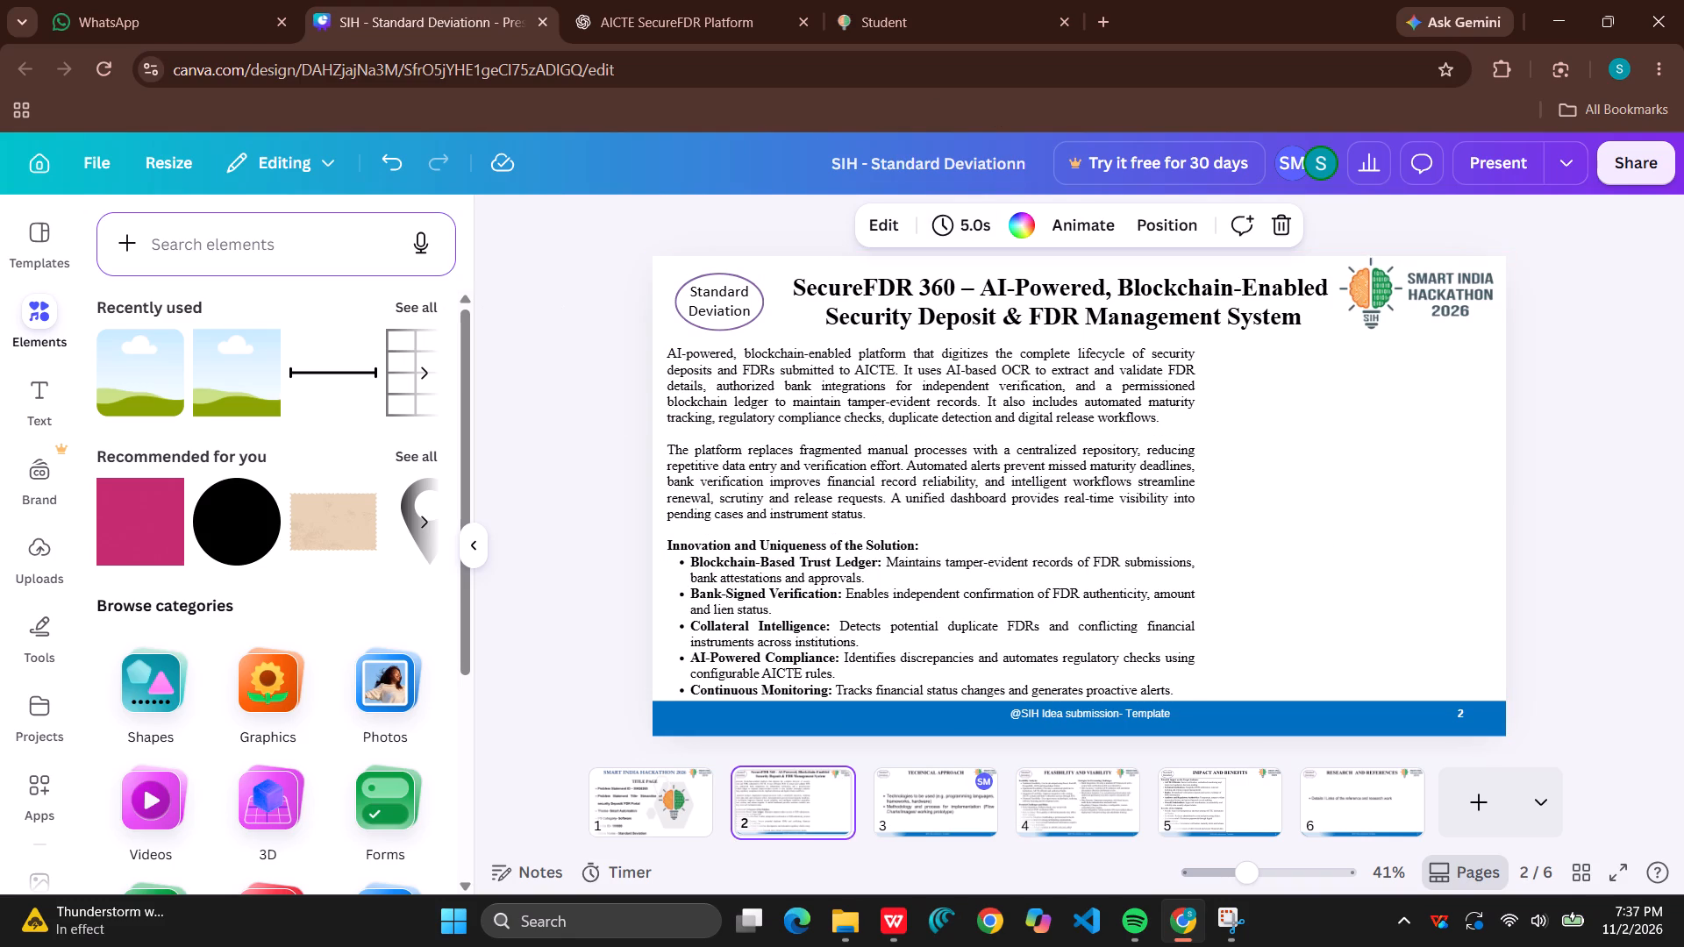
left_click(235, 260)
left_click(283, 255)
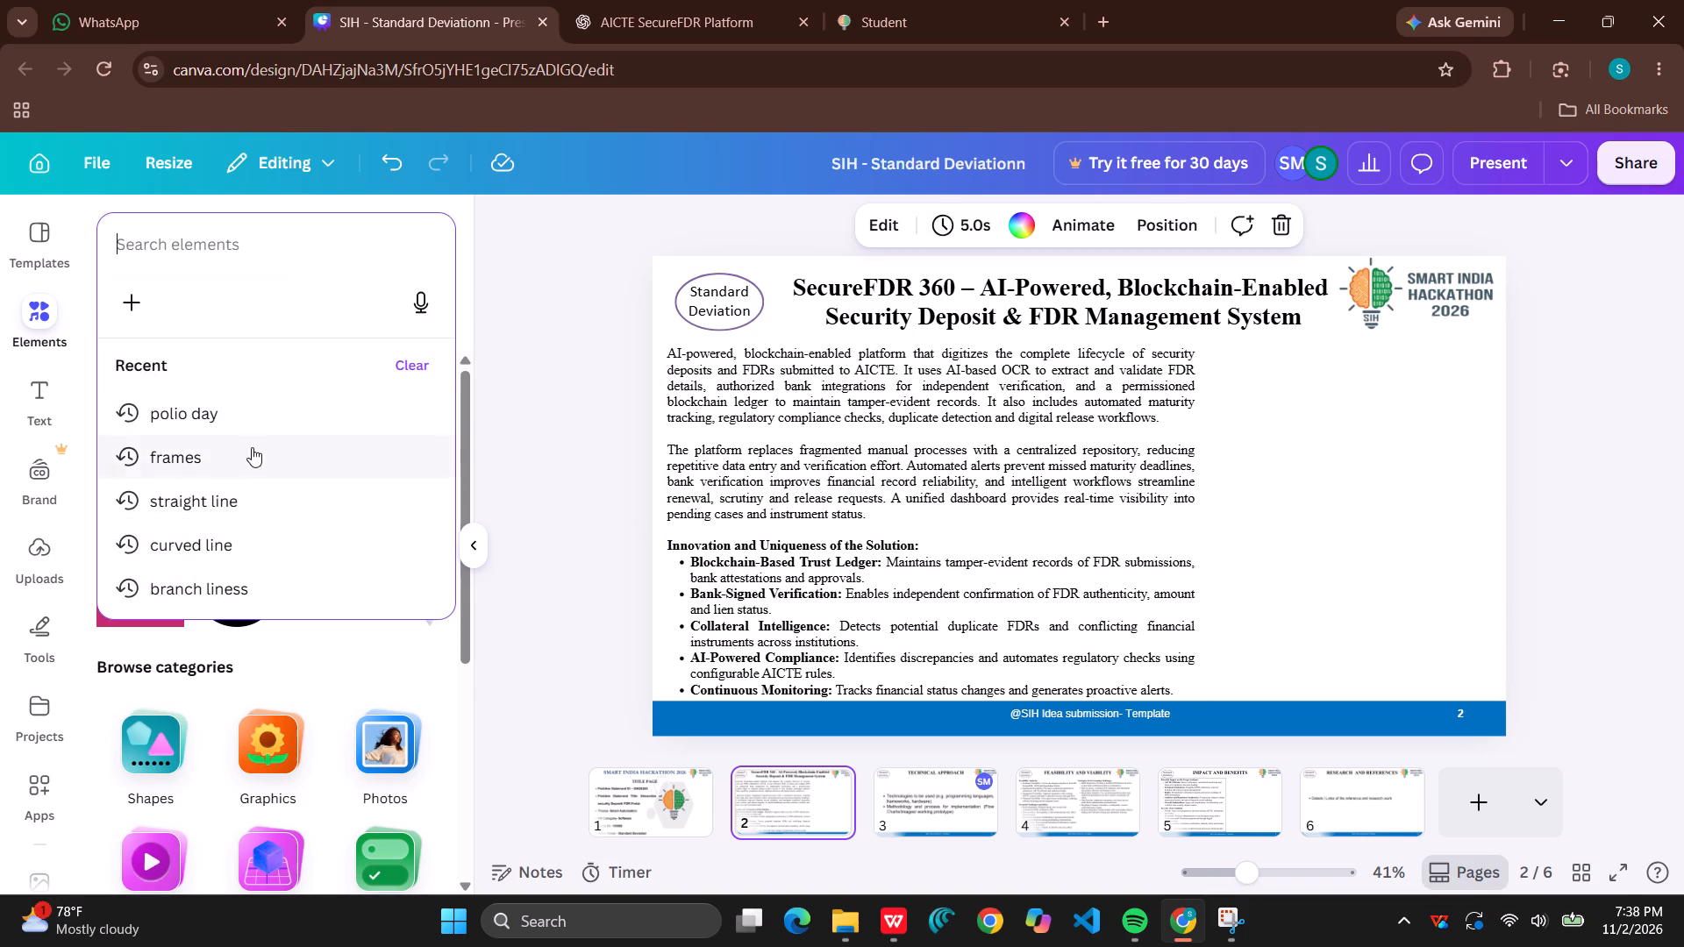
type("recta")
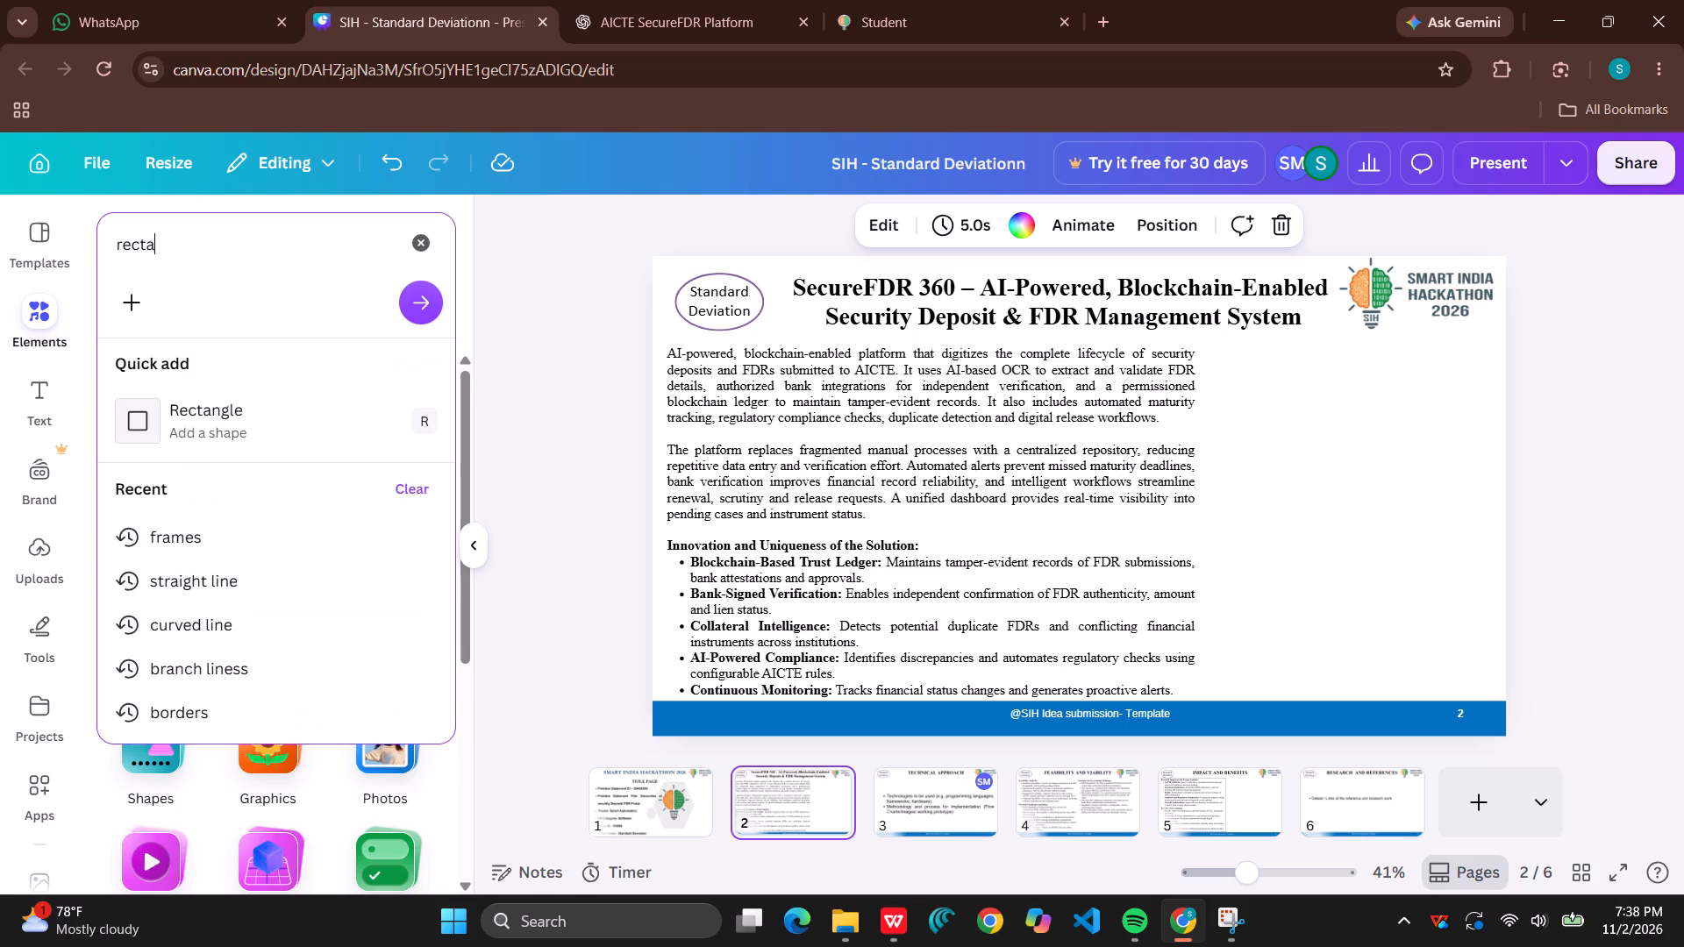
left_click(189, 431)
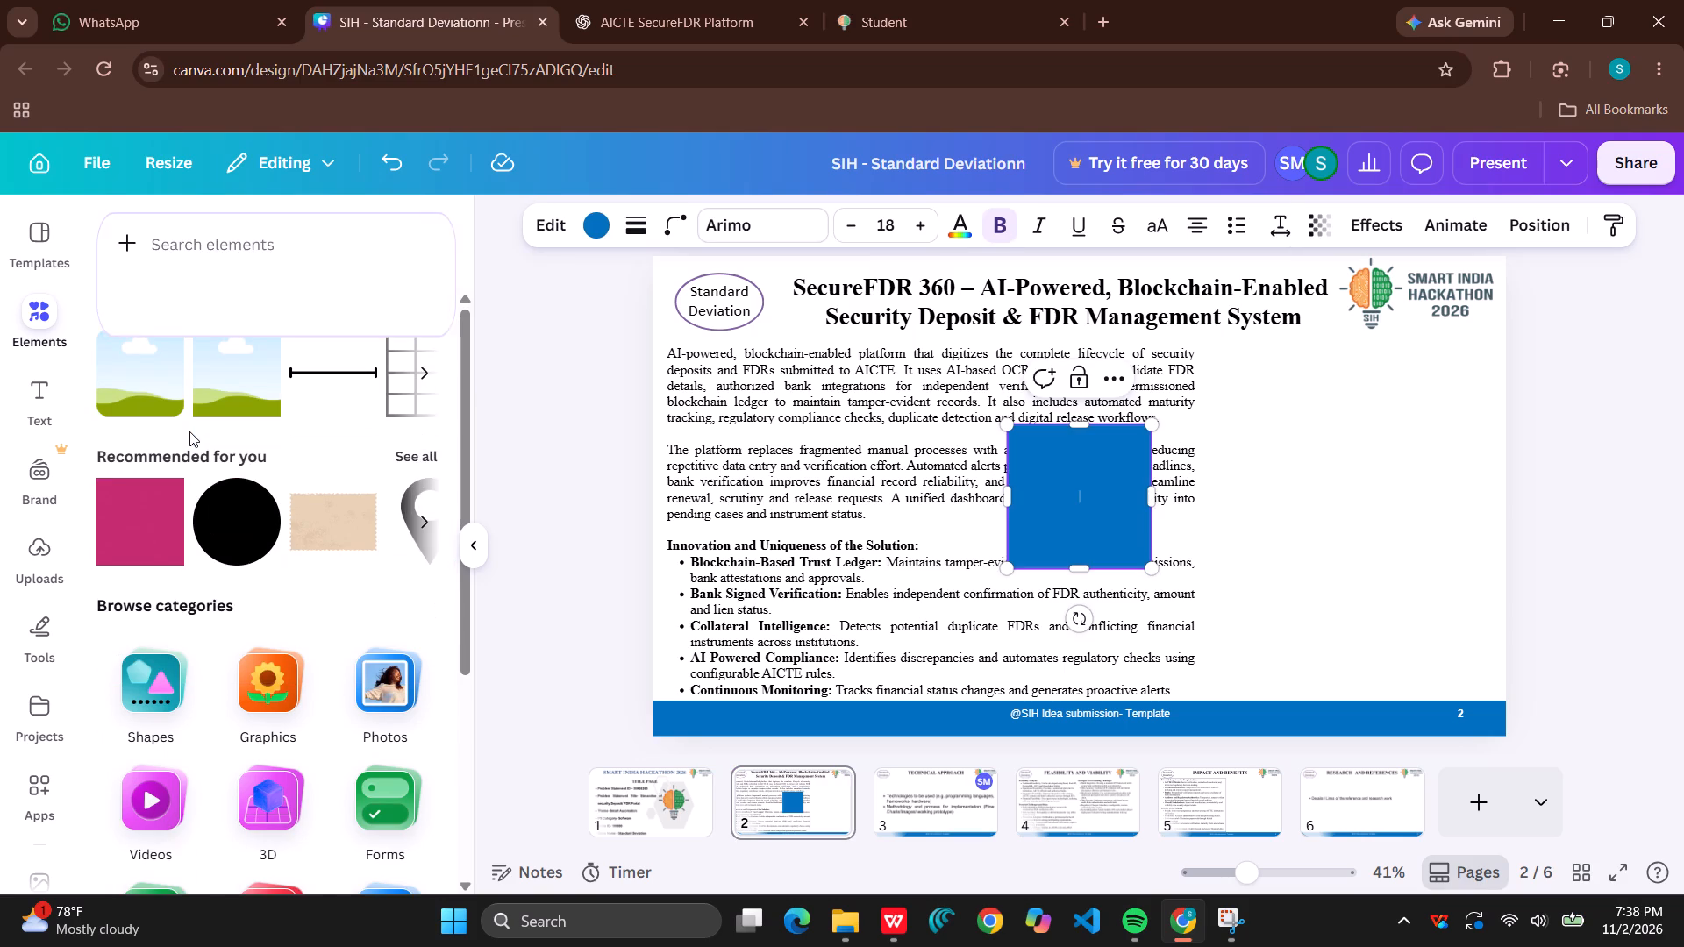
left_click_drag(1060, 505, 717, 415)
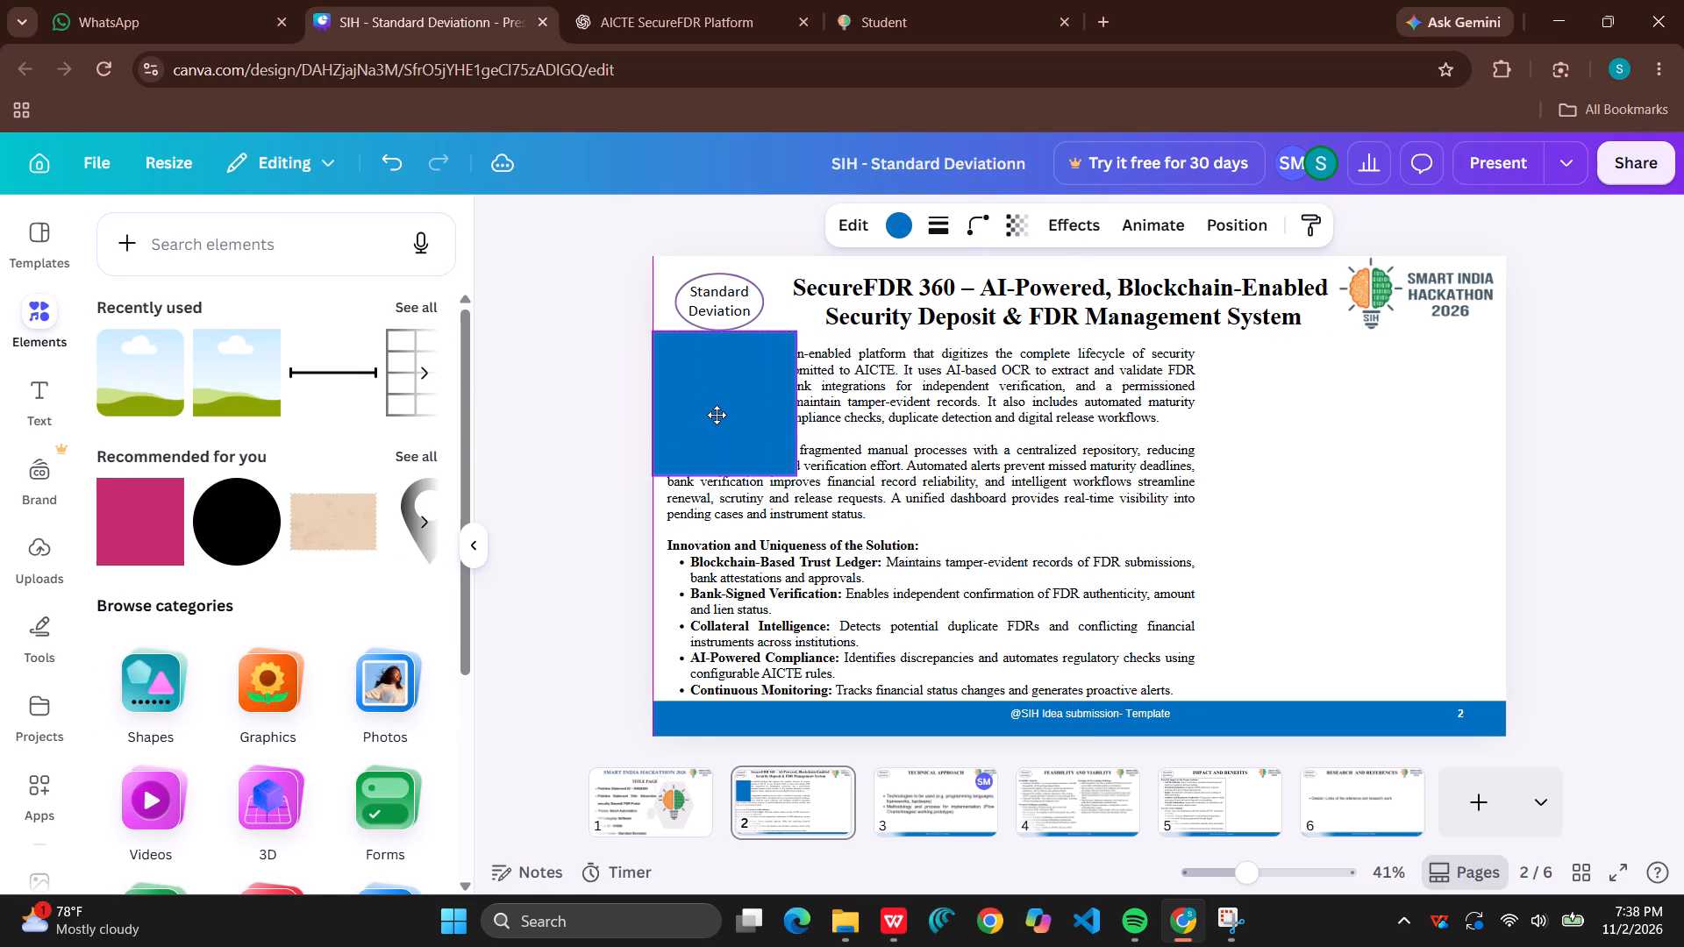
left_click_drag(717, 415, 722, 415)
Remove the fill colour of the rectangle on the SecureFDR 360 slide.
left_click(905, 223)
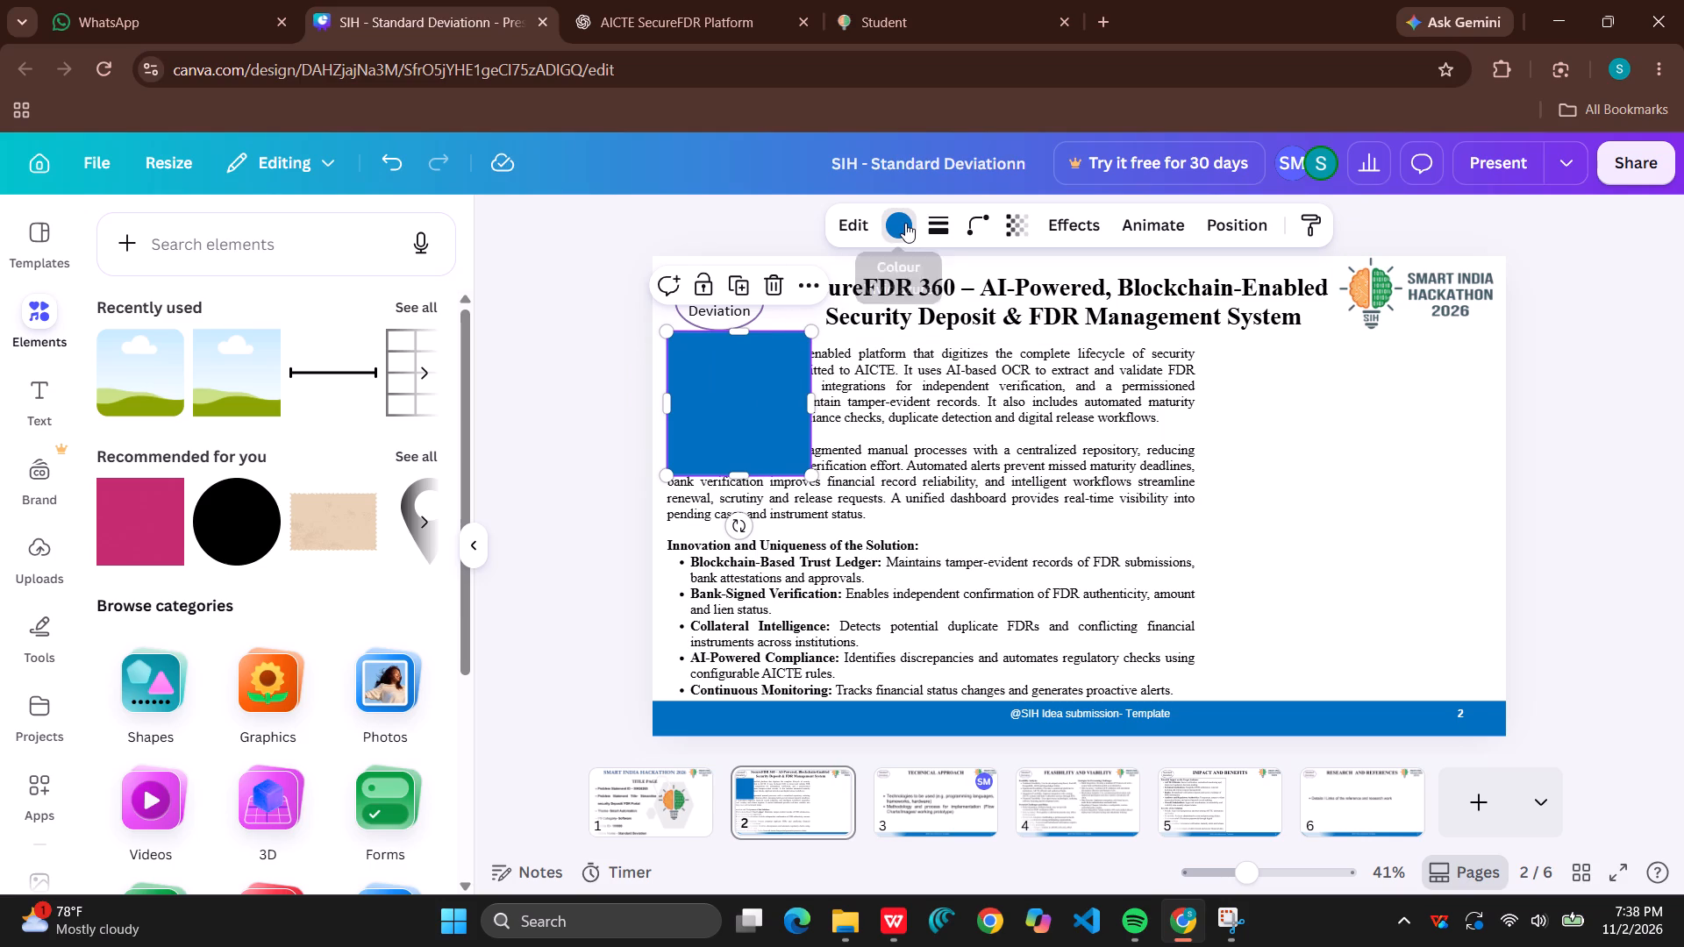
left_click(213, 394)
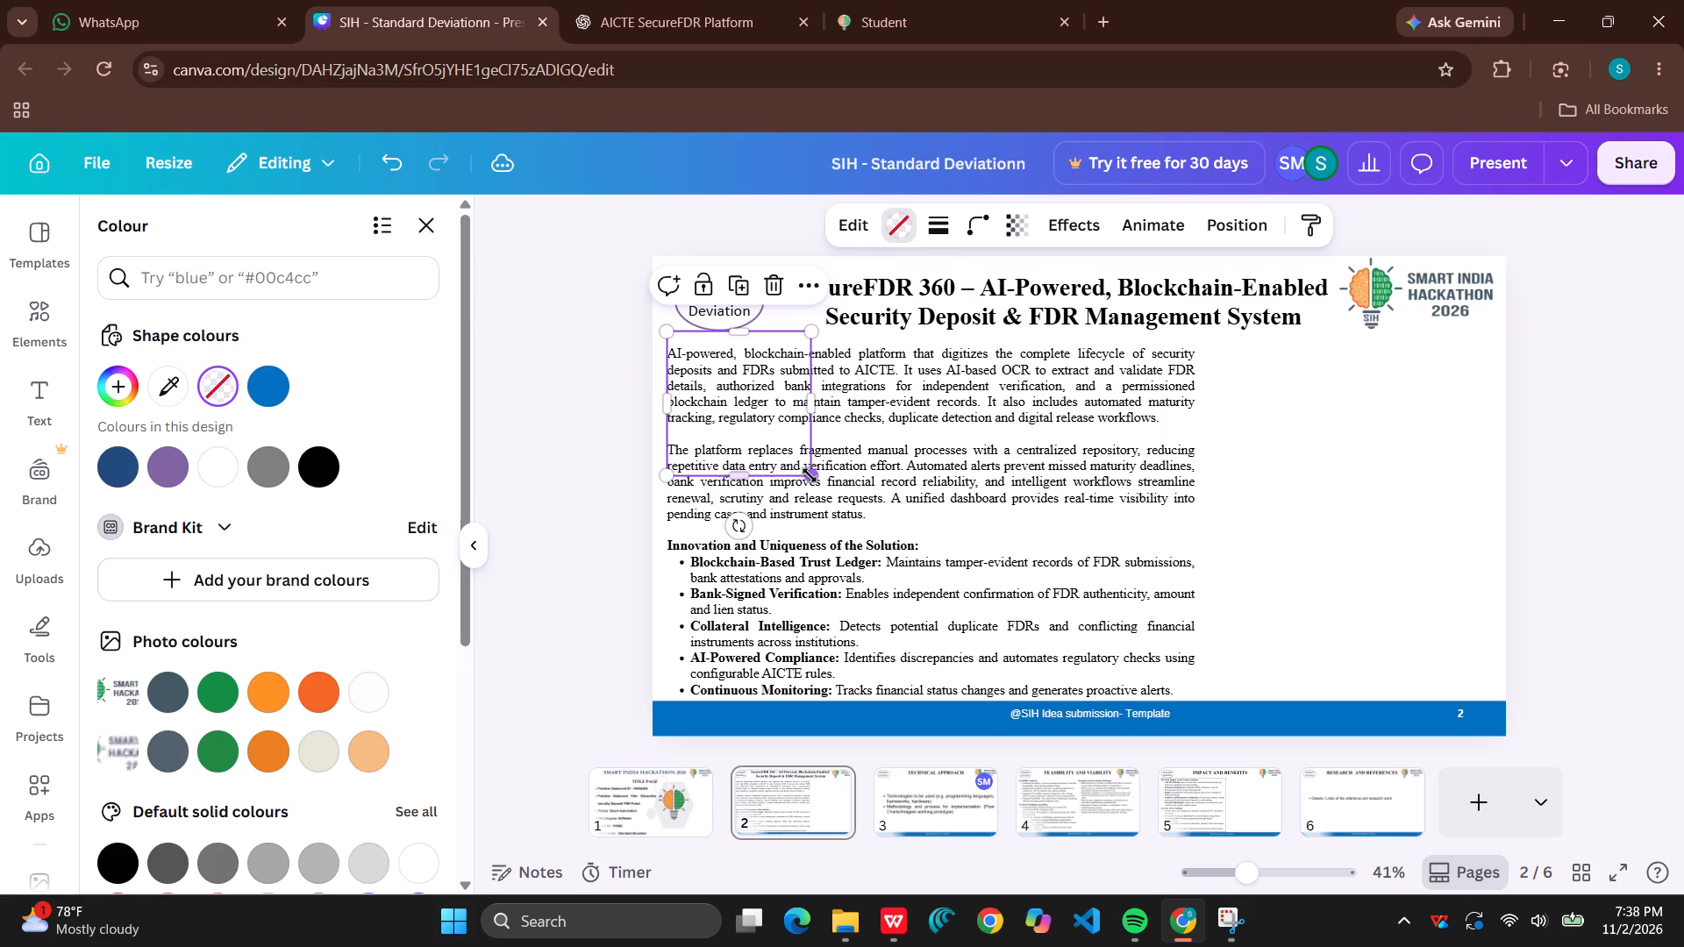
Resize the unfilled rectangle to enclose the SecureFDR 360 body text, with its left edge just outside the text and its top edge below the title.
left_click_drag(810, 475, 1219, 709)
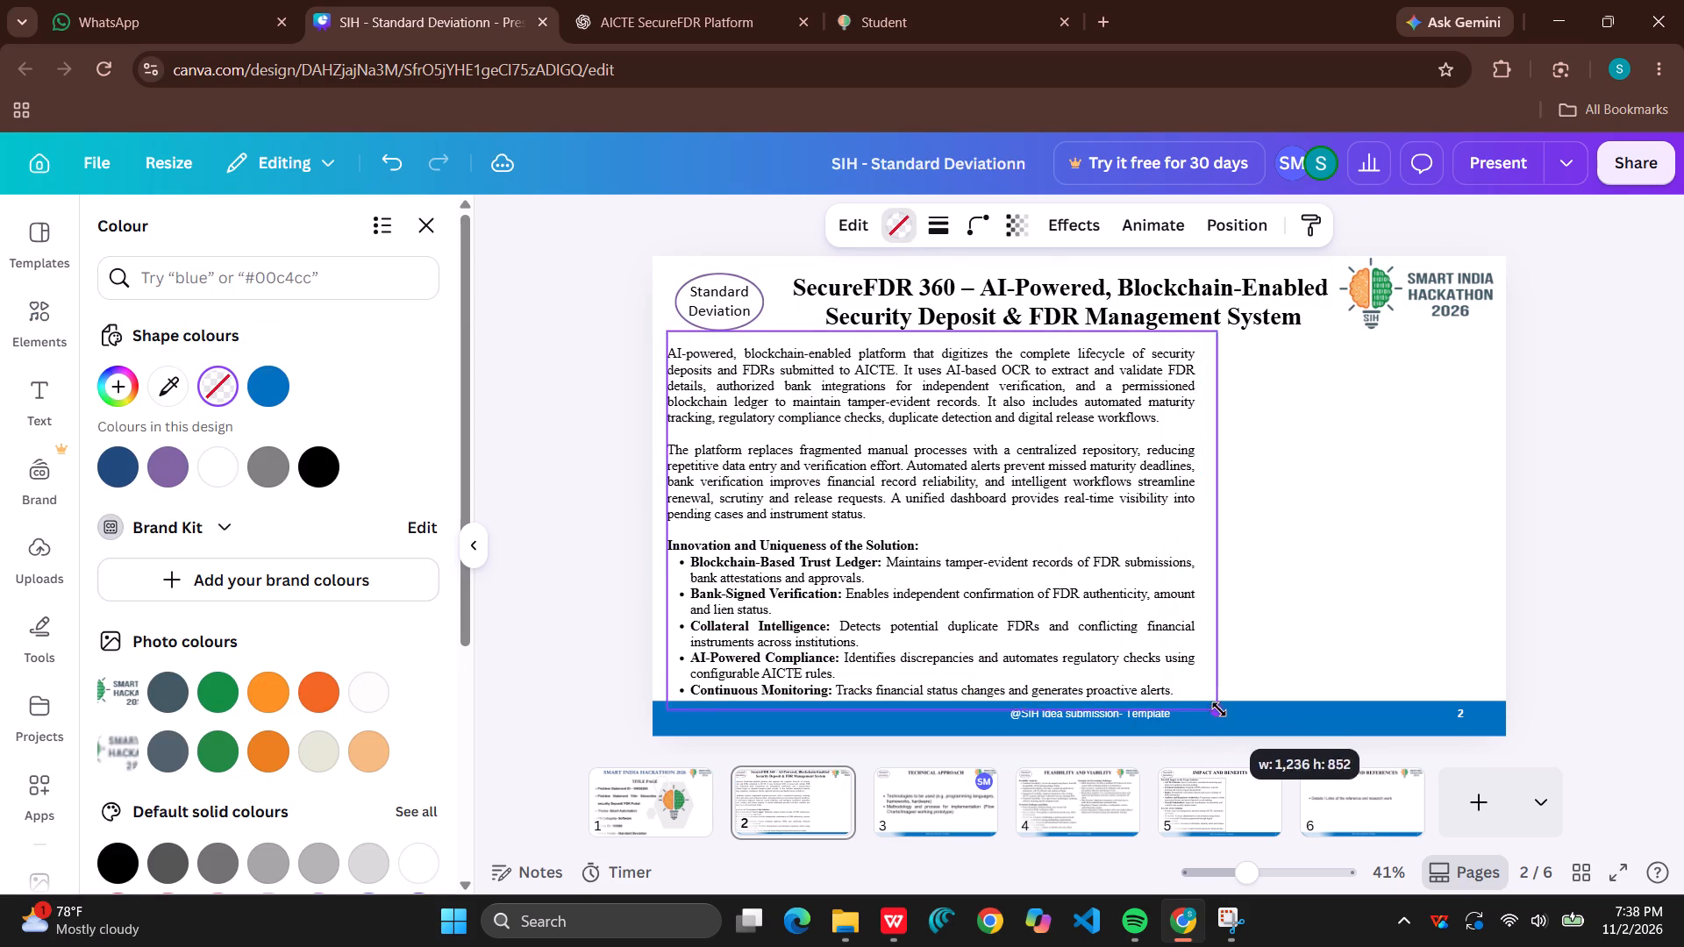
left_click_drag(1219, 709, 1200, 696)
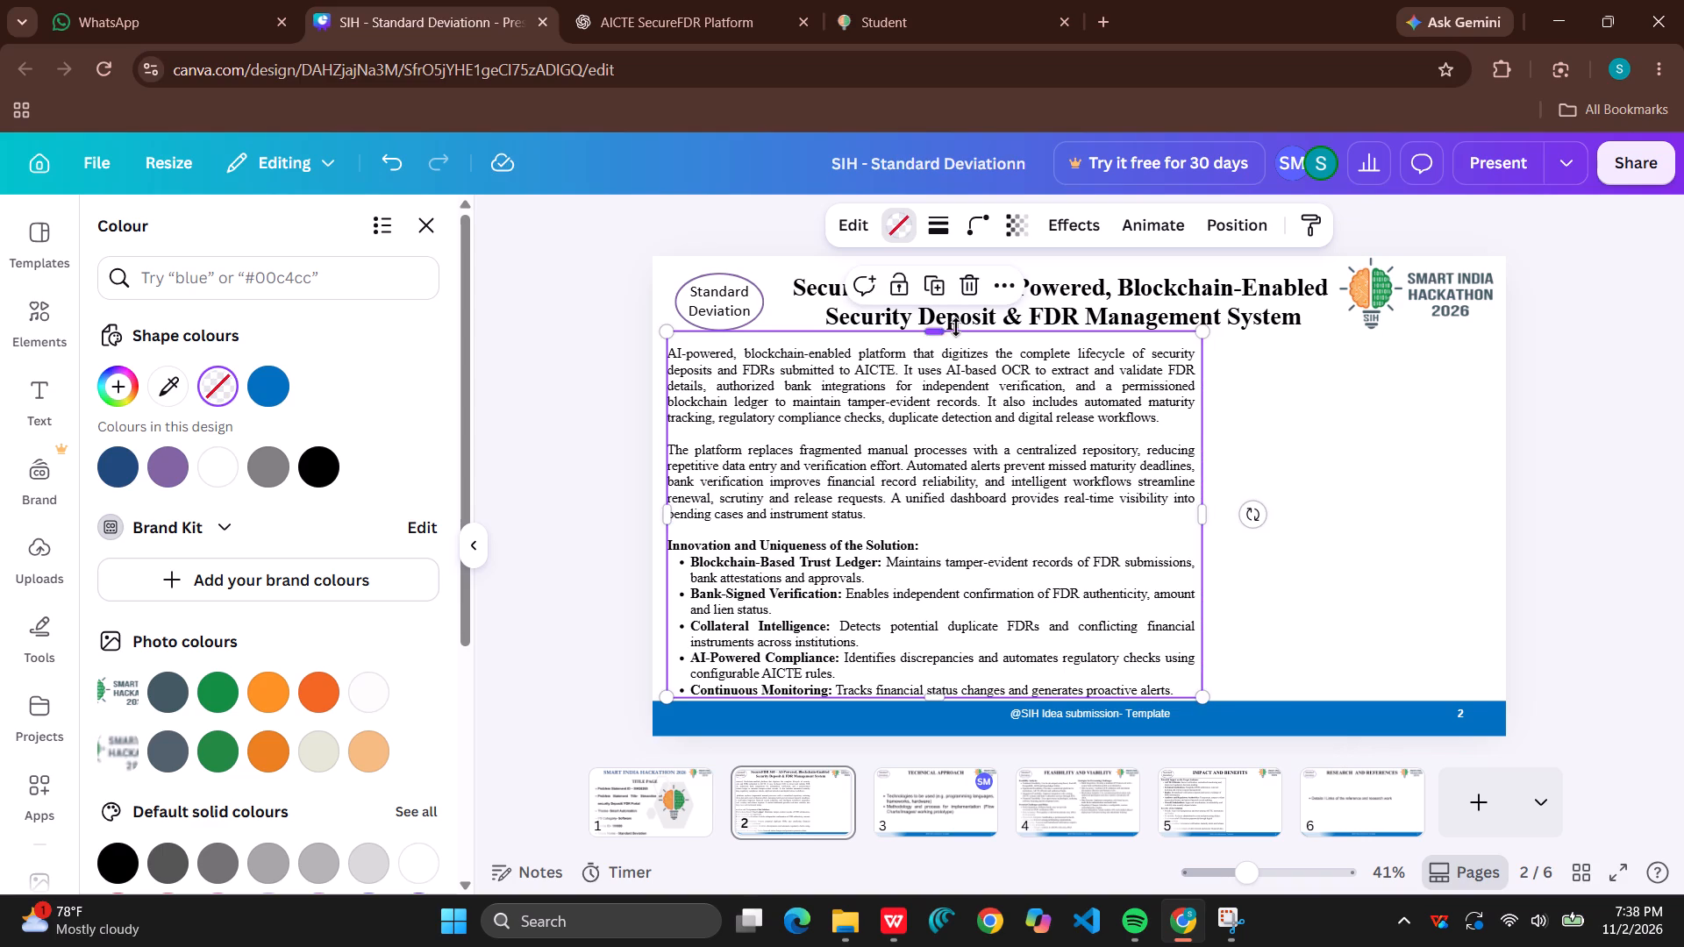
left_click(937, 330)
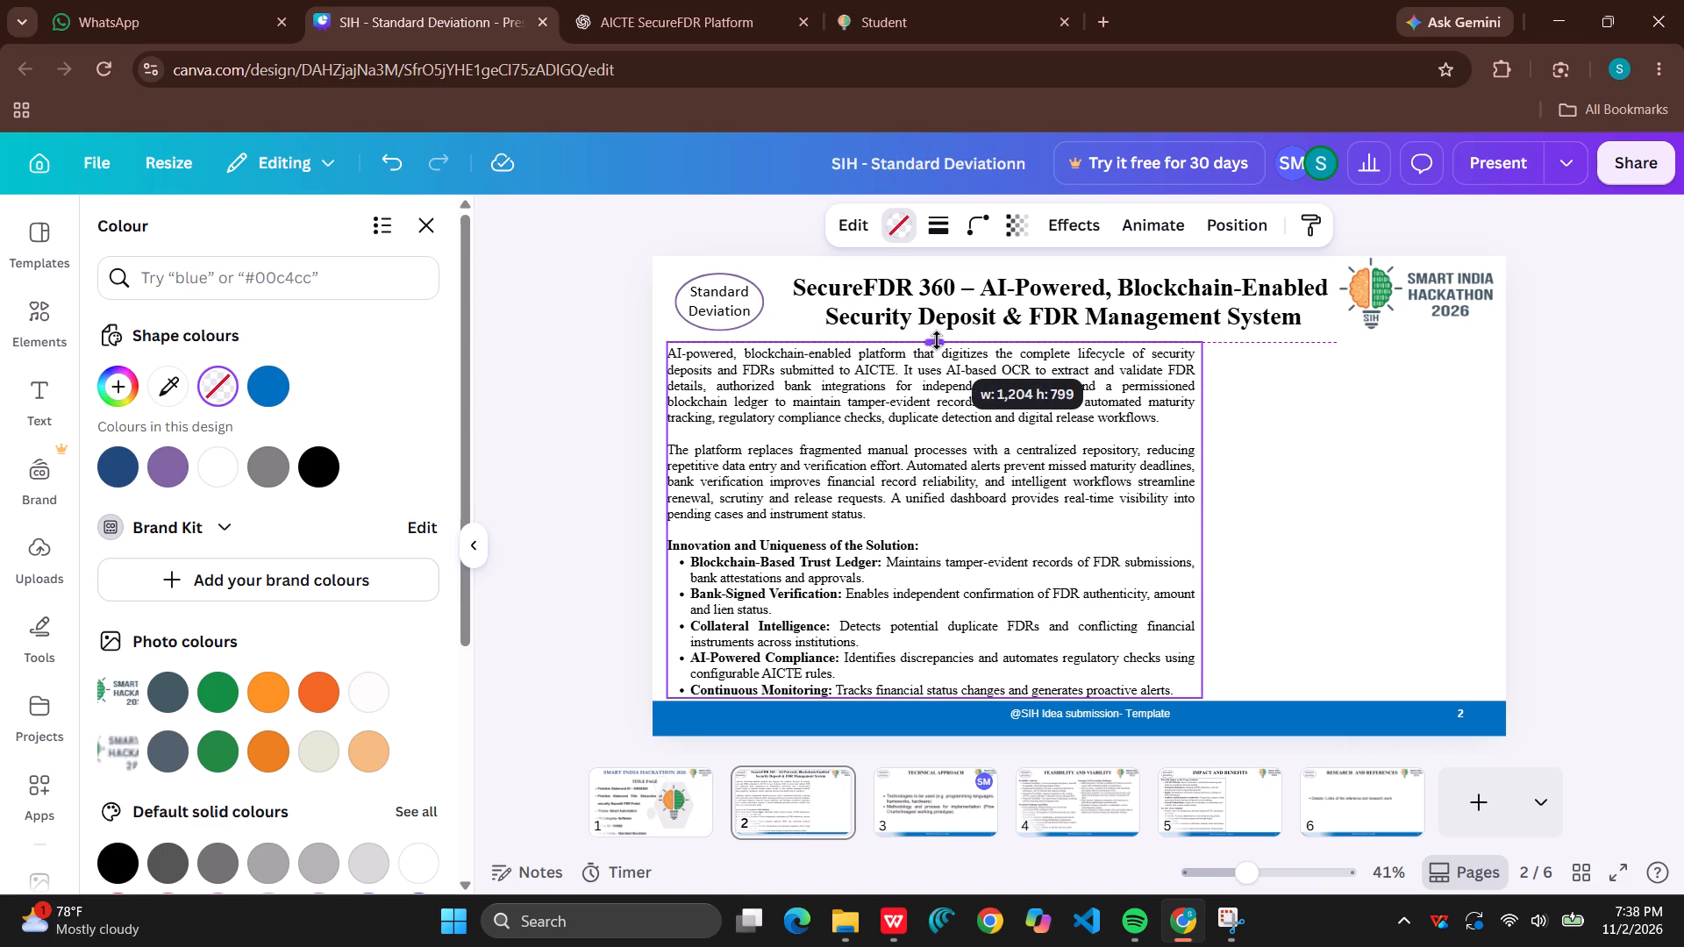
left_click(670, 509)
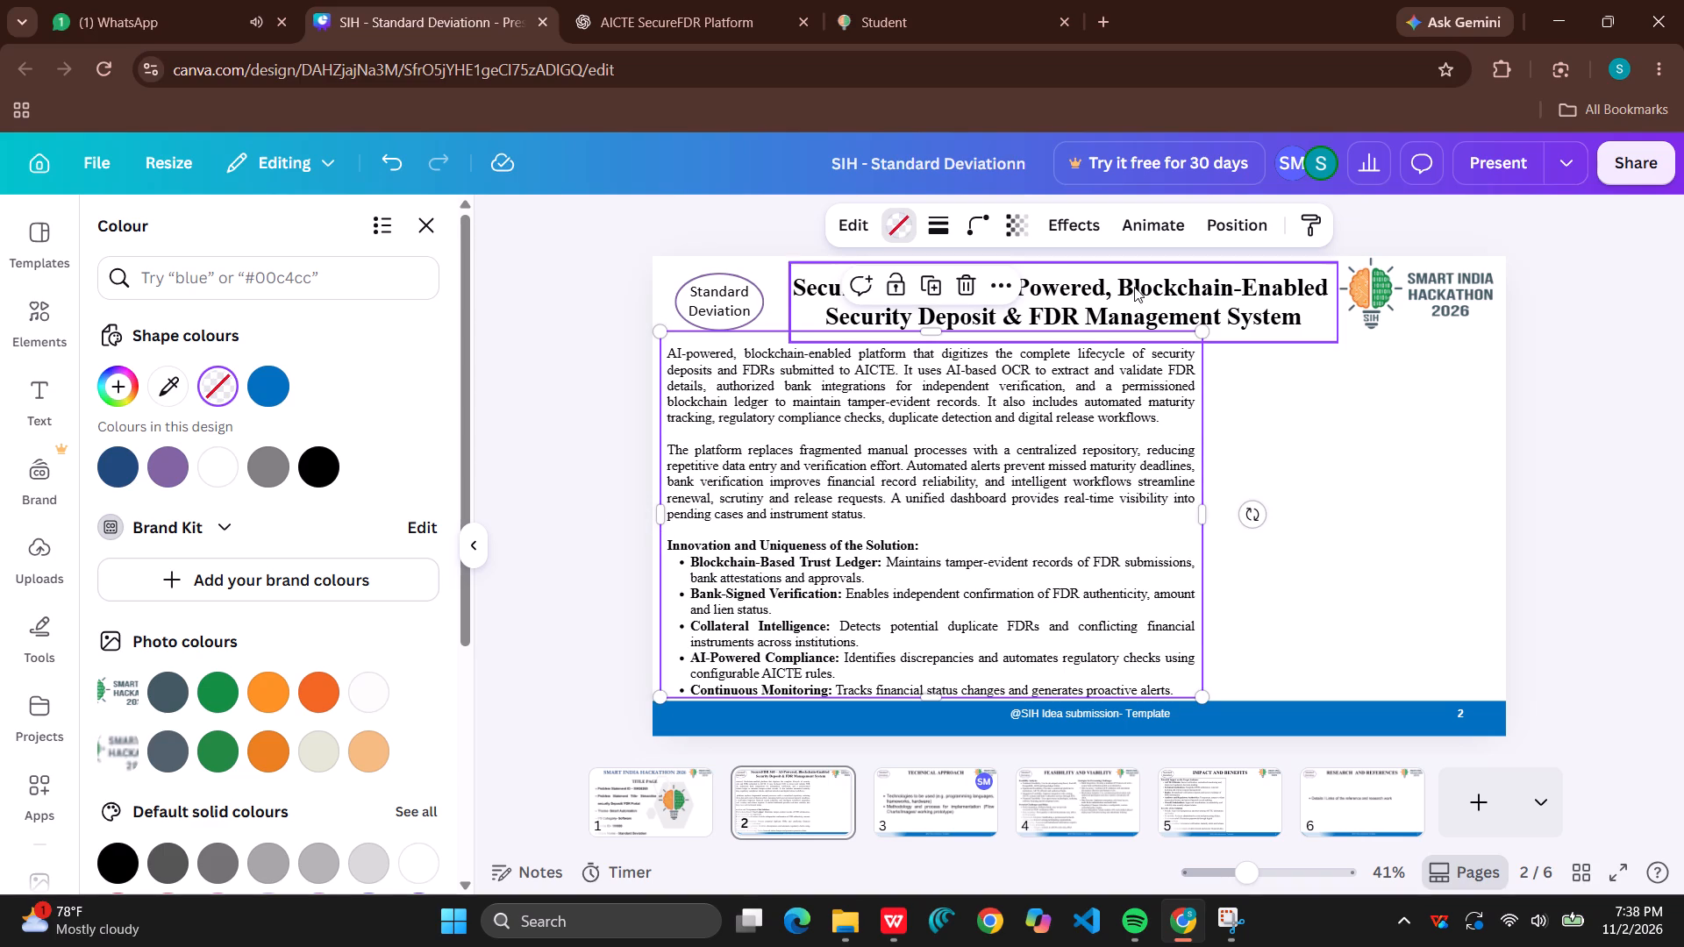
left_click_drag(924, 333, 924, 338)
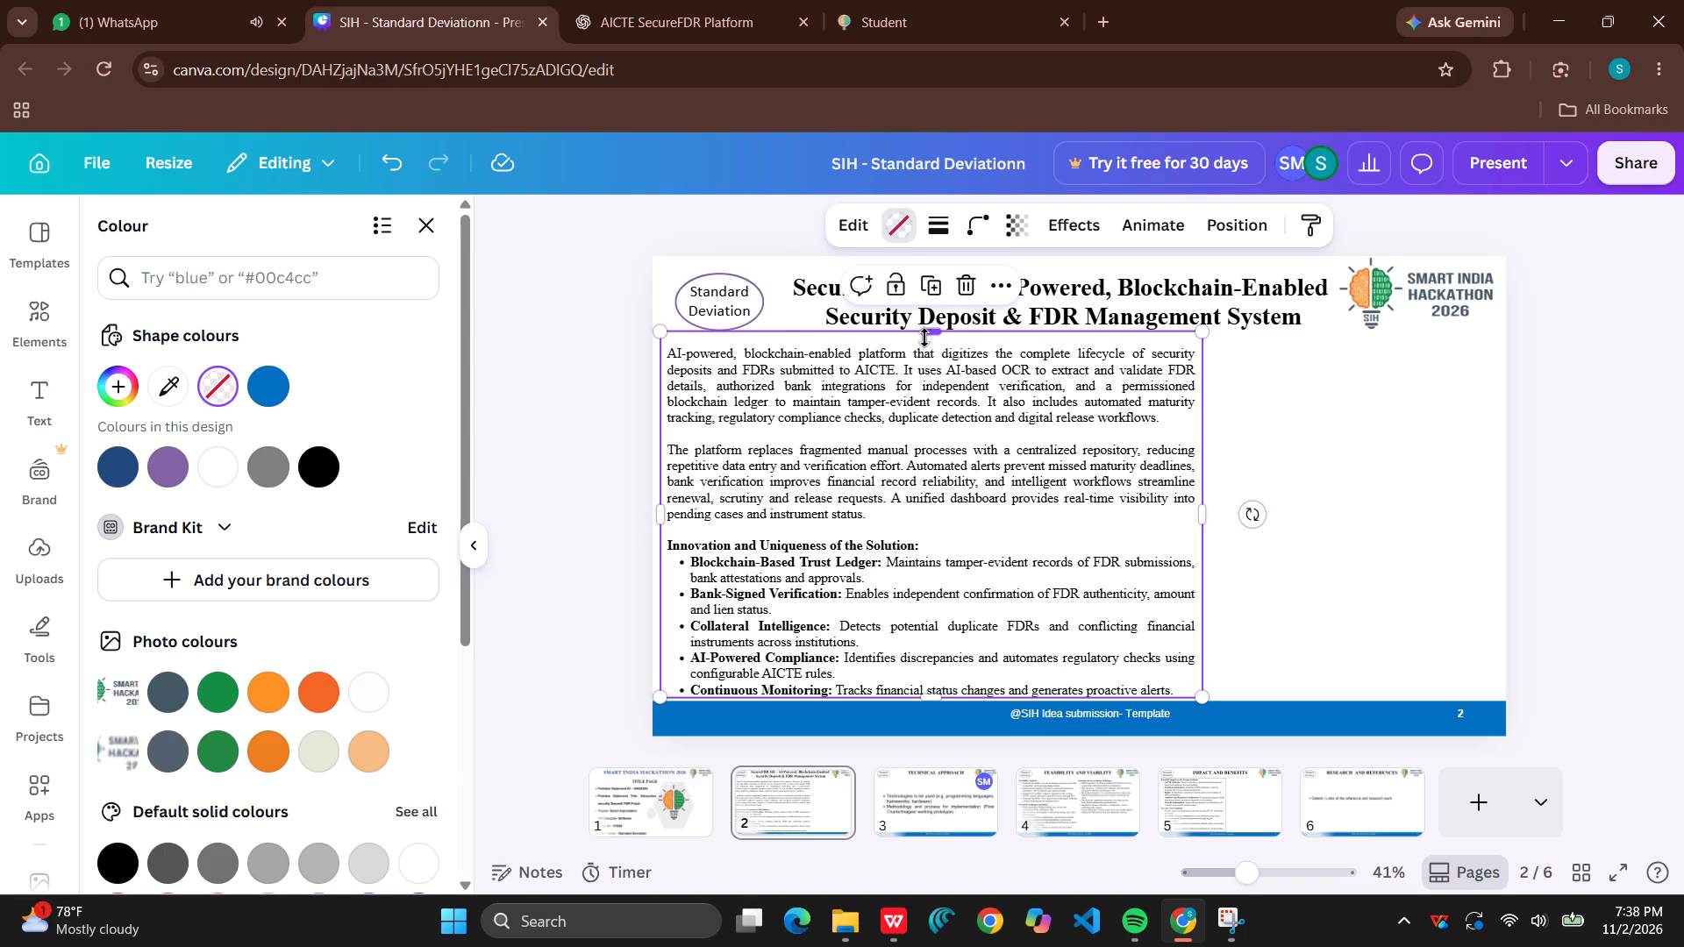
left_click_drag(924, 338, 924, 342)
left_click(574, 384)
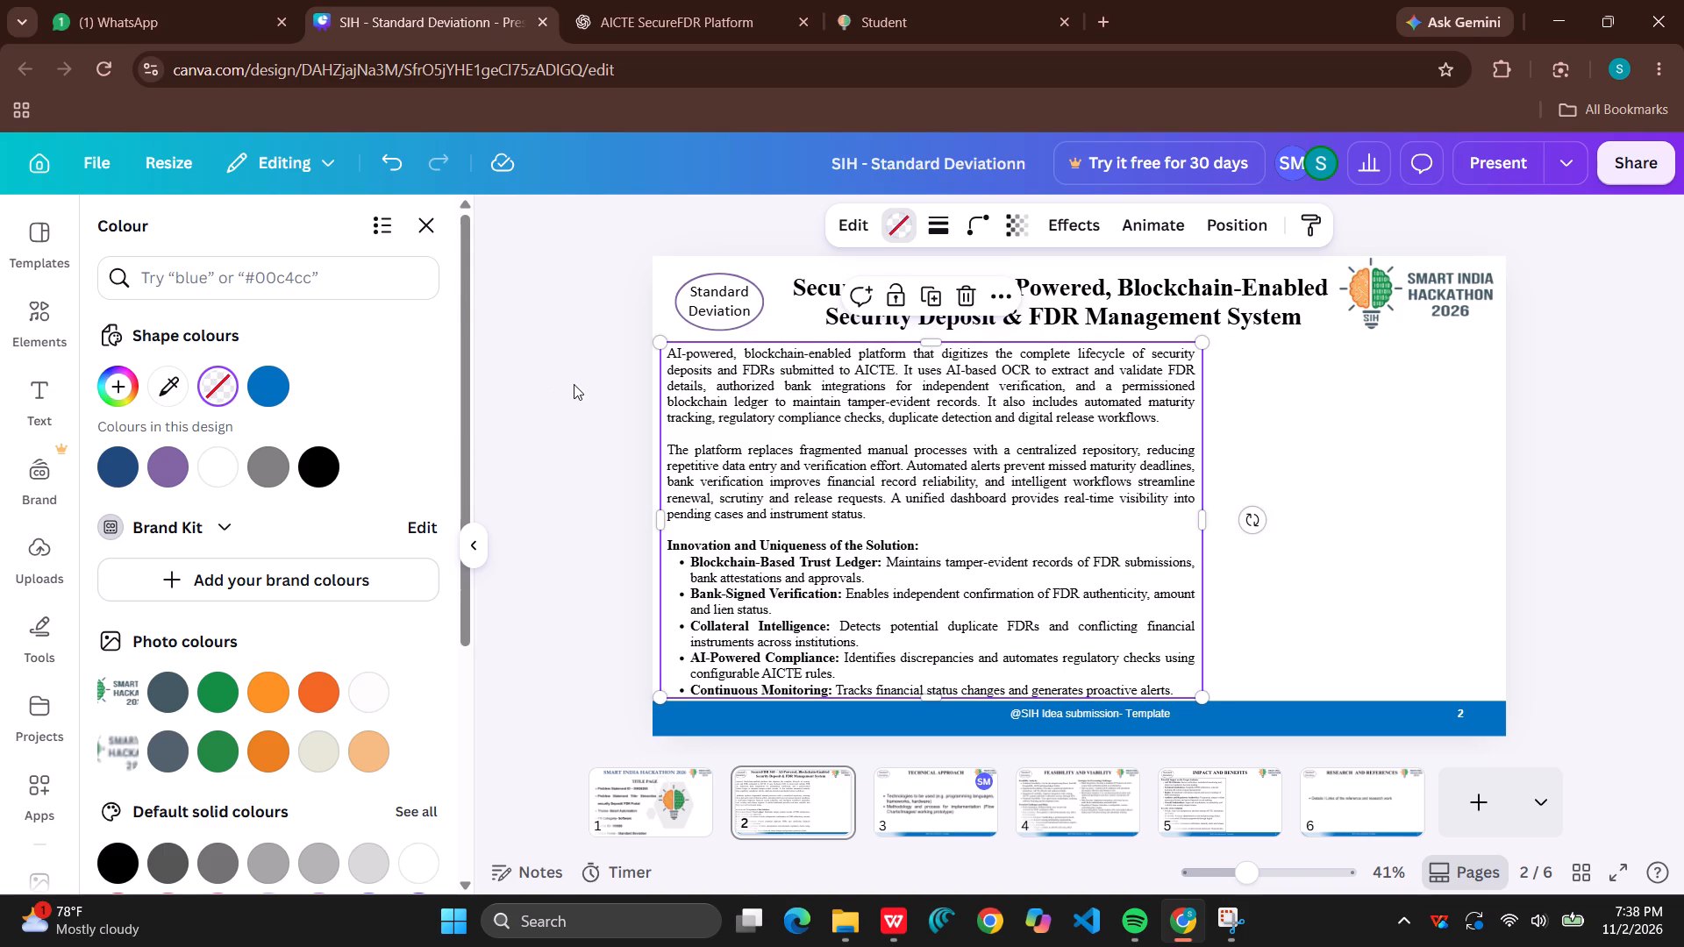
Give the rectangle around the SecureFDR 360 body text a solid outline with stroke weight 2.
left_click(932, 221)
left_click(874, 302)
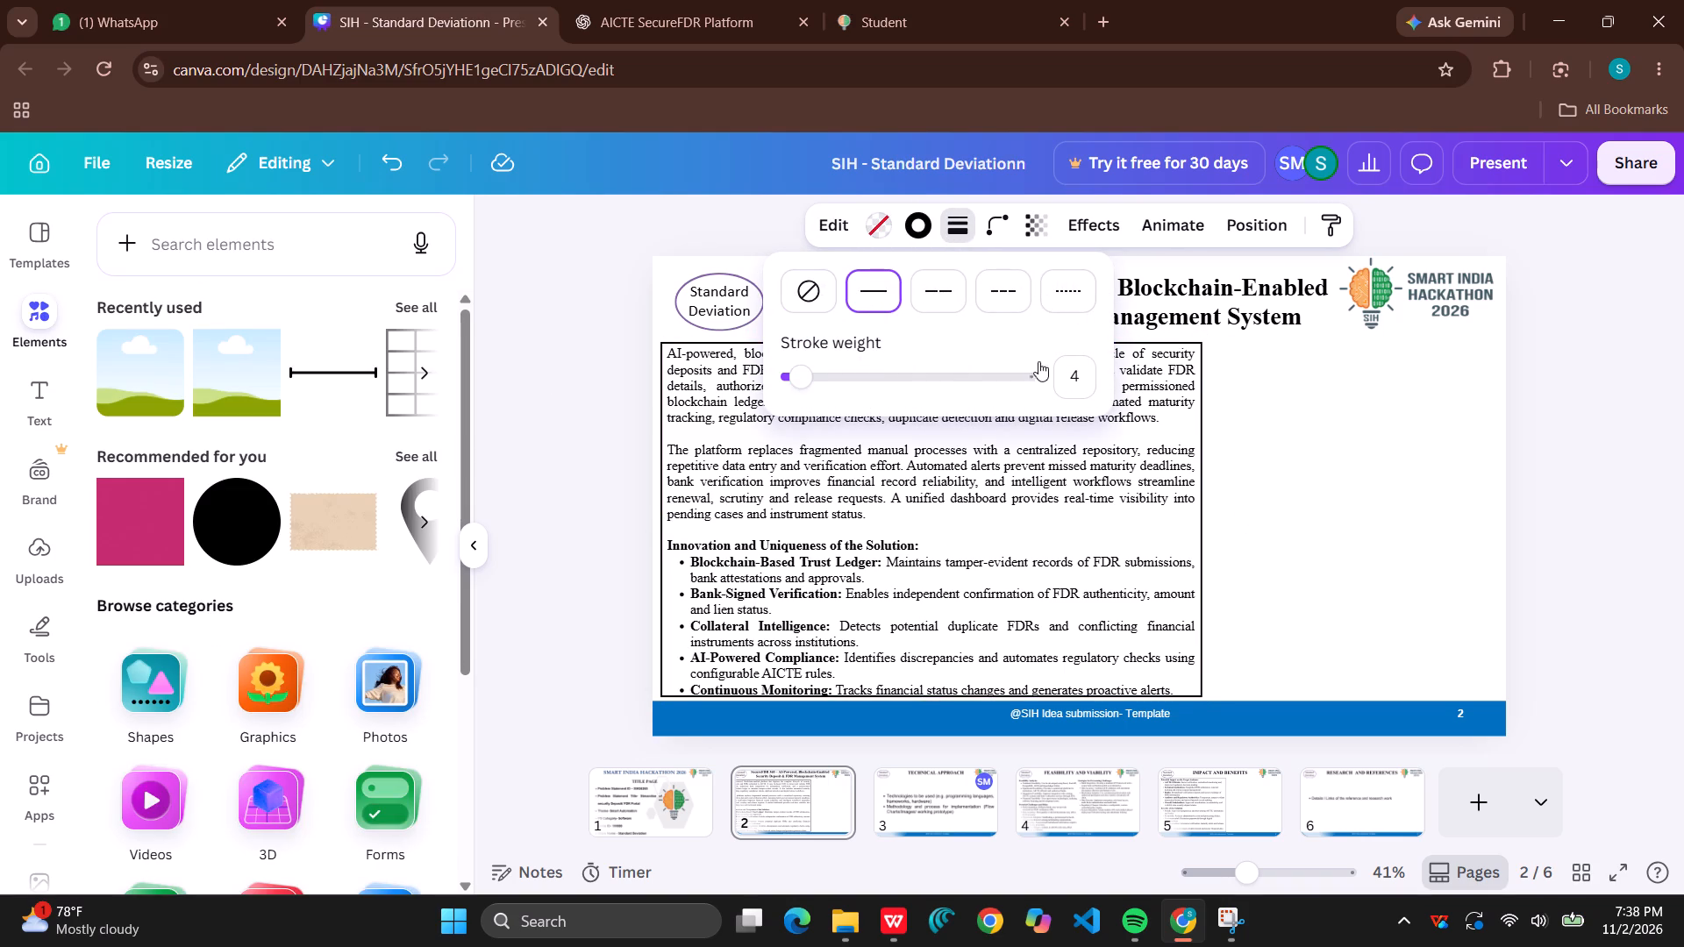
left_click(1082, 378)
key("2")
key("Return")
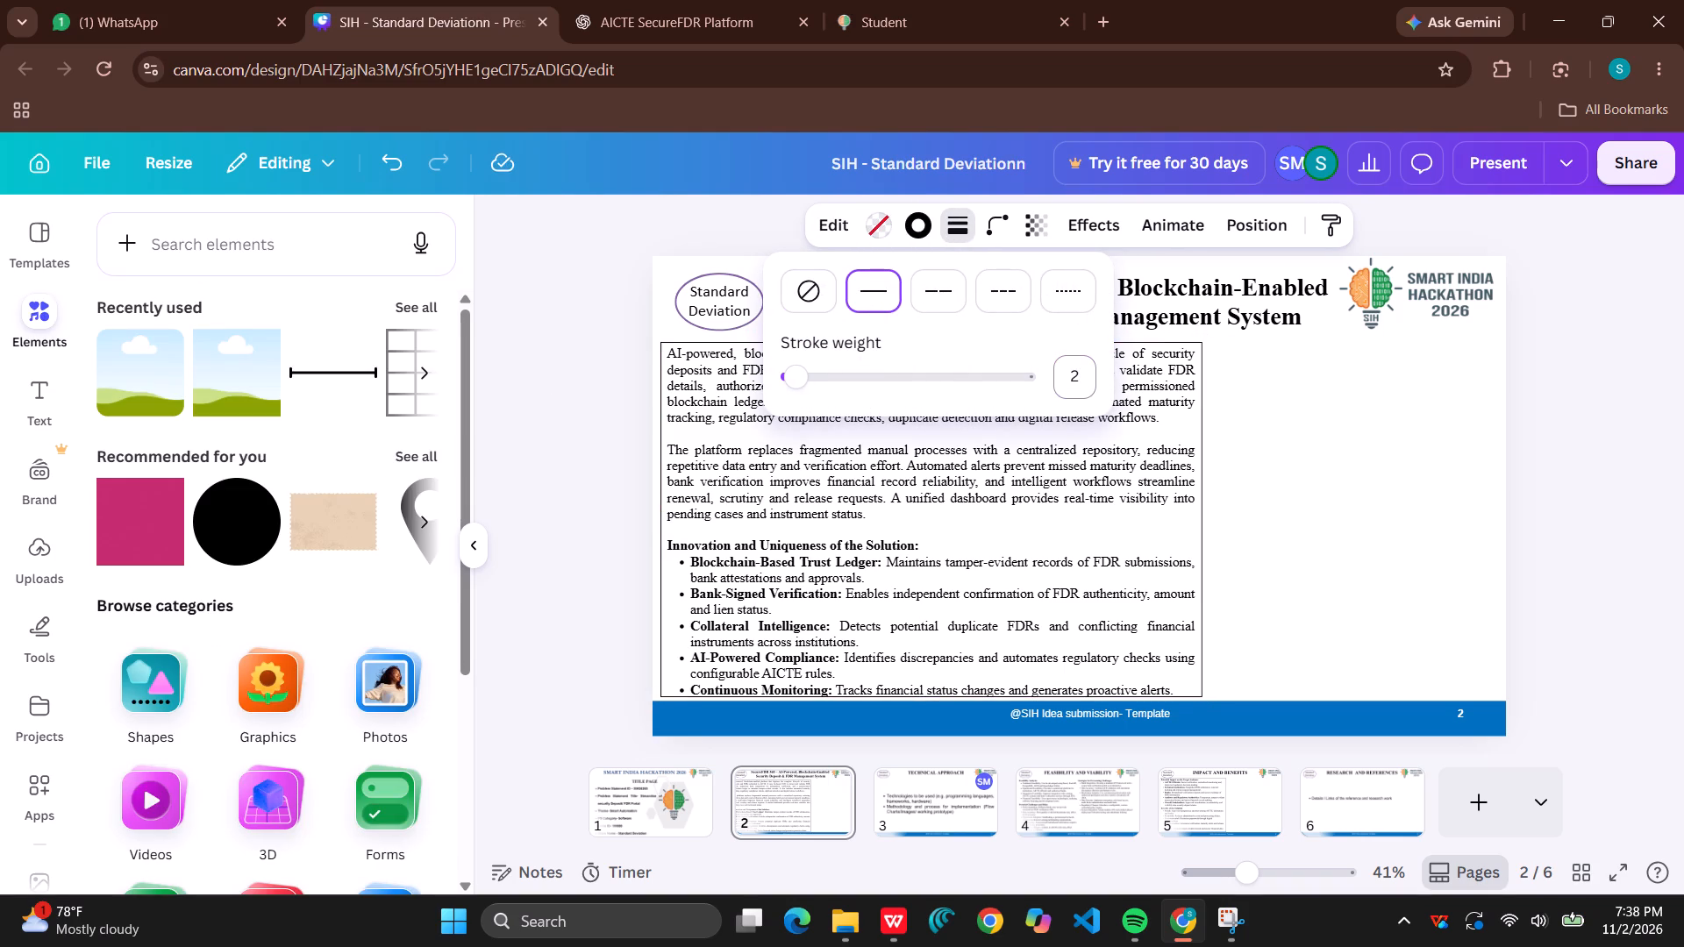
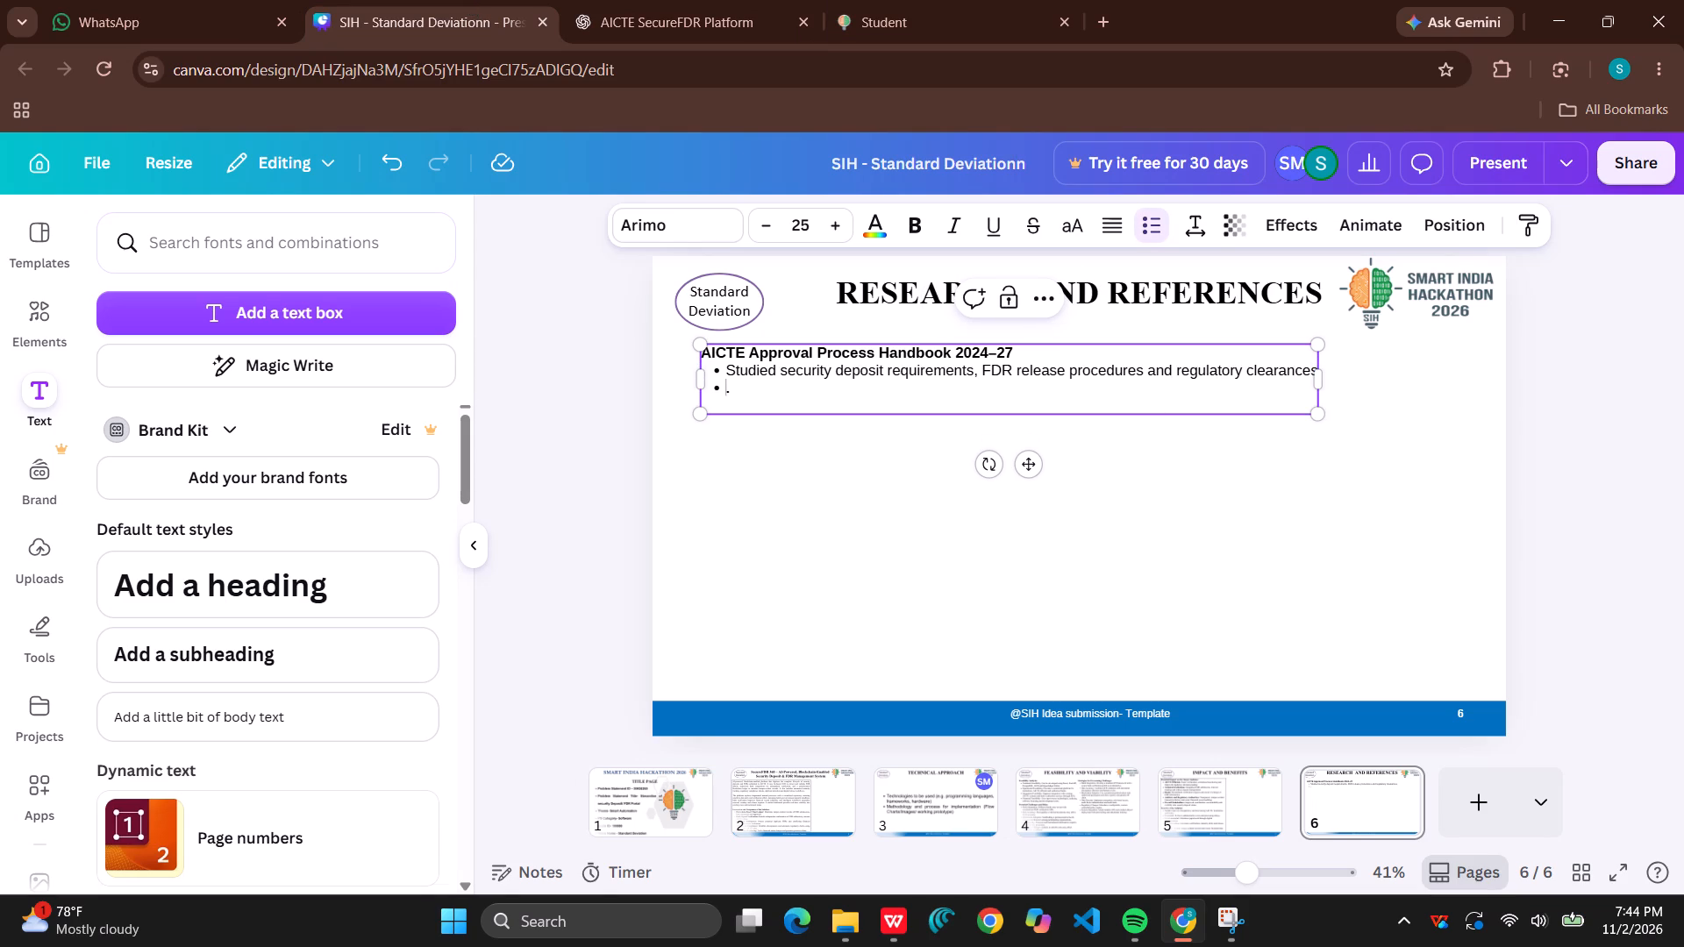
key("Right")
key("BackSpace")
key("Left")
key("Left")
key("period")
key("Right")
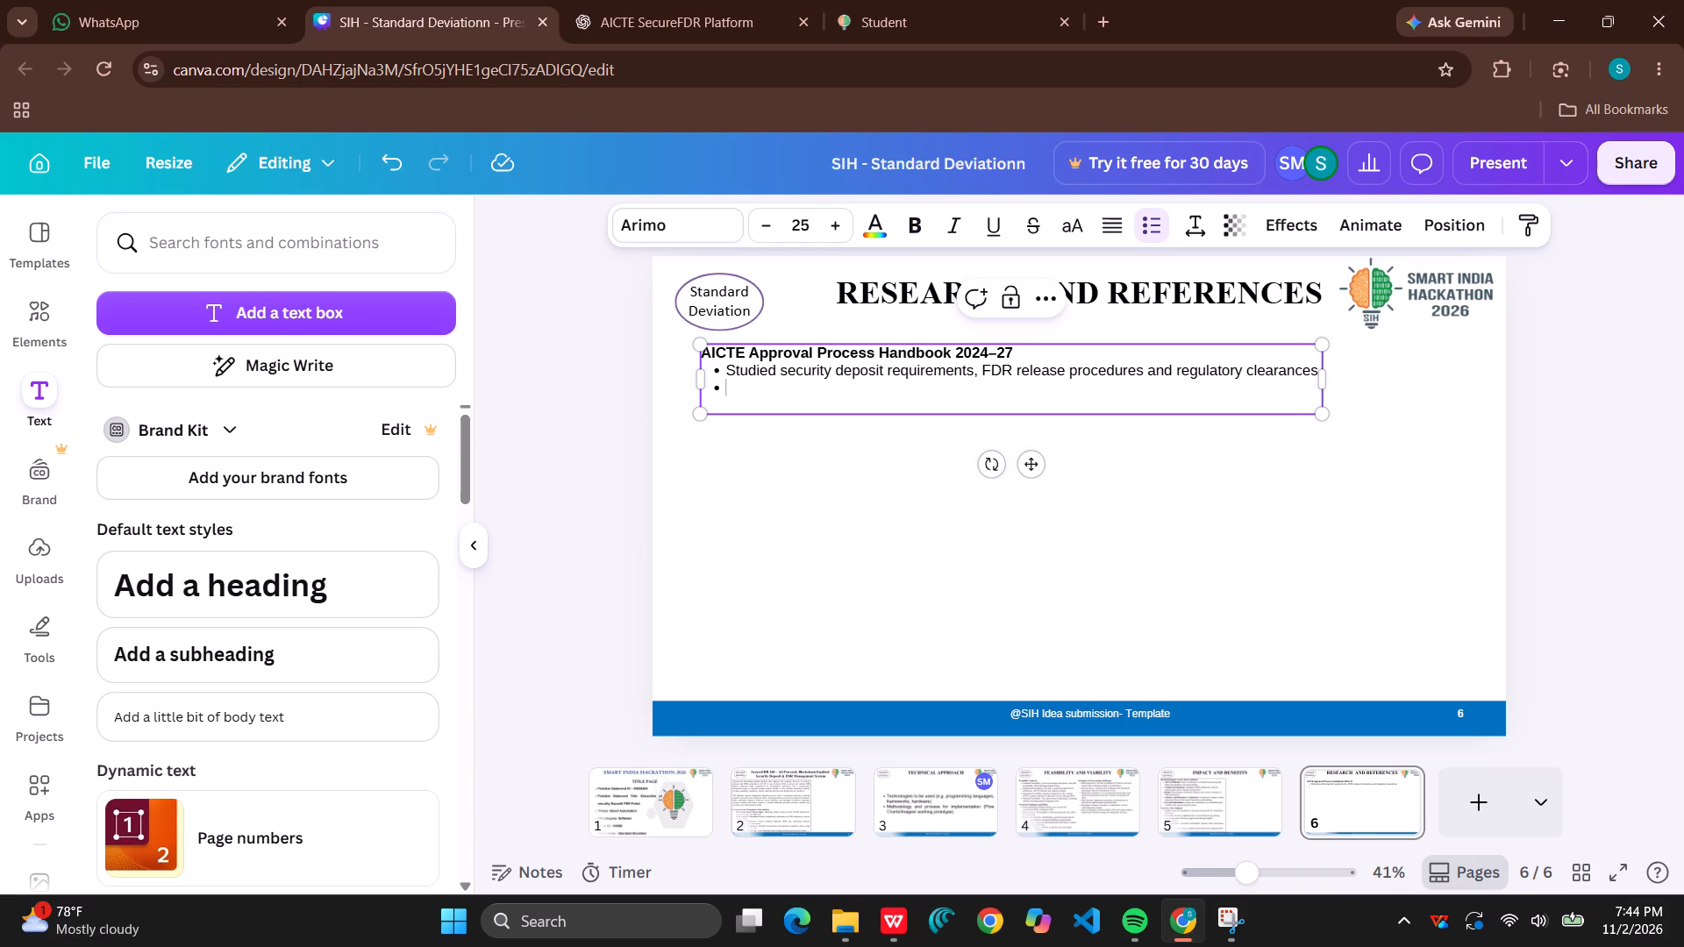
key("ctrl+v")
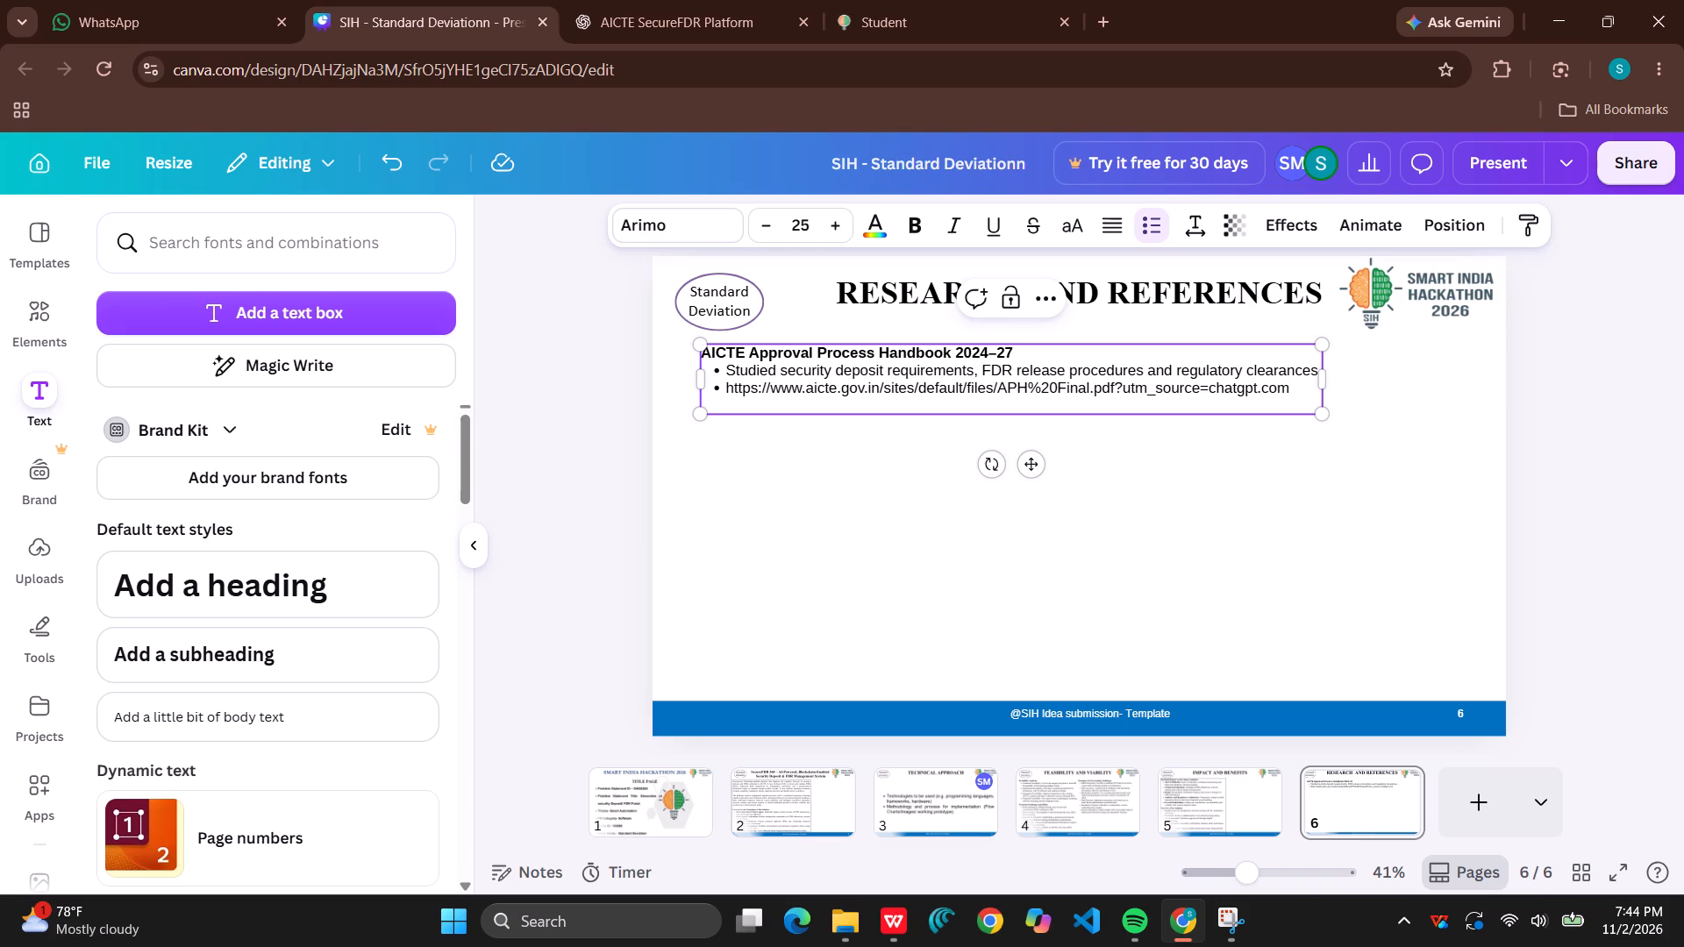
Select the AICTE handbook link text and look through its advanced text settings and effects for a suitable formatting option.
key("ctrl+shift+Left")
key("ctrl+shift+Left")
key("ctrl+shift+Left")
key("ctrl+shift+Left")
key("ctrl+shift+Left")
key("ctrl+shift+Left")
key("ctrl+shift+Left")
key("ctrl+shift+Left")
key("ctrl+shift+Left")
key("ctrl+shift+Left")
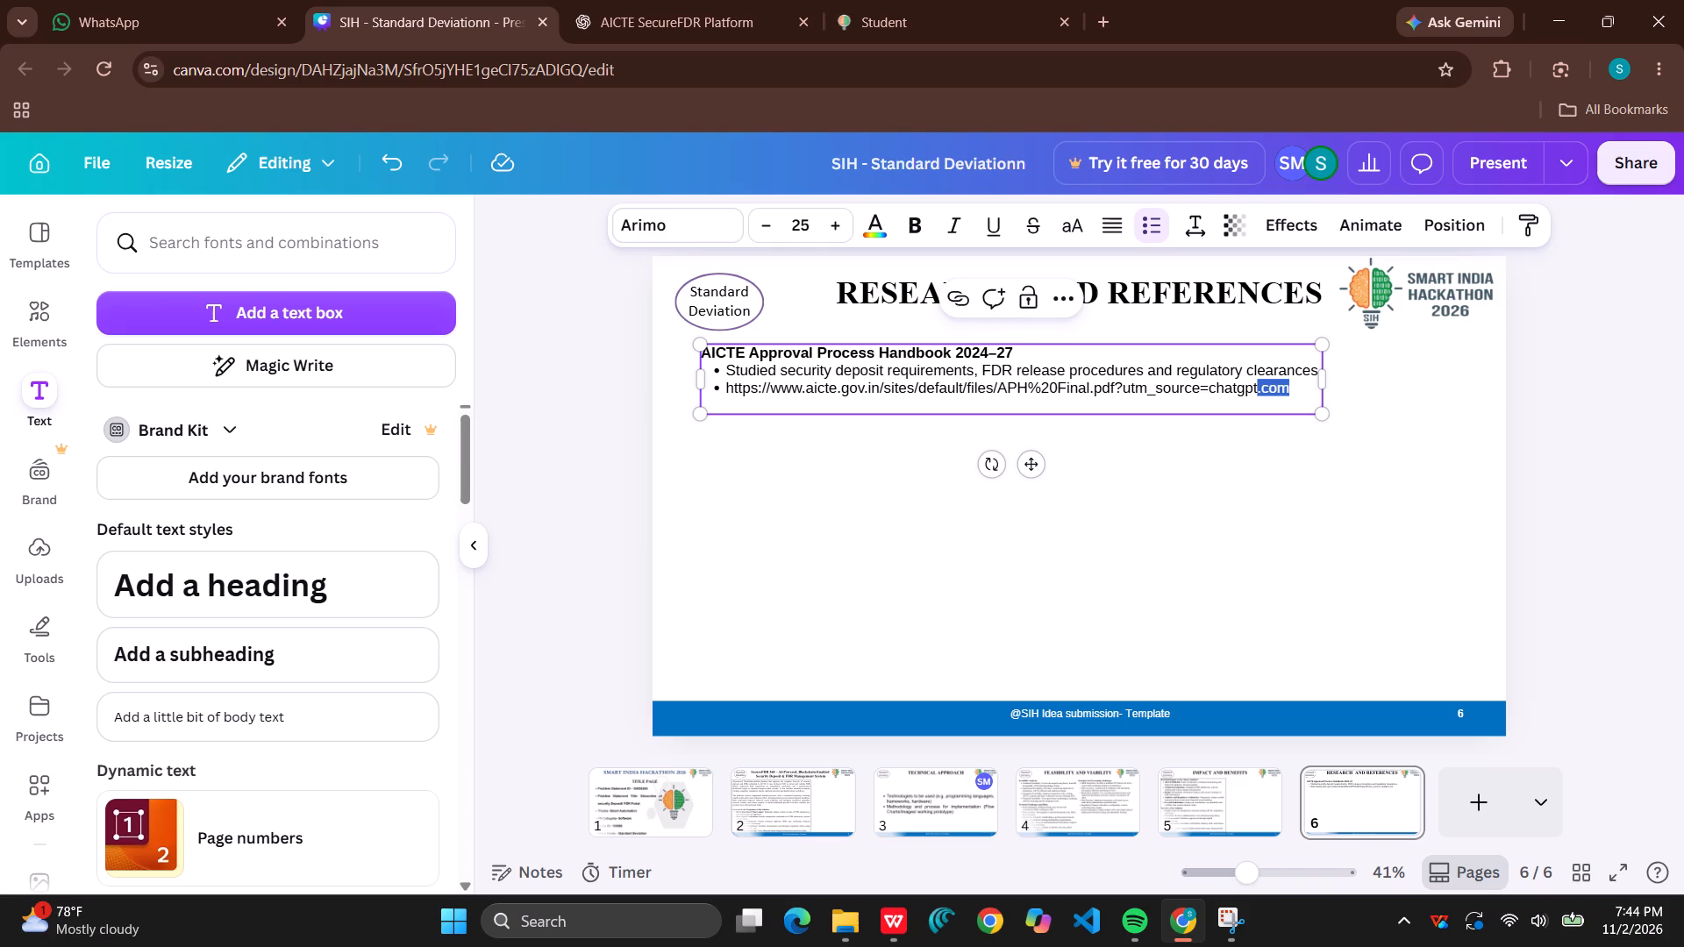
key("ctrl+shift+Left")
key("ctrl+shift+Left")
key("ctrl+shift+Left")
key("ctrl+shift+Left")
key("ctrl+shift+Left")
key("ctrl+shift+Left")
key("ctrl+shift+Left")
key("ctrl+shift+Left")
key("ctrl+shift+Left")
key("ctrl+shift+Left")
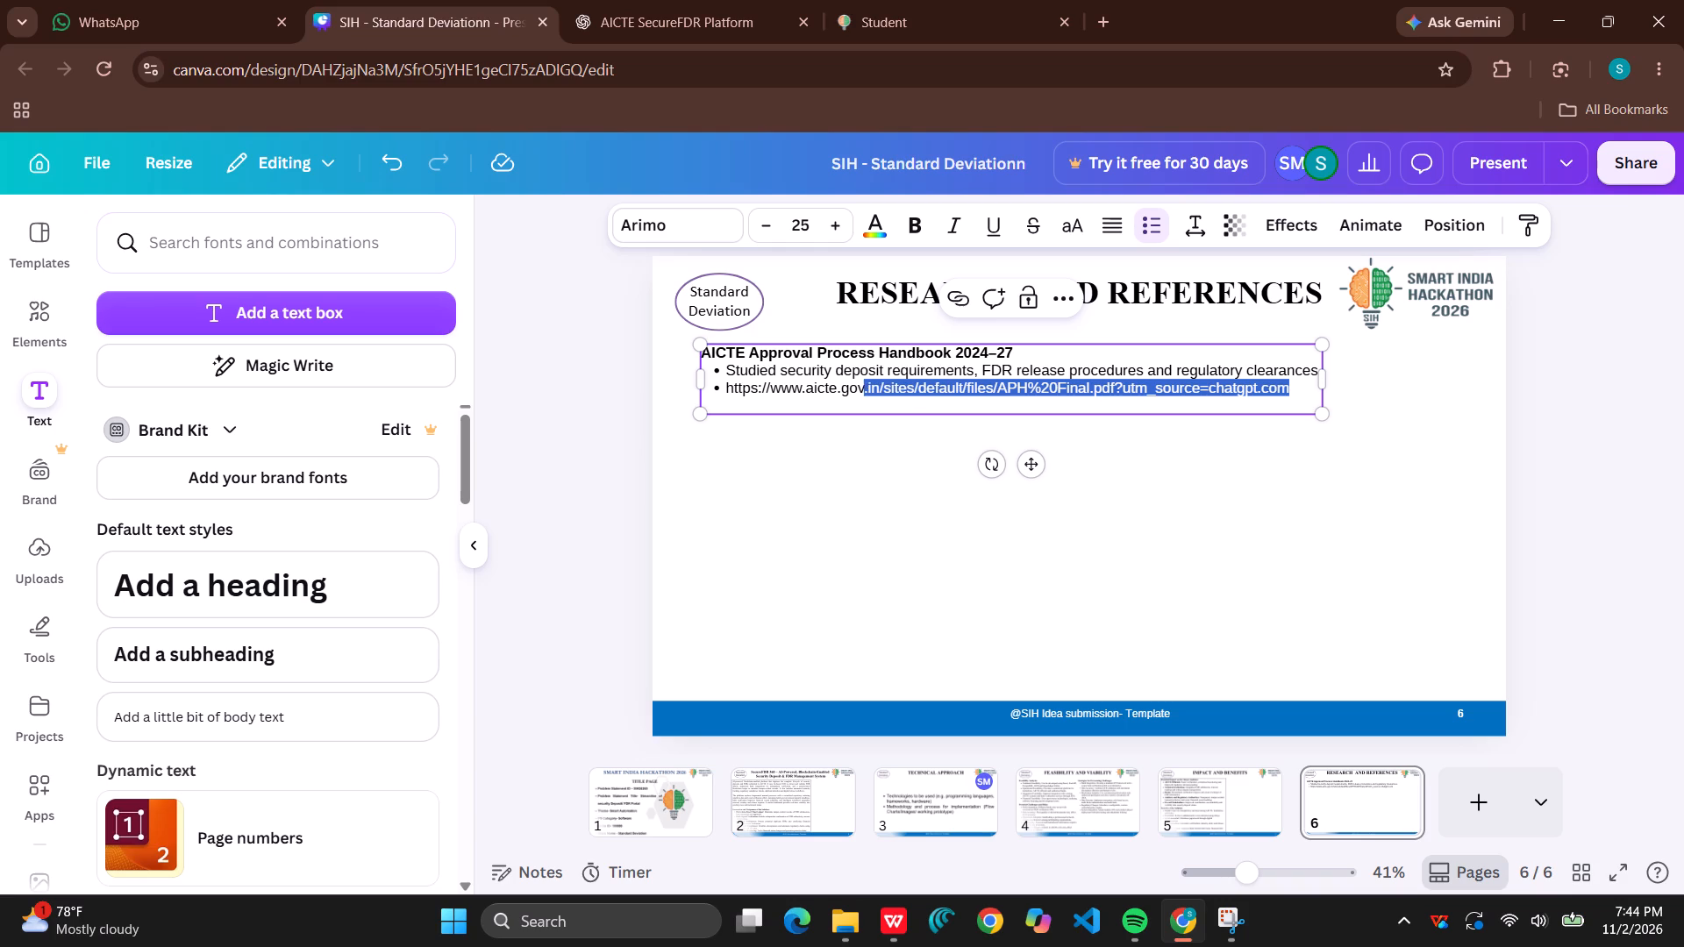
key("ctrl+shift+Left")
key("ctrl+shift+Left")
key("ctrl+shift+Left")
key("ctrl+shift+Left")
key("ctrl+shift+Left")
key("ctrl+shift+Left")
key("ctrl+shift+Left")
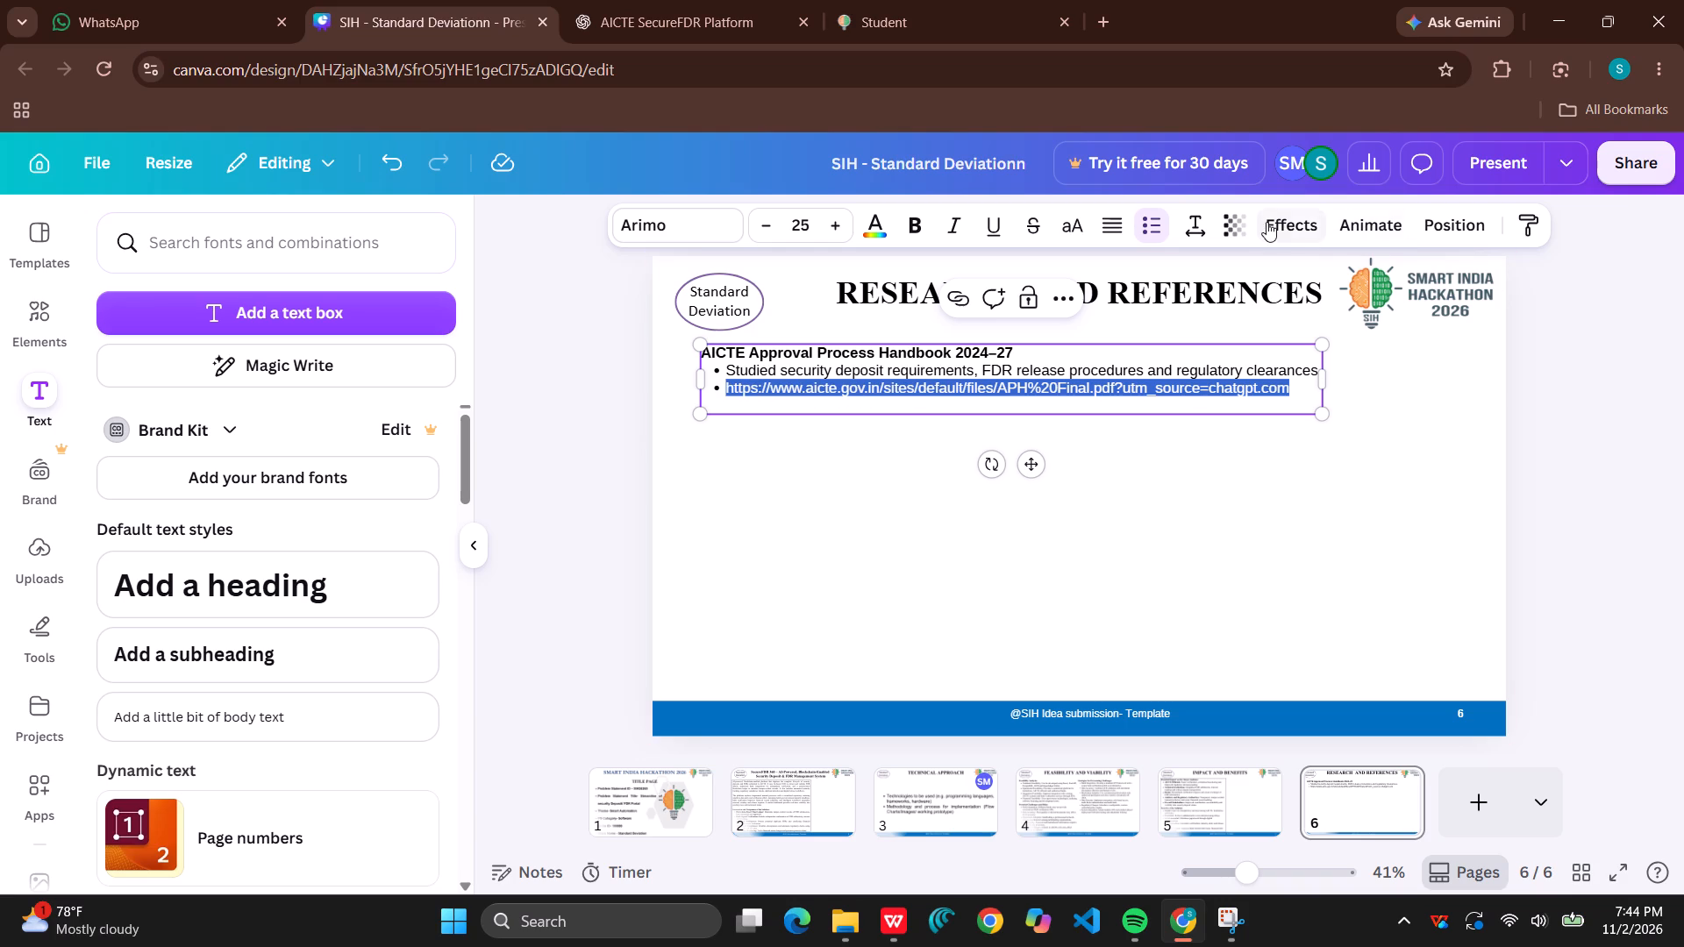
left_click(1192, 223)
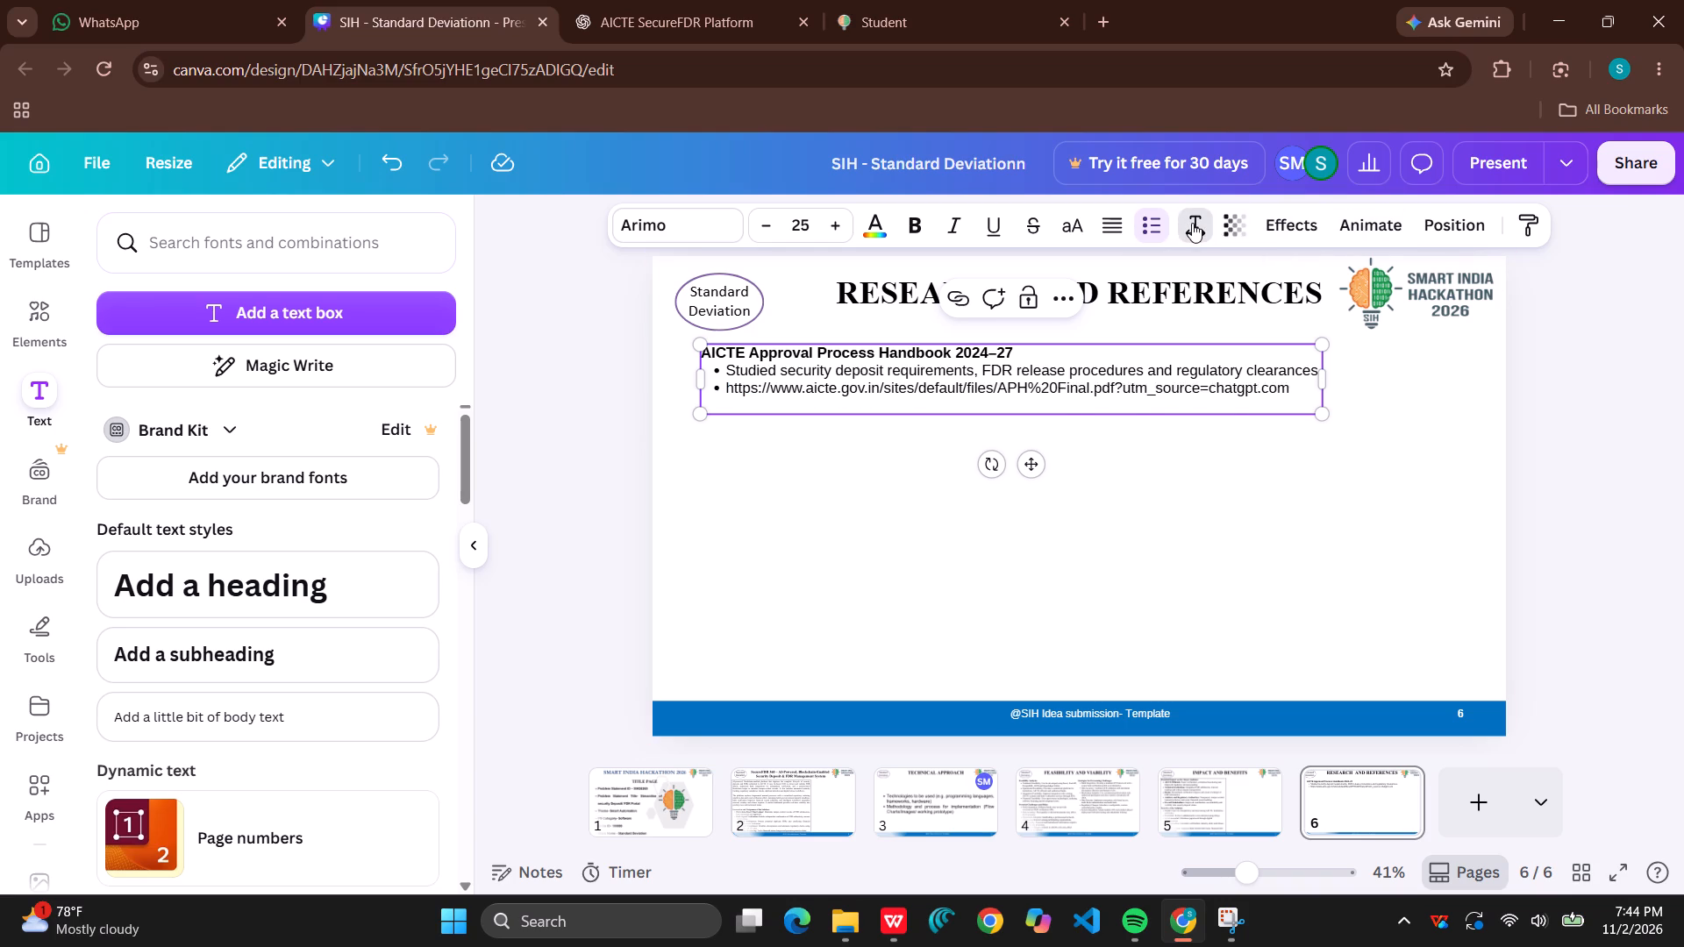
left_click(1179, 538)
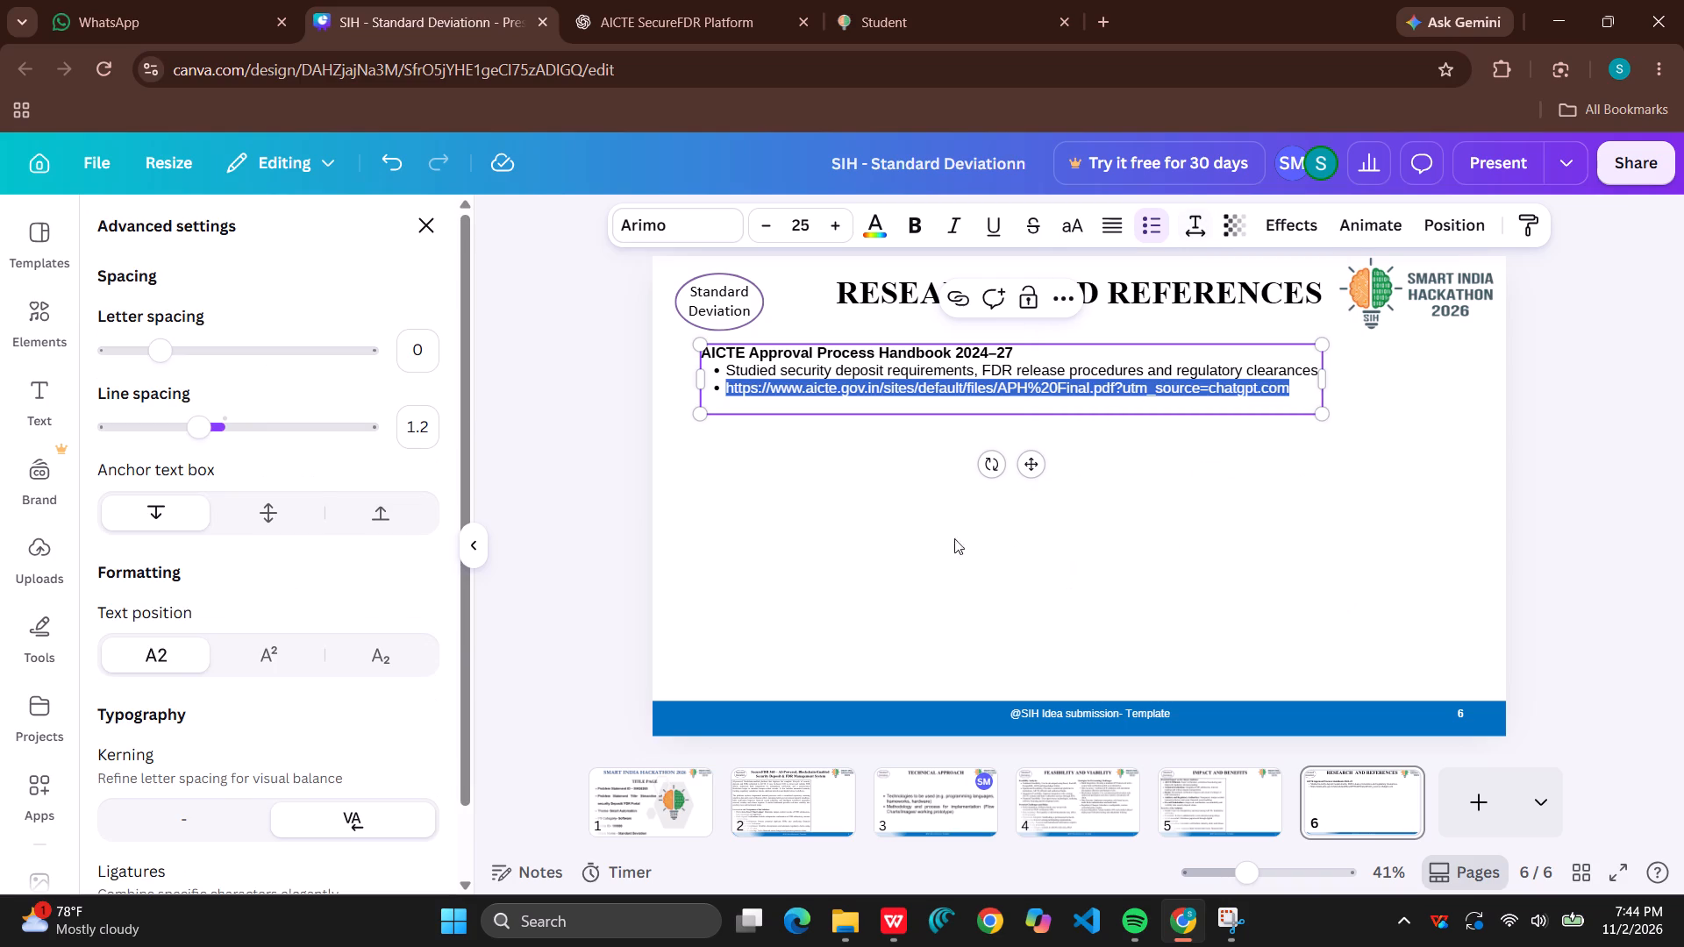
scroll(294, 659, "down", 4)
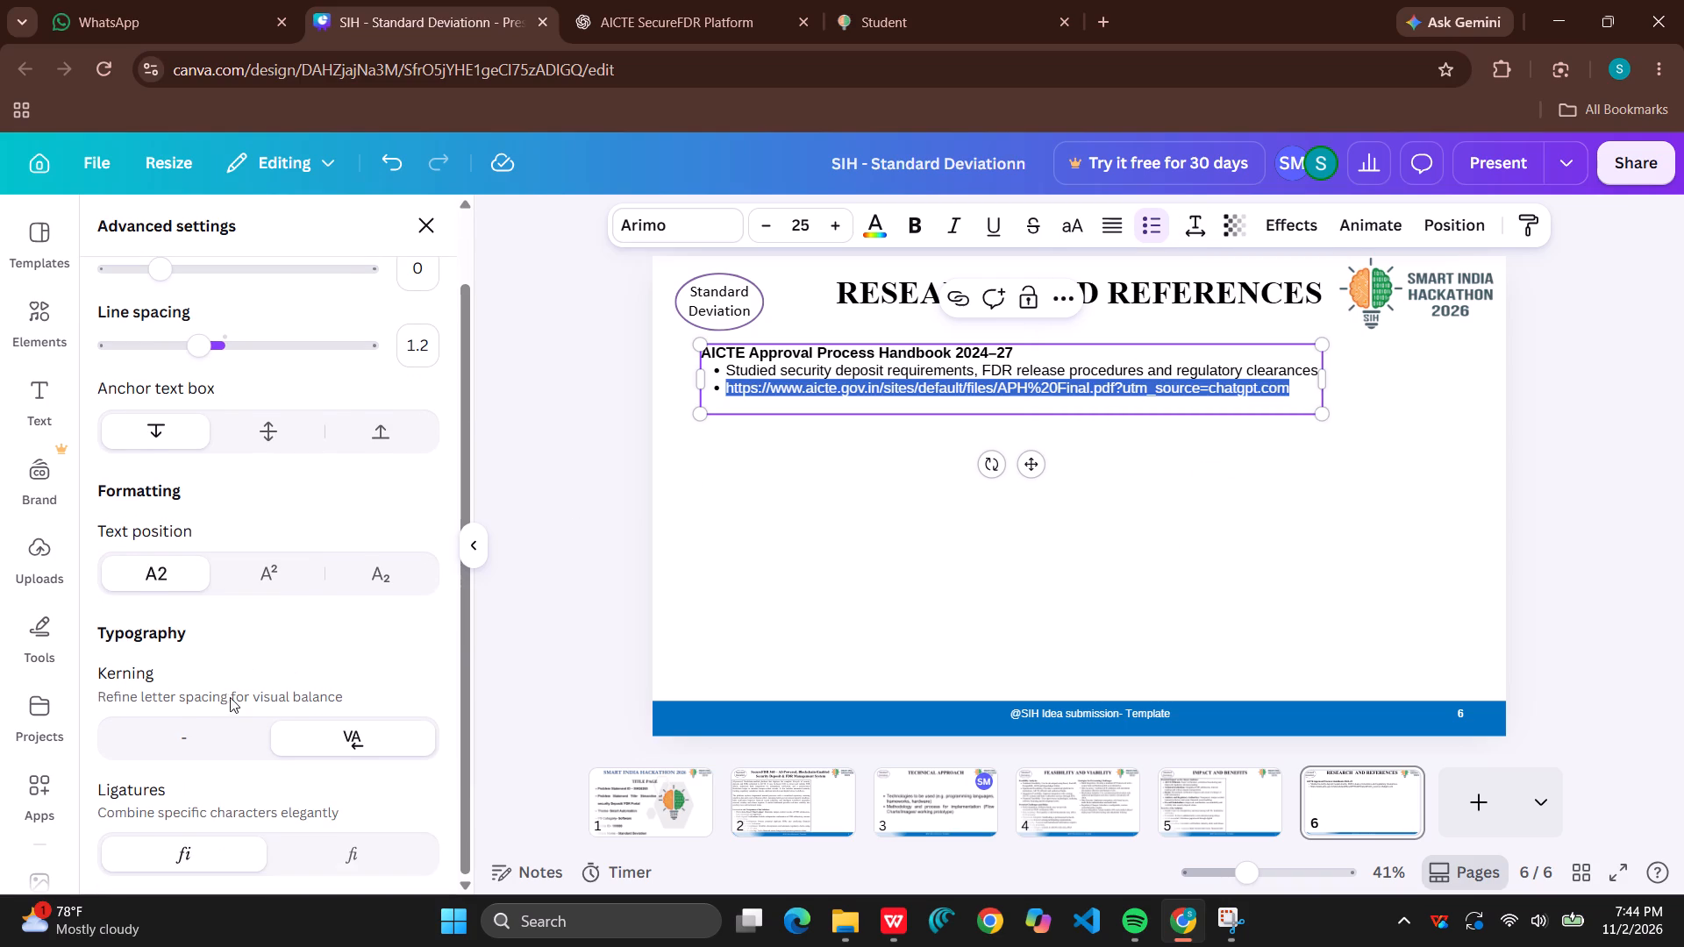
scroll(225, 598, "up", 2)
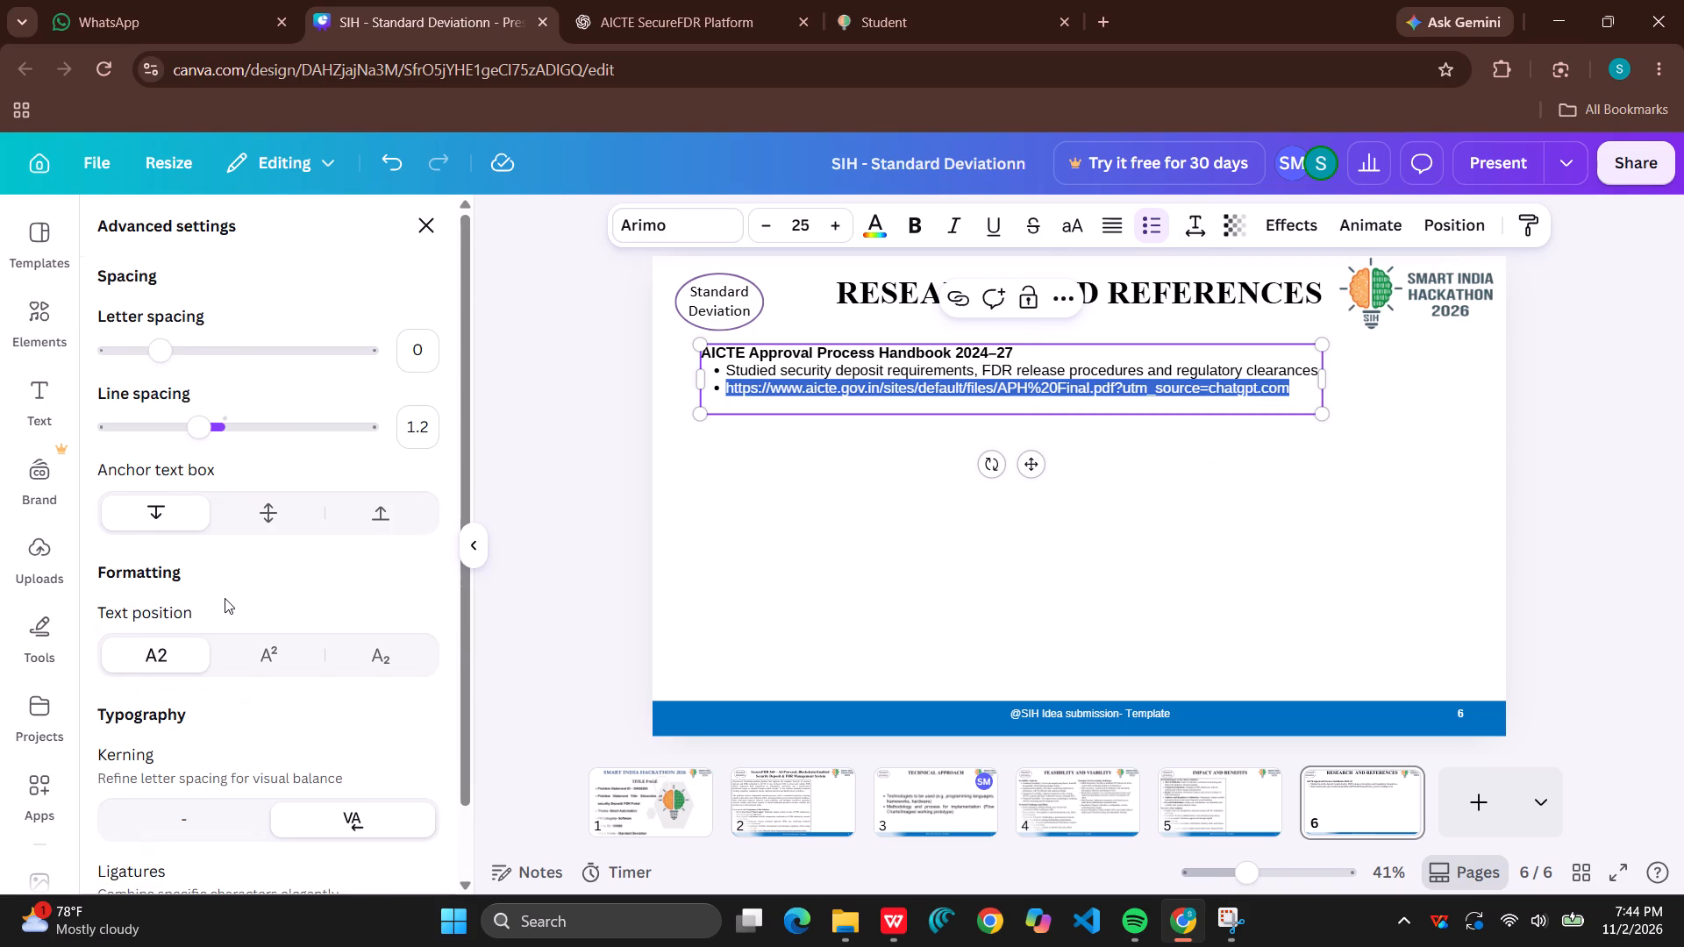
scroll(225, 598, "up", 3)
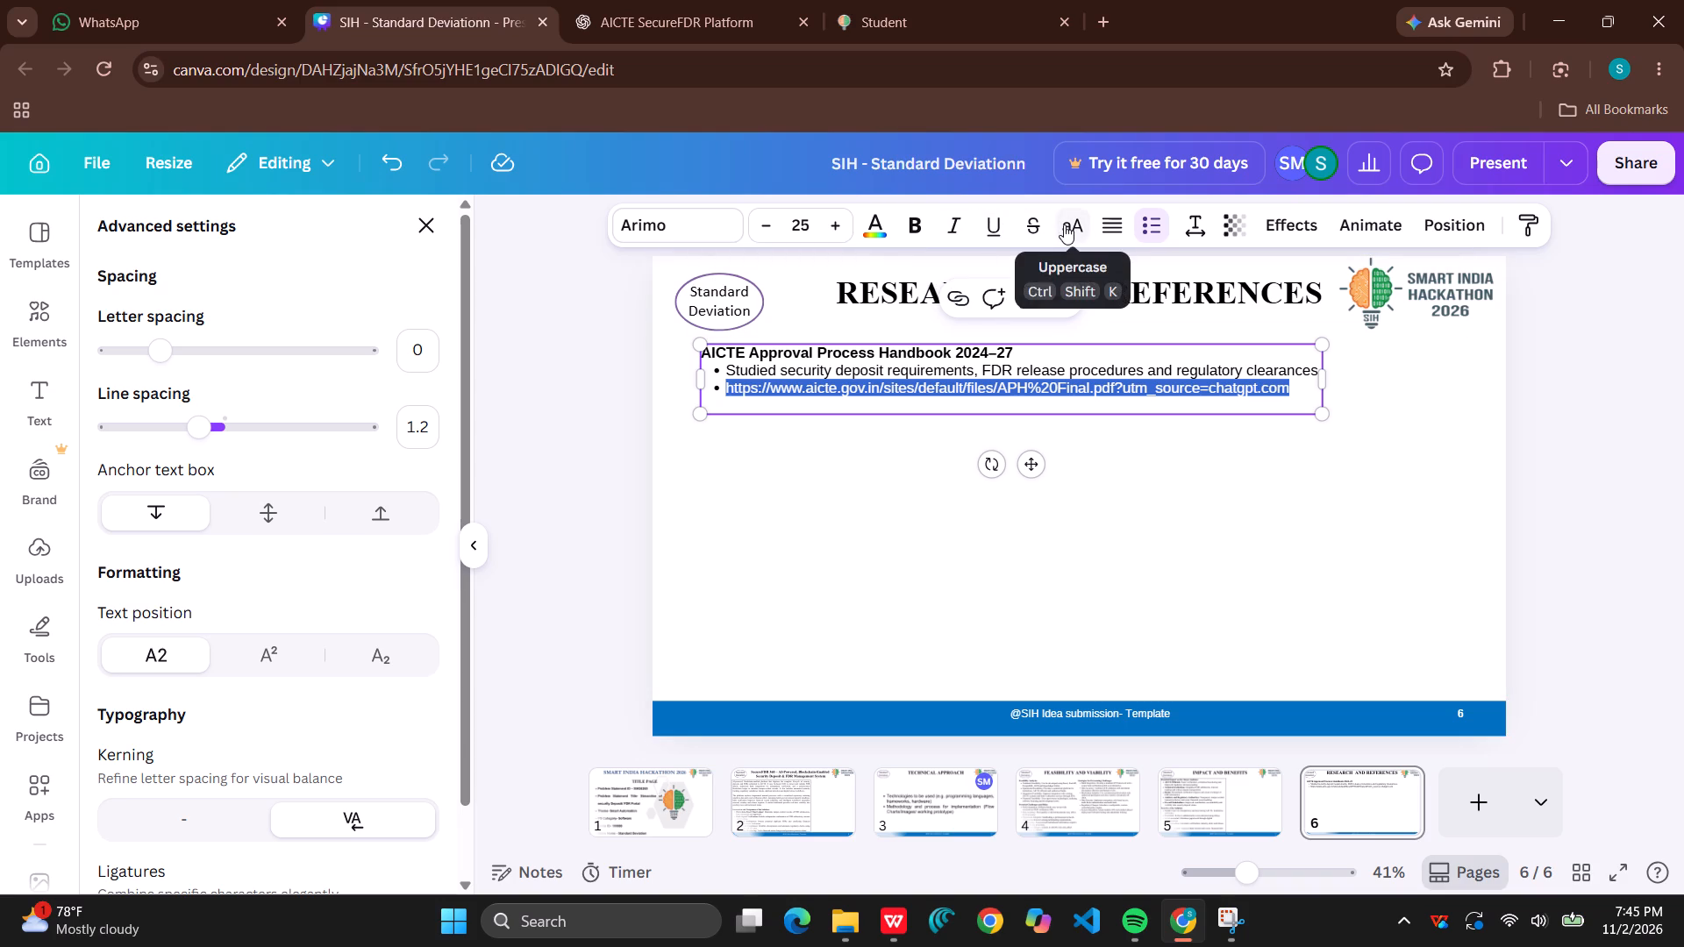
left_click(1297, 233)
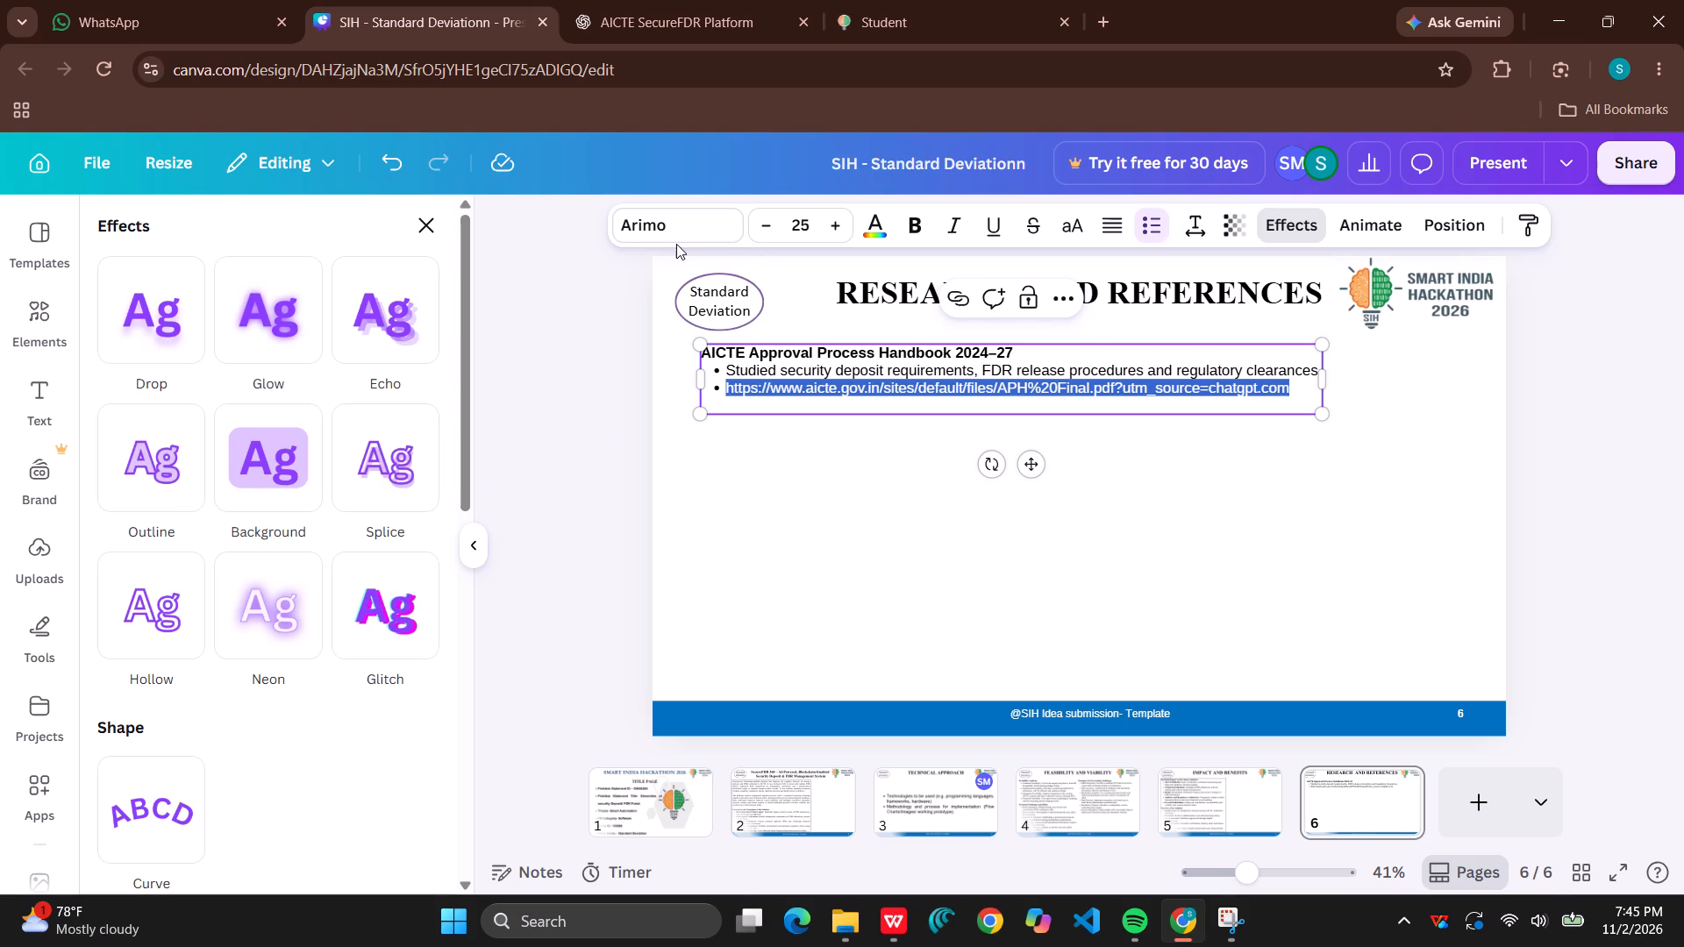
left_click(427, 231)
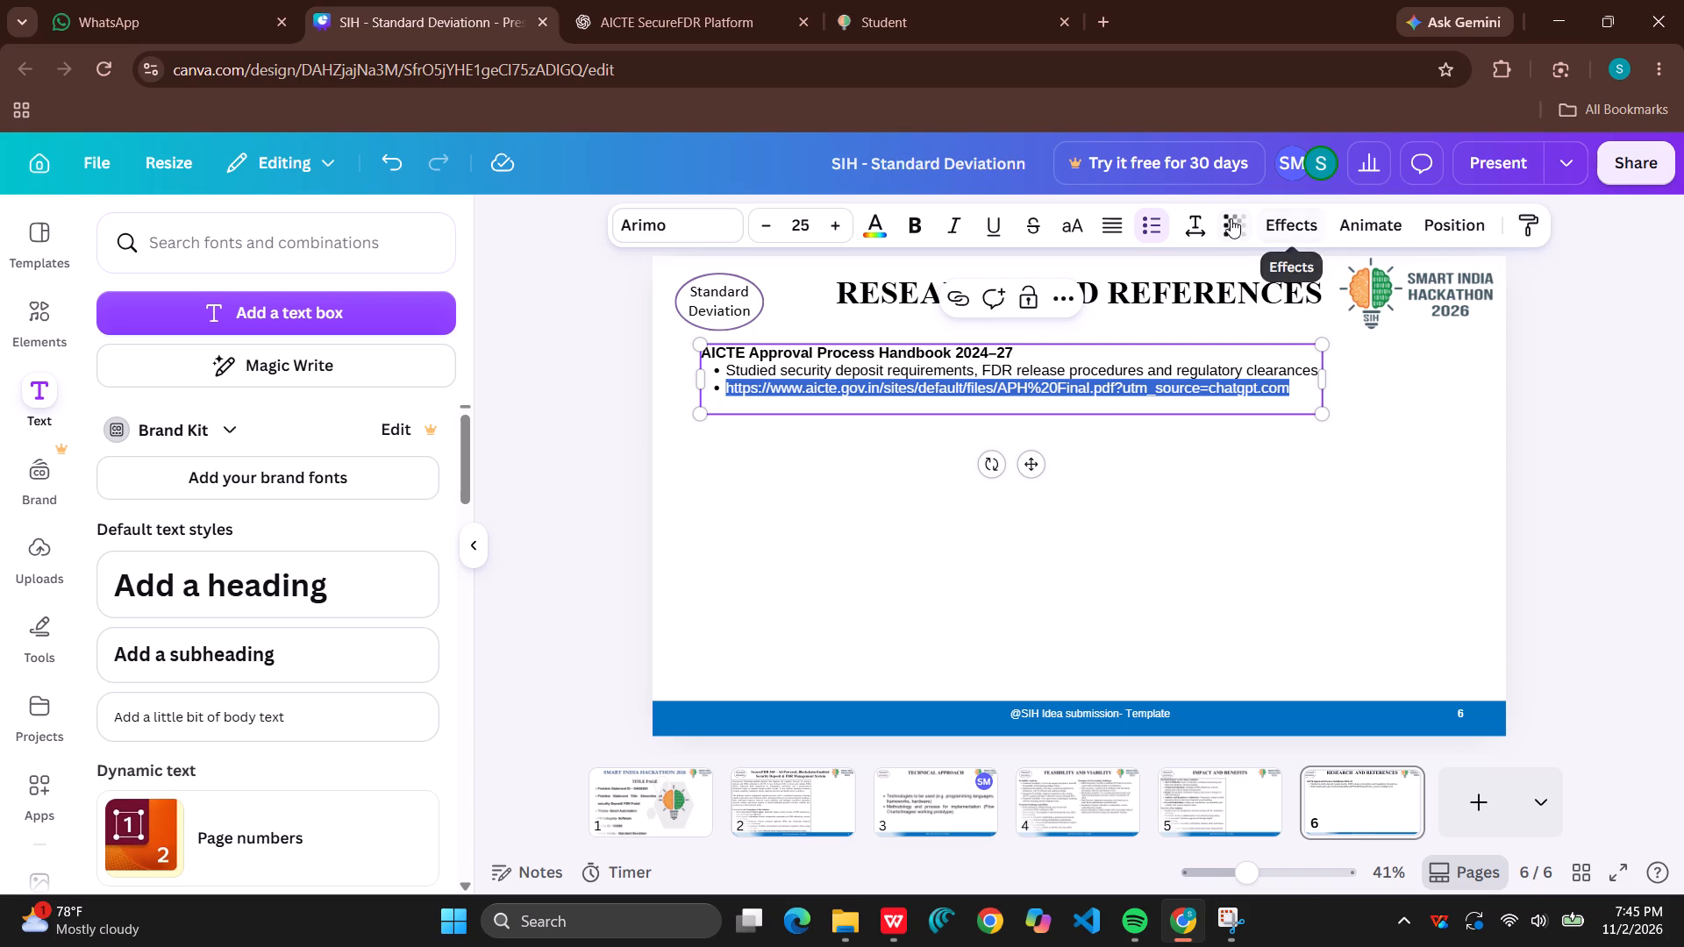
left_click(1186, 218)
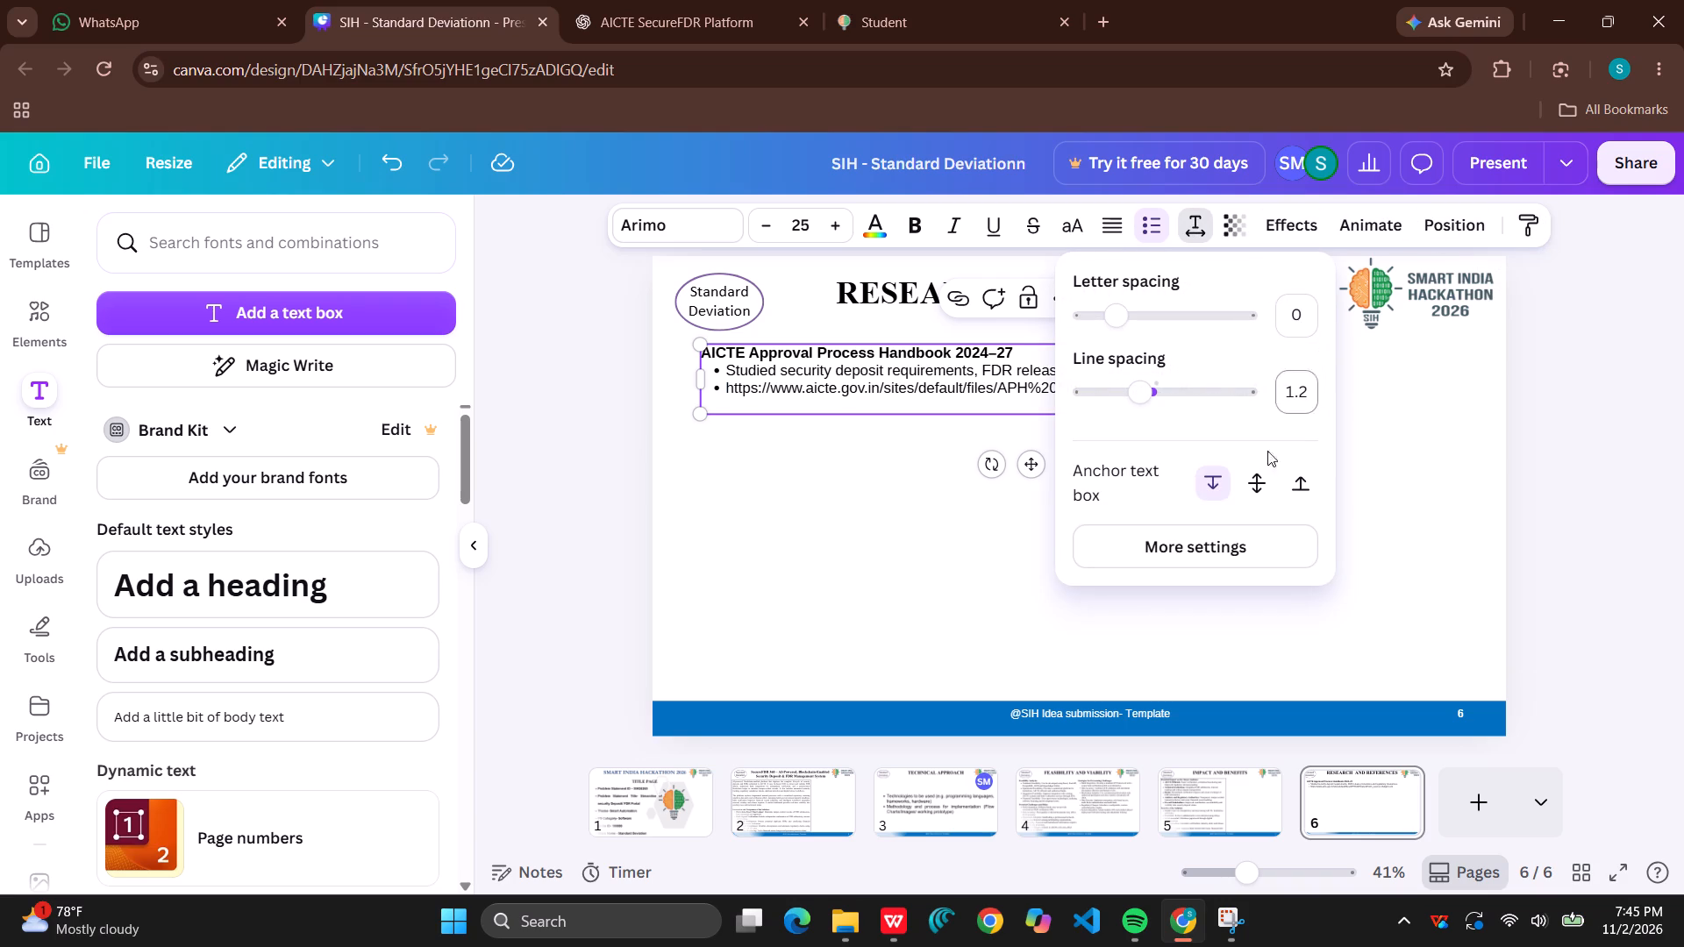
left_click(1226, 538)
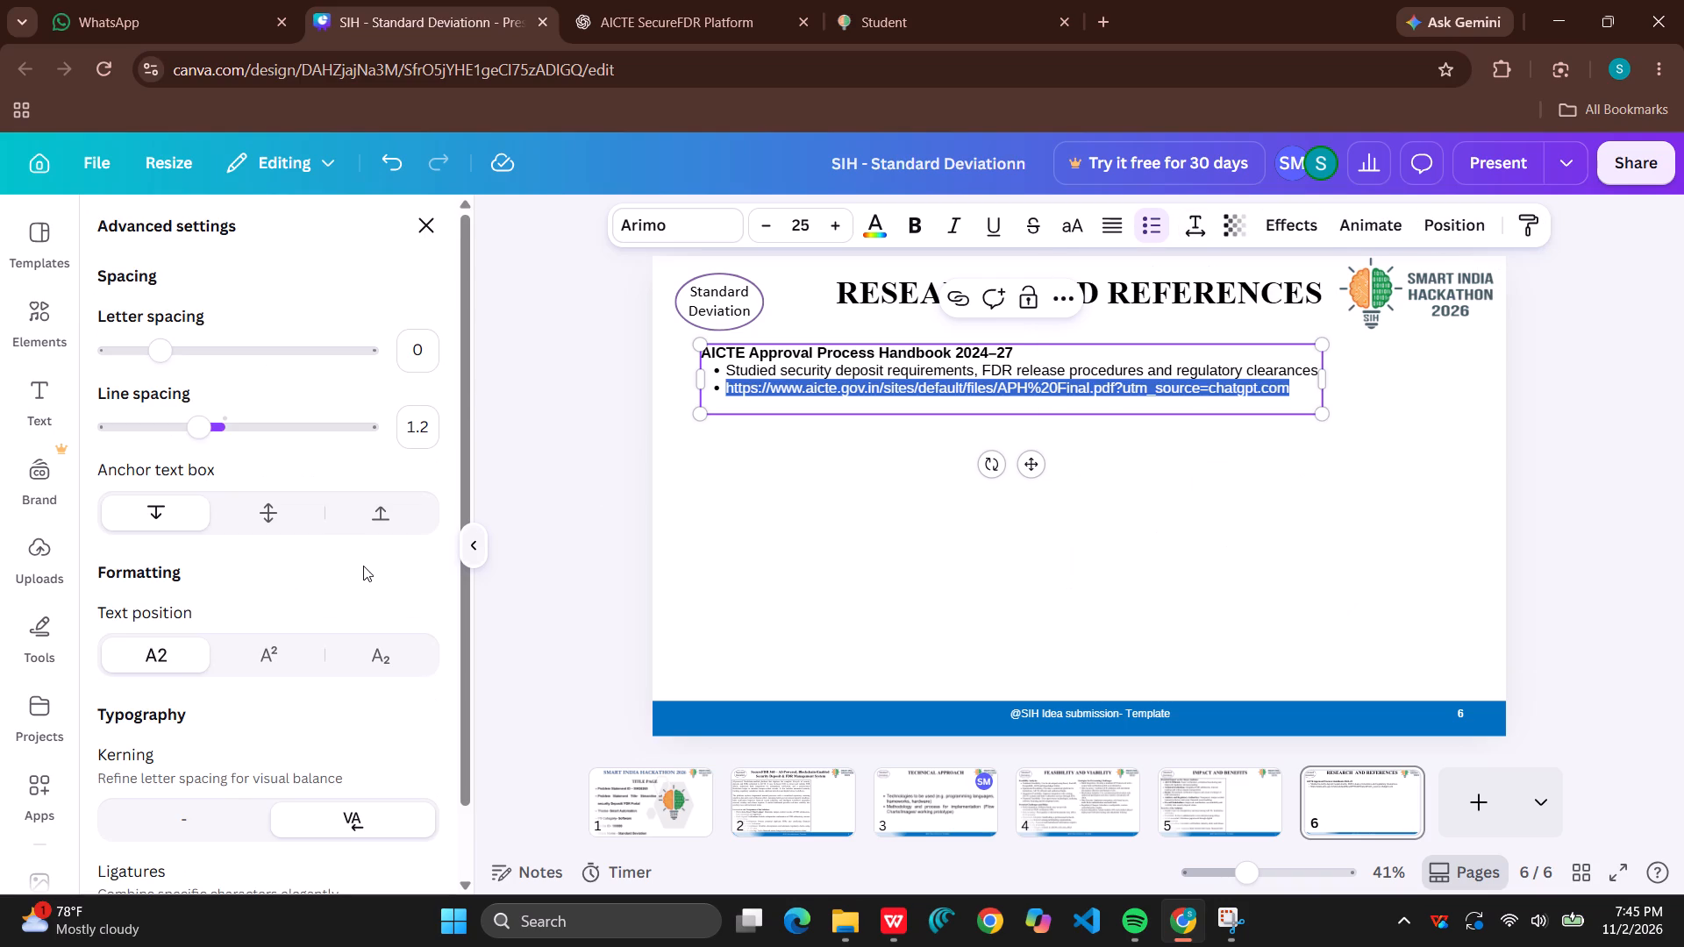
scroll(353, 566, "left", 1)
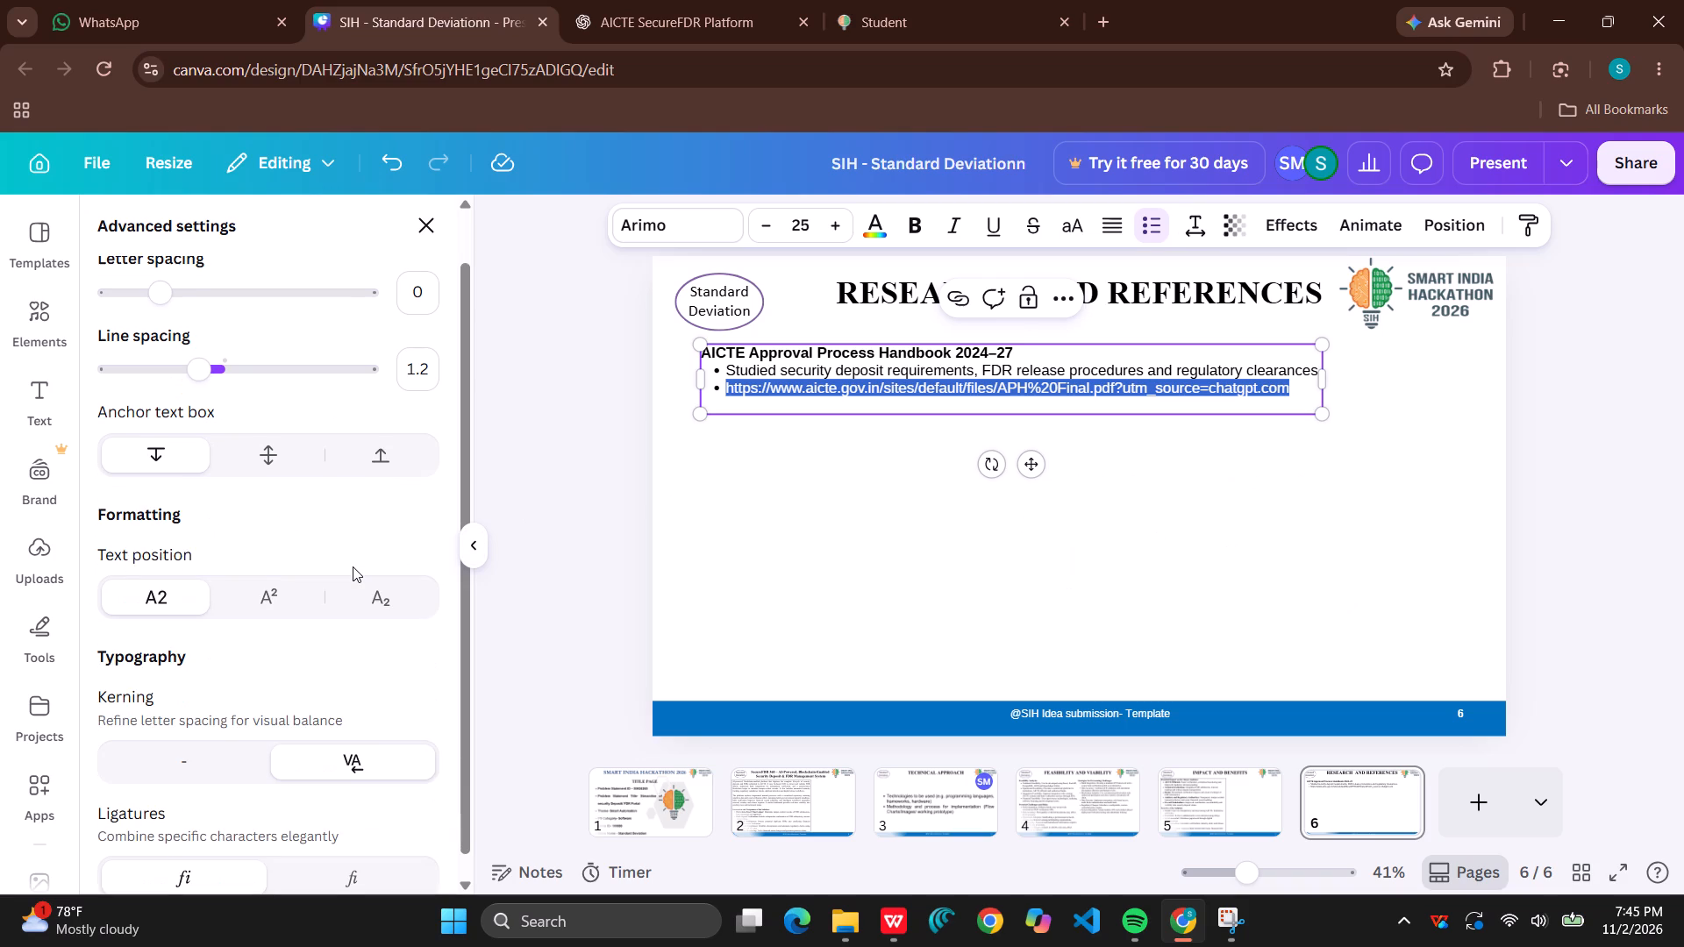
scroll(353, 566, "left", 1)
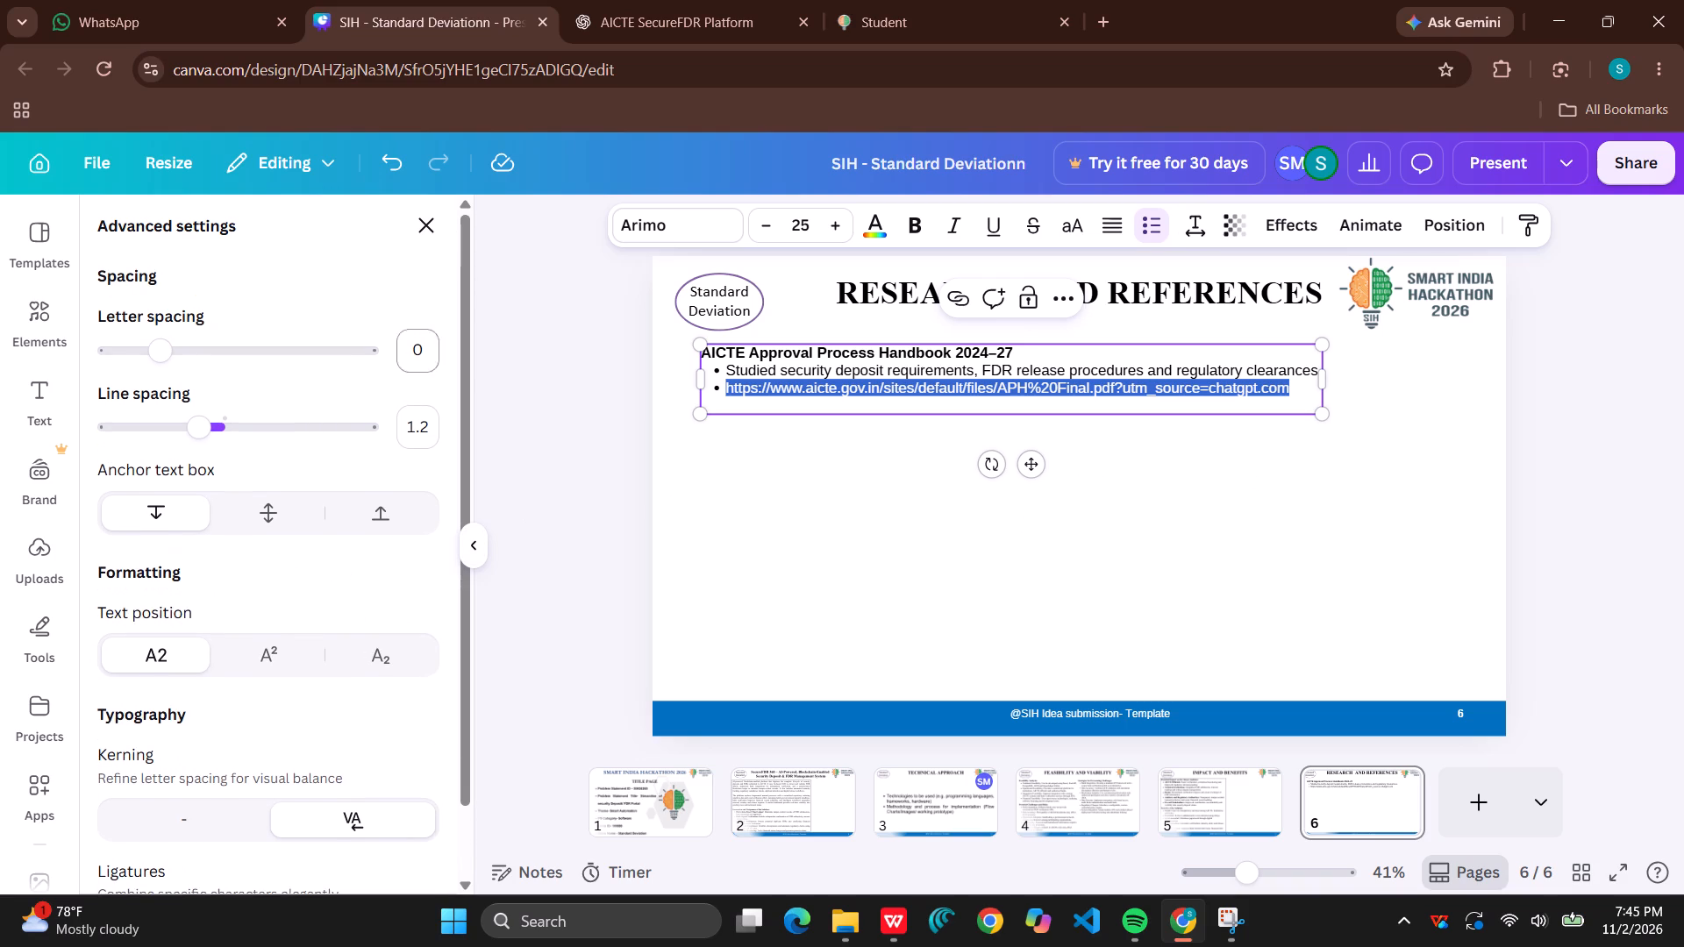
left_click(434, 229)
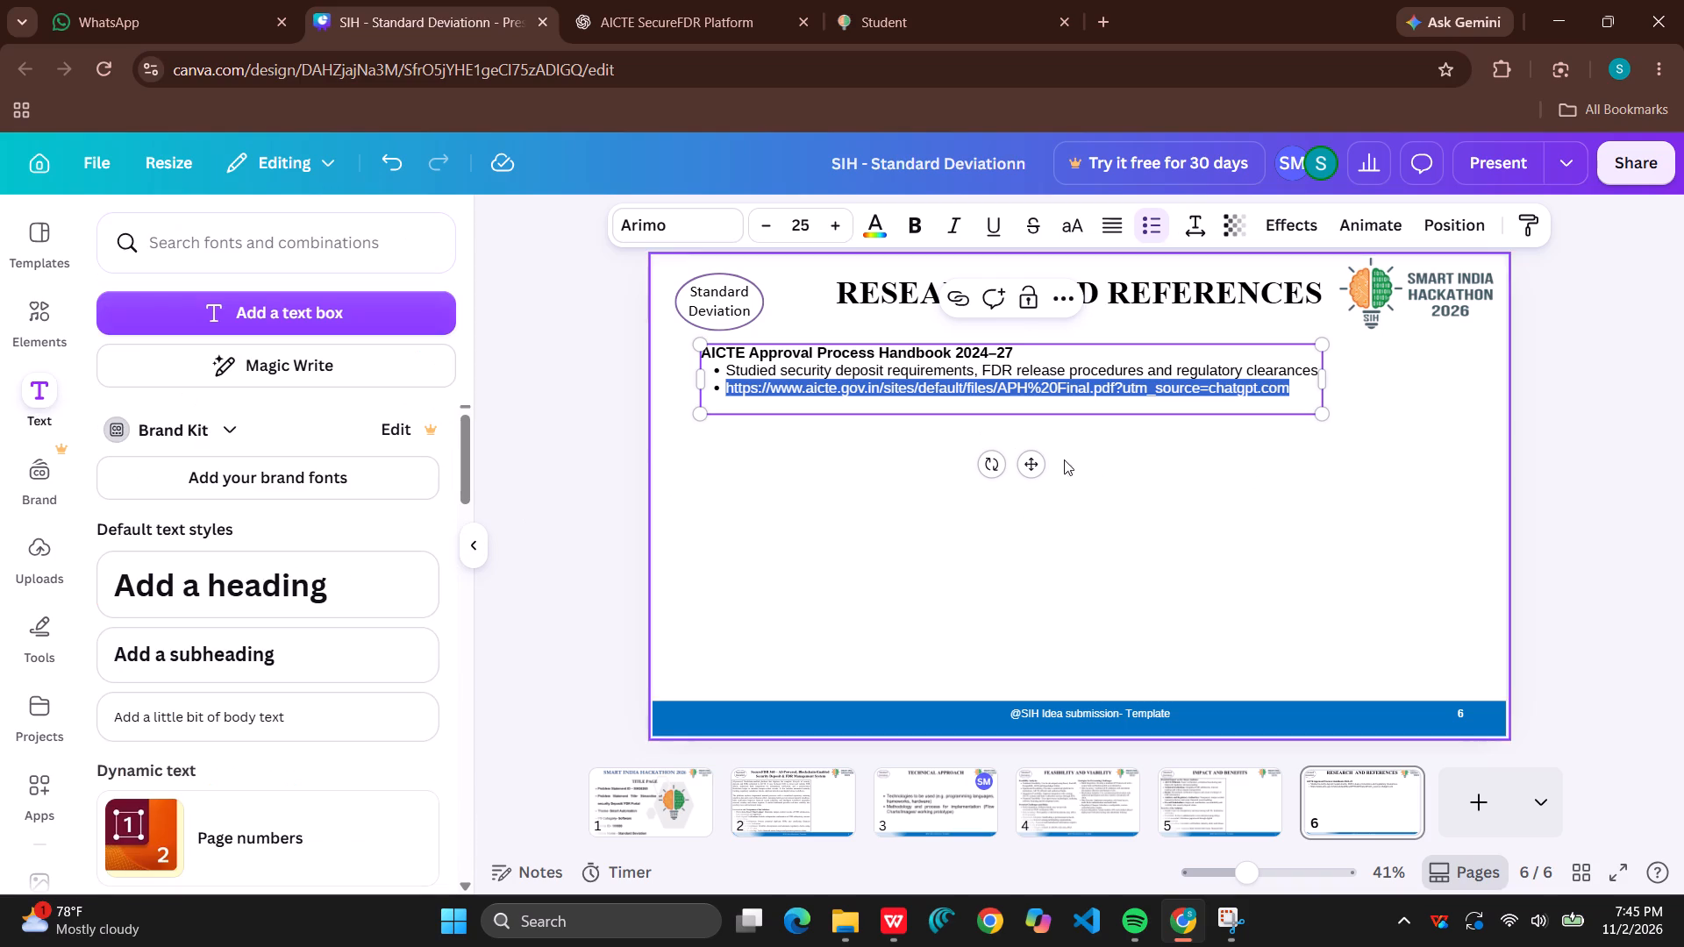
left_click(989, 401)
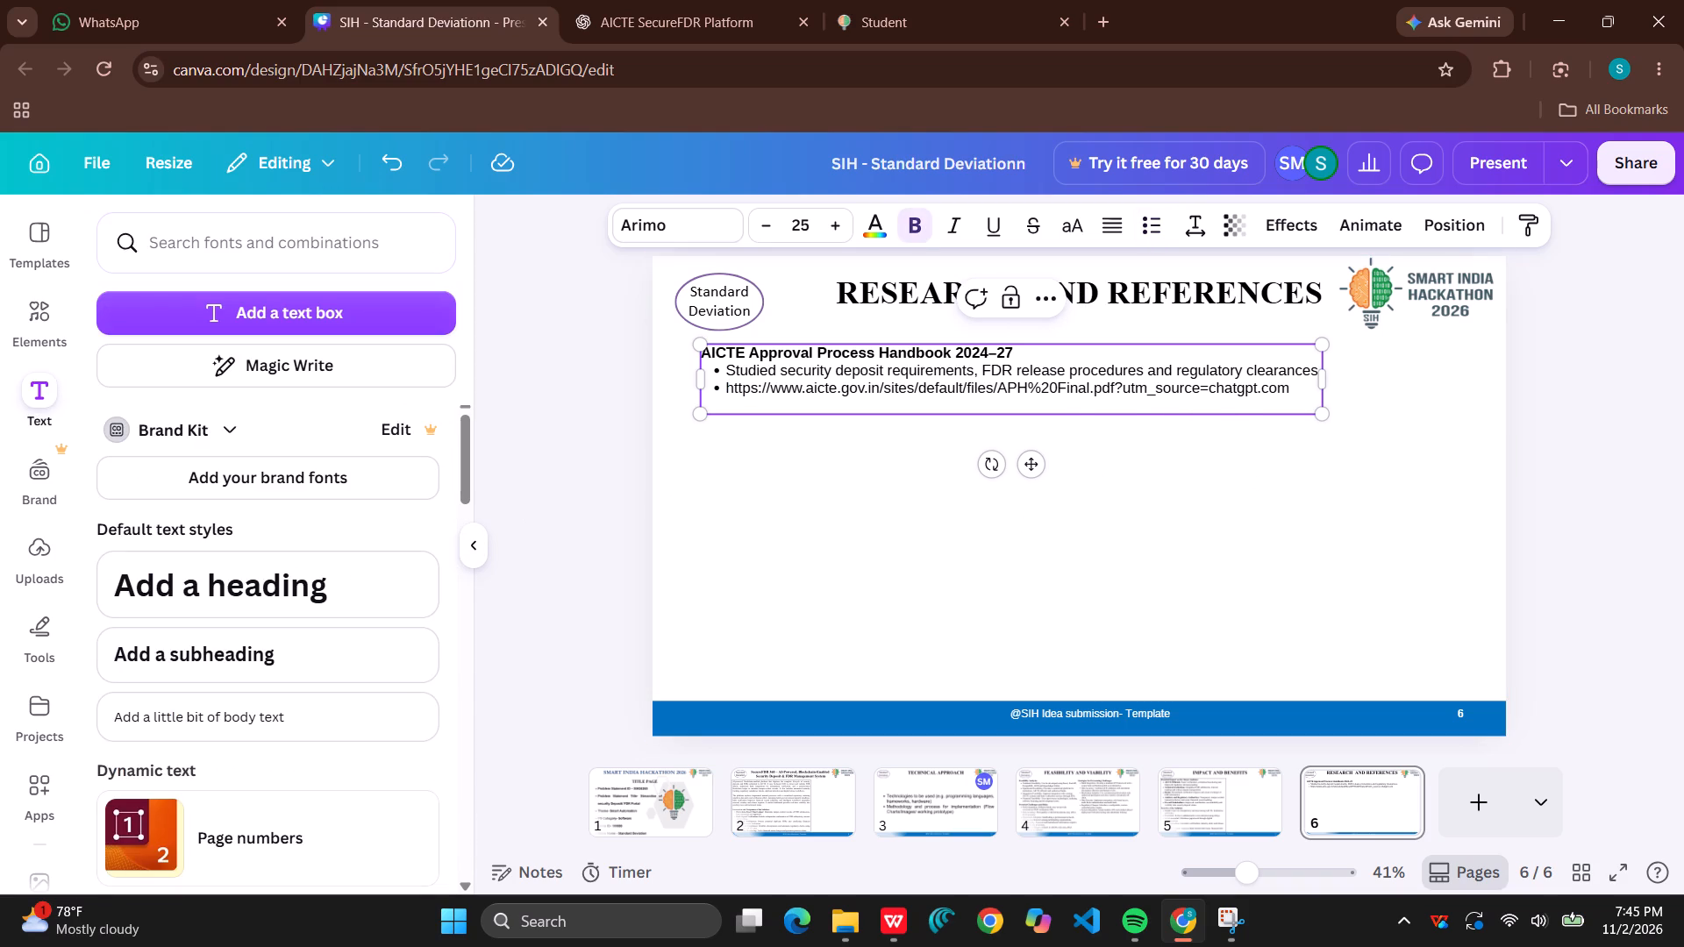
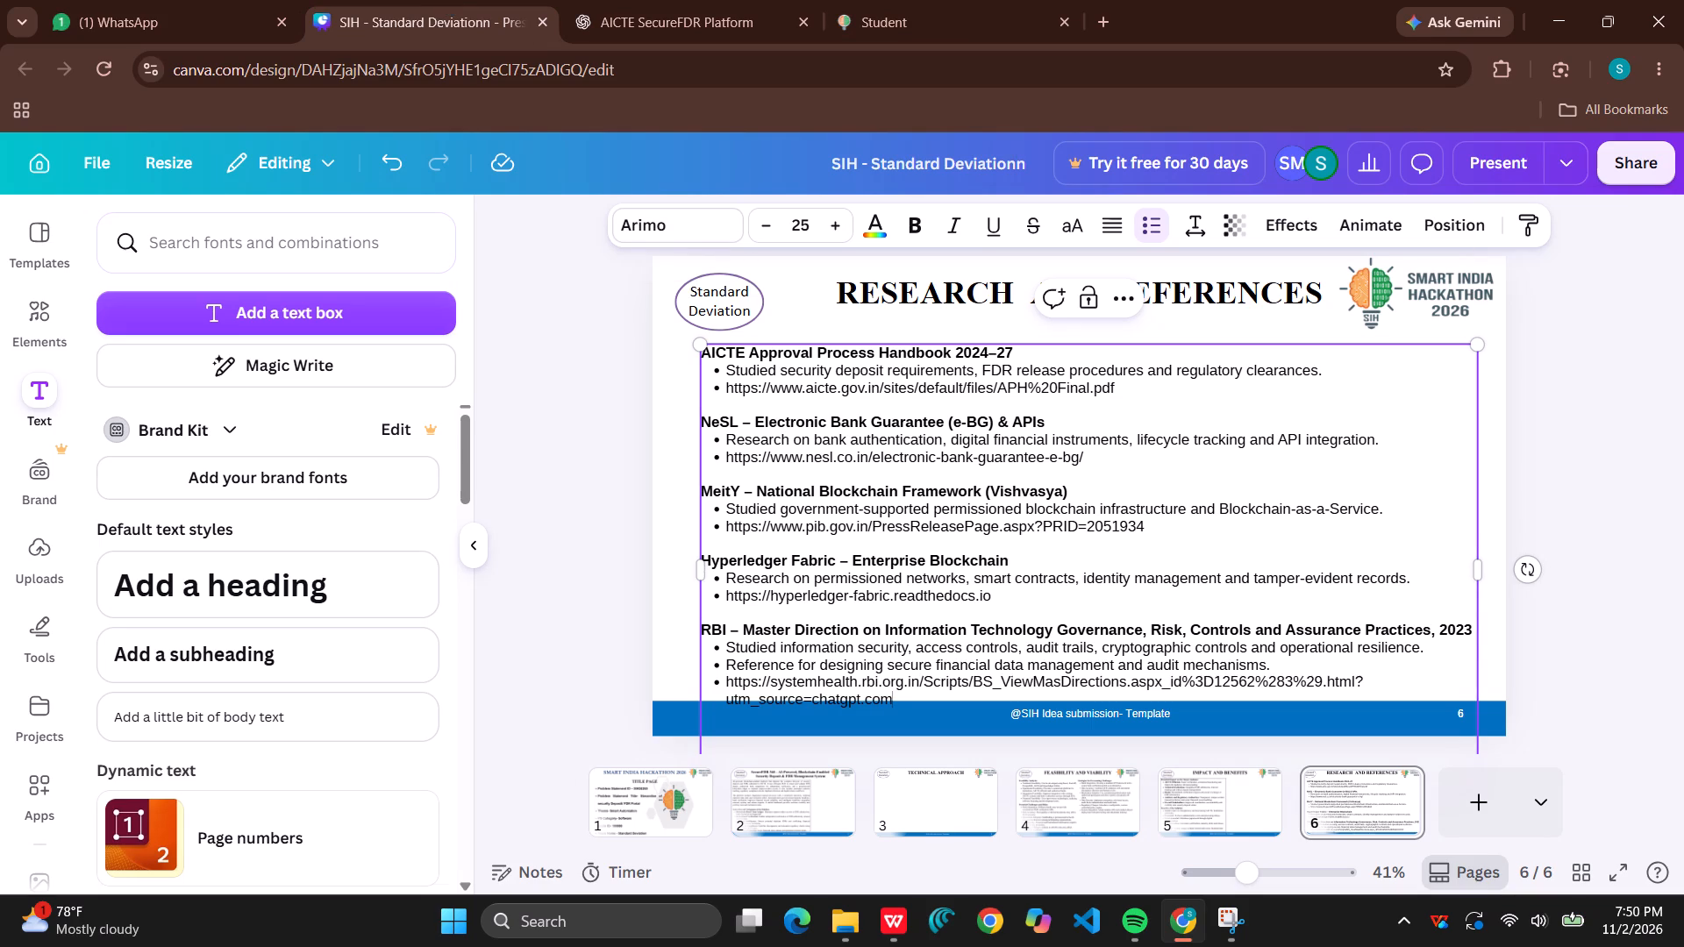
key("BackSpace")
key("BackSpace")
key("BackSpace")
key("BackSpace")
key("BackSpace")
key("BackSpace")
key("BackSpace")
key("BackSpace")
key("BackSpace")
key("BackSpace")
key("BackSpace")
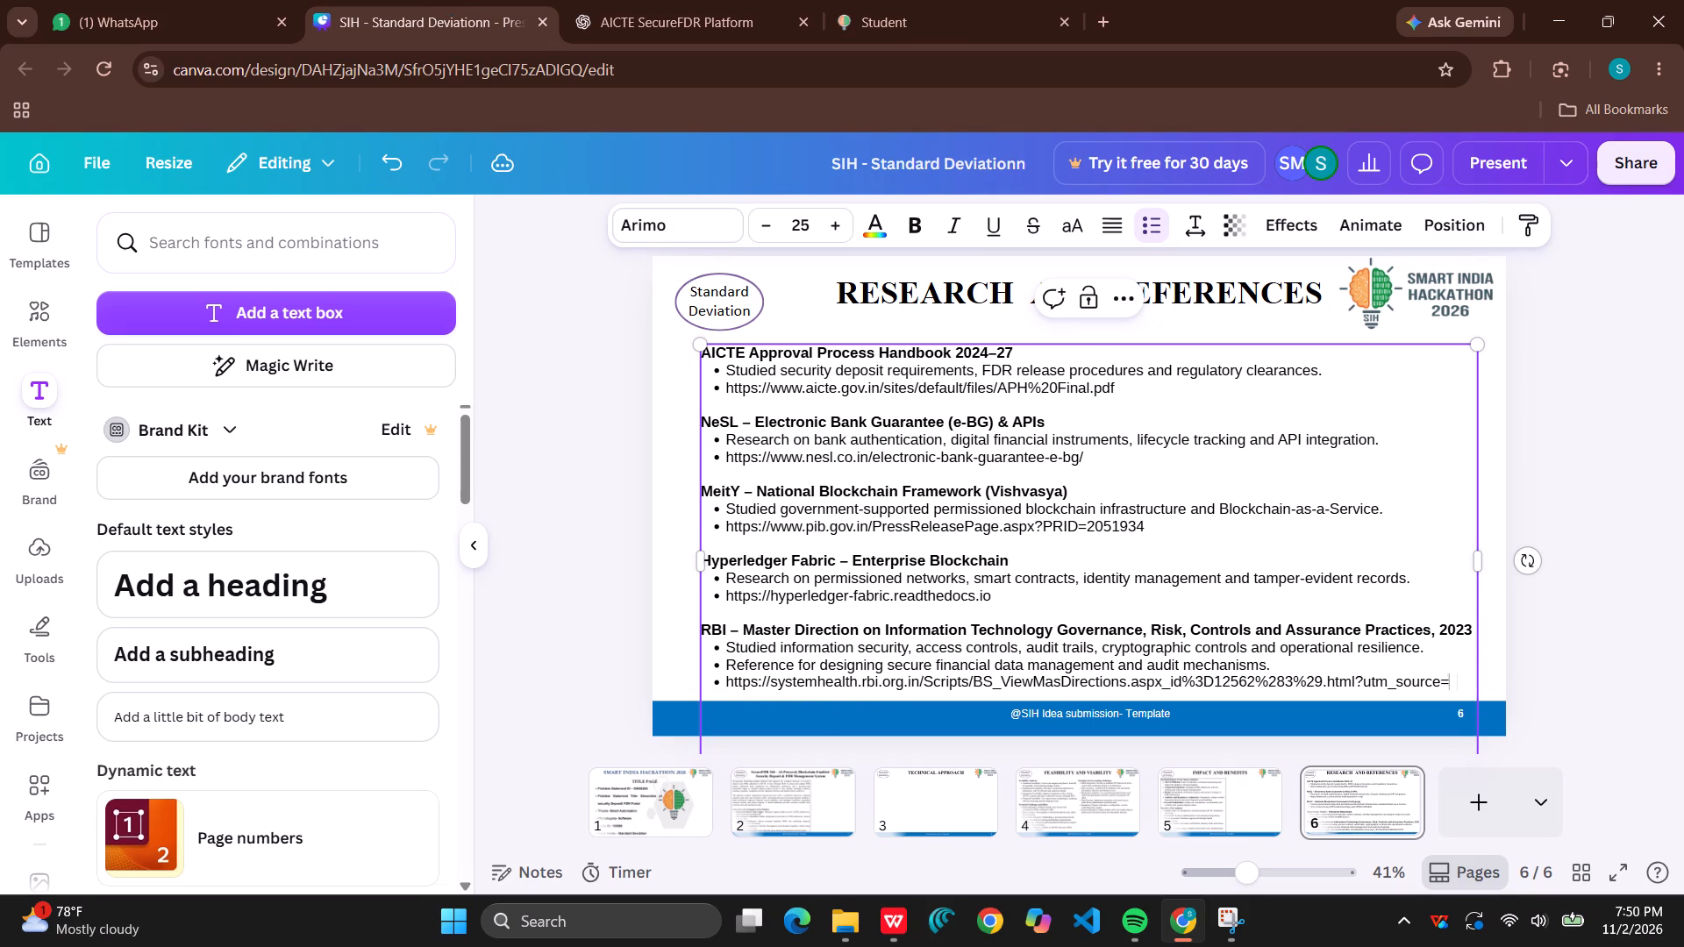
key("BackSpace")
key("BackSpace")
key("BackSpace")
key("BackSpace")
key("BackSpace")
key("BackSpace")
key("BackSpace")
key("BackSpace")
key("BackSpace")
key("BackSpace")
key("BackSpace")
key("BackSpace")
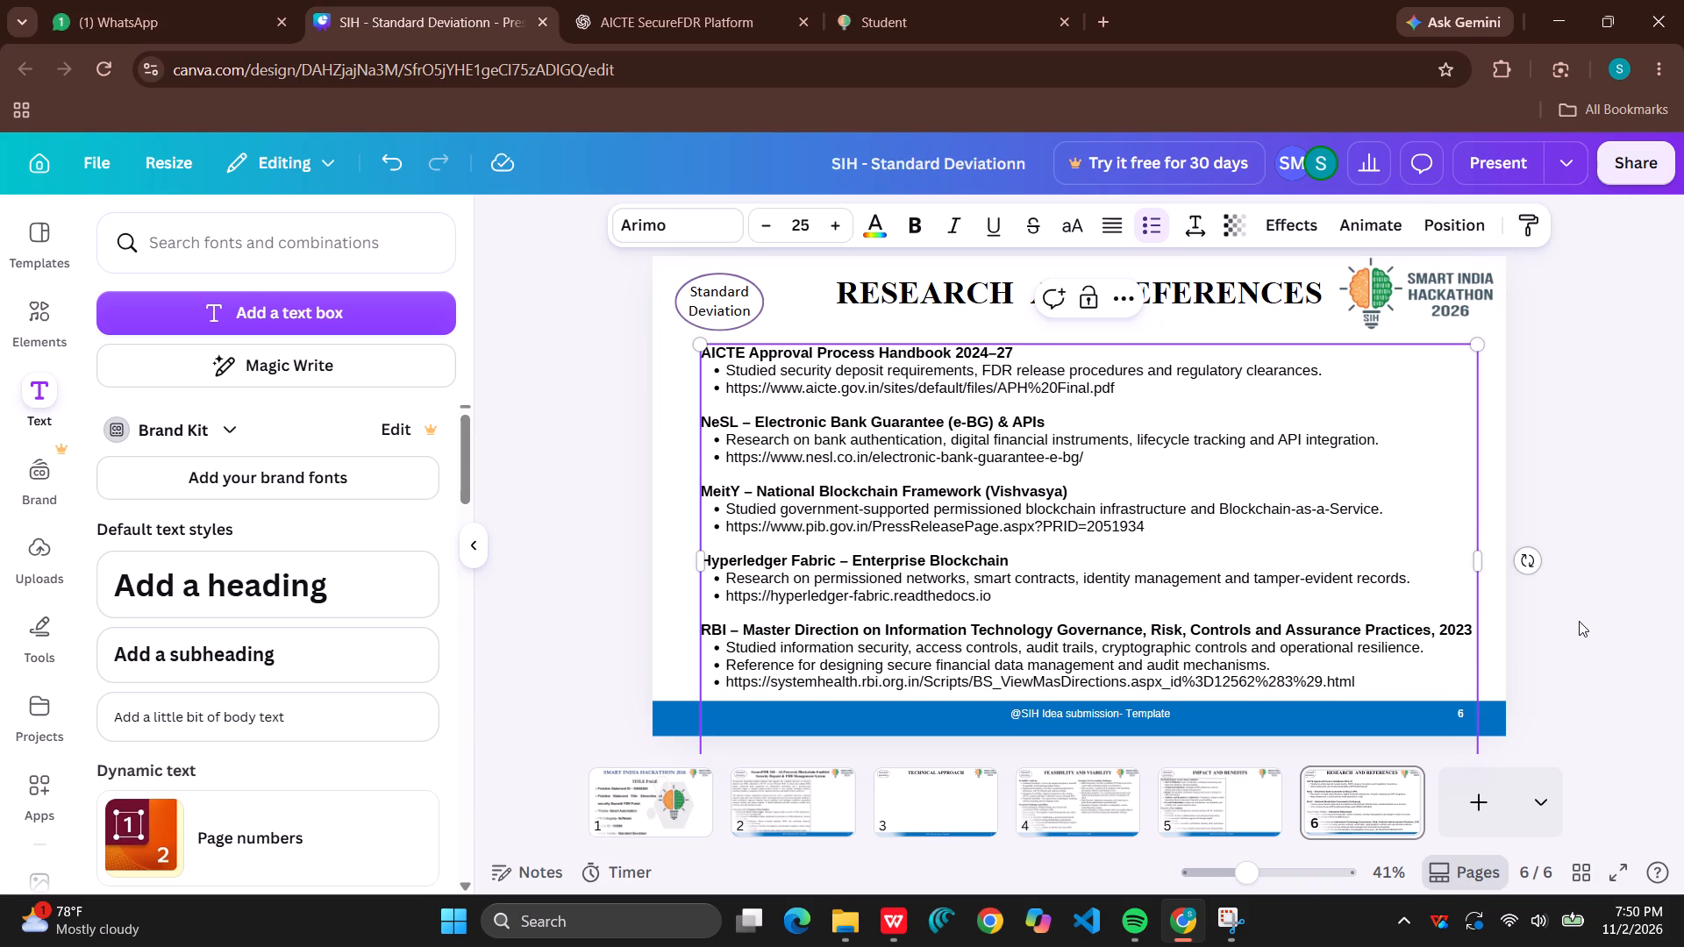
left_click(1579, 621)
Move the references text box up to expose its lower end and delete the trailing blank lines after the RBI link.
left_click_drag(1296, 595, 1291, 457)
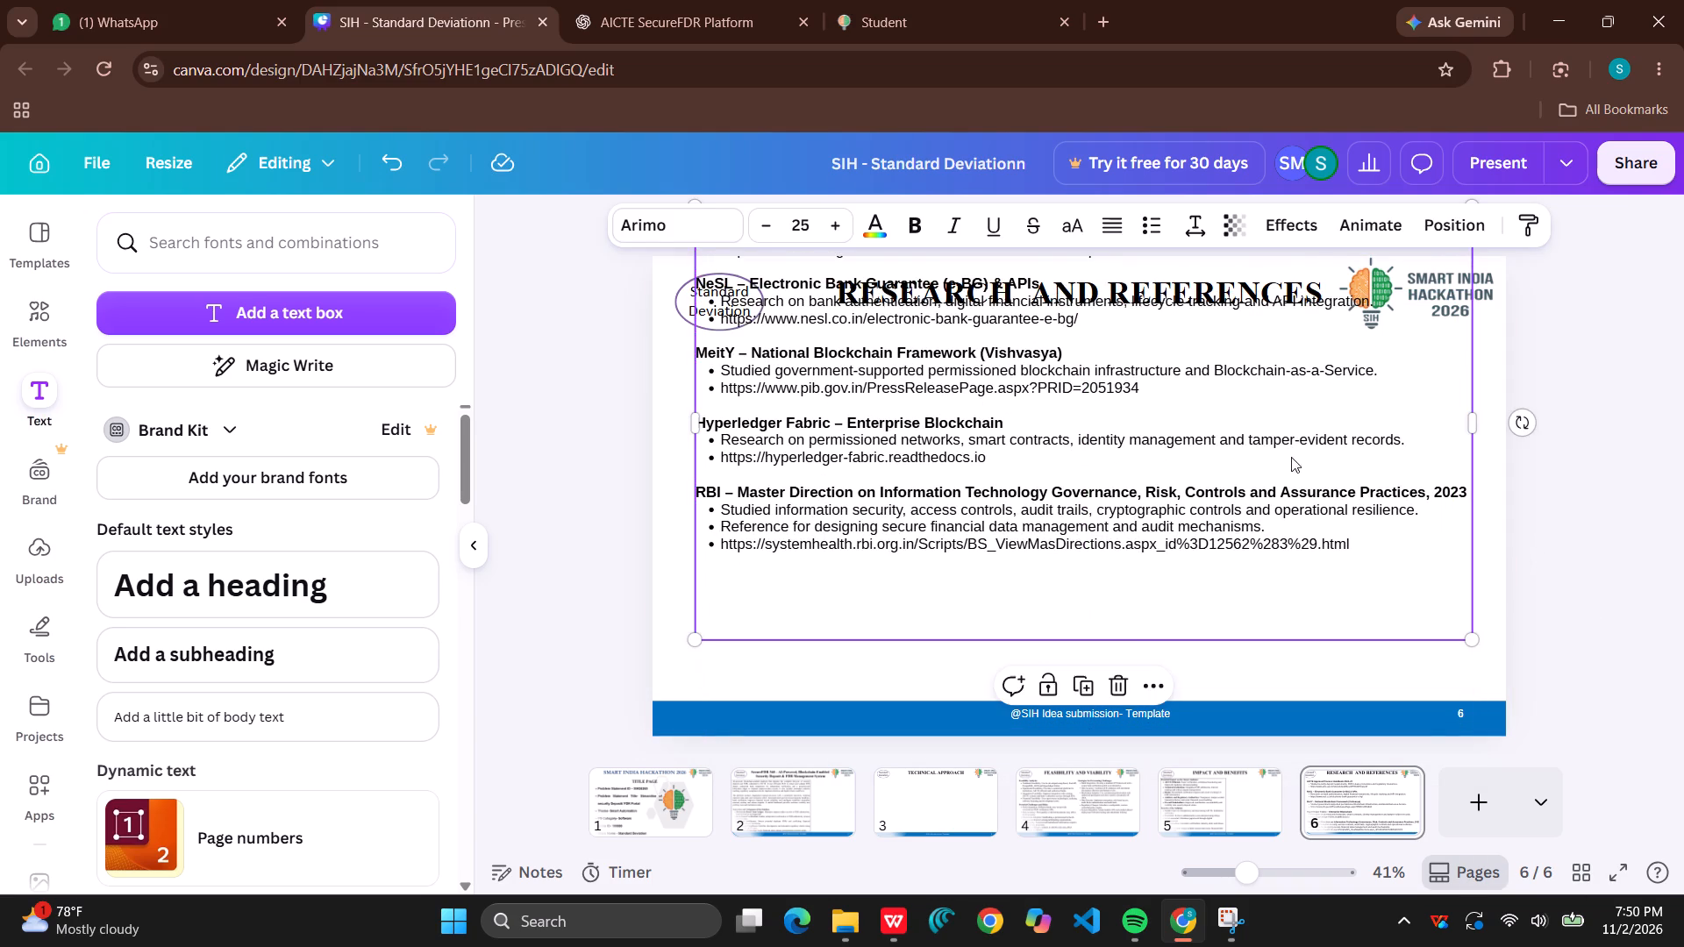
left_click(779, 623)
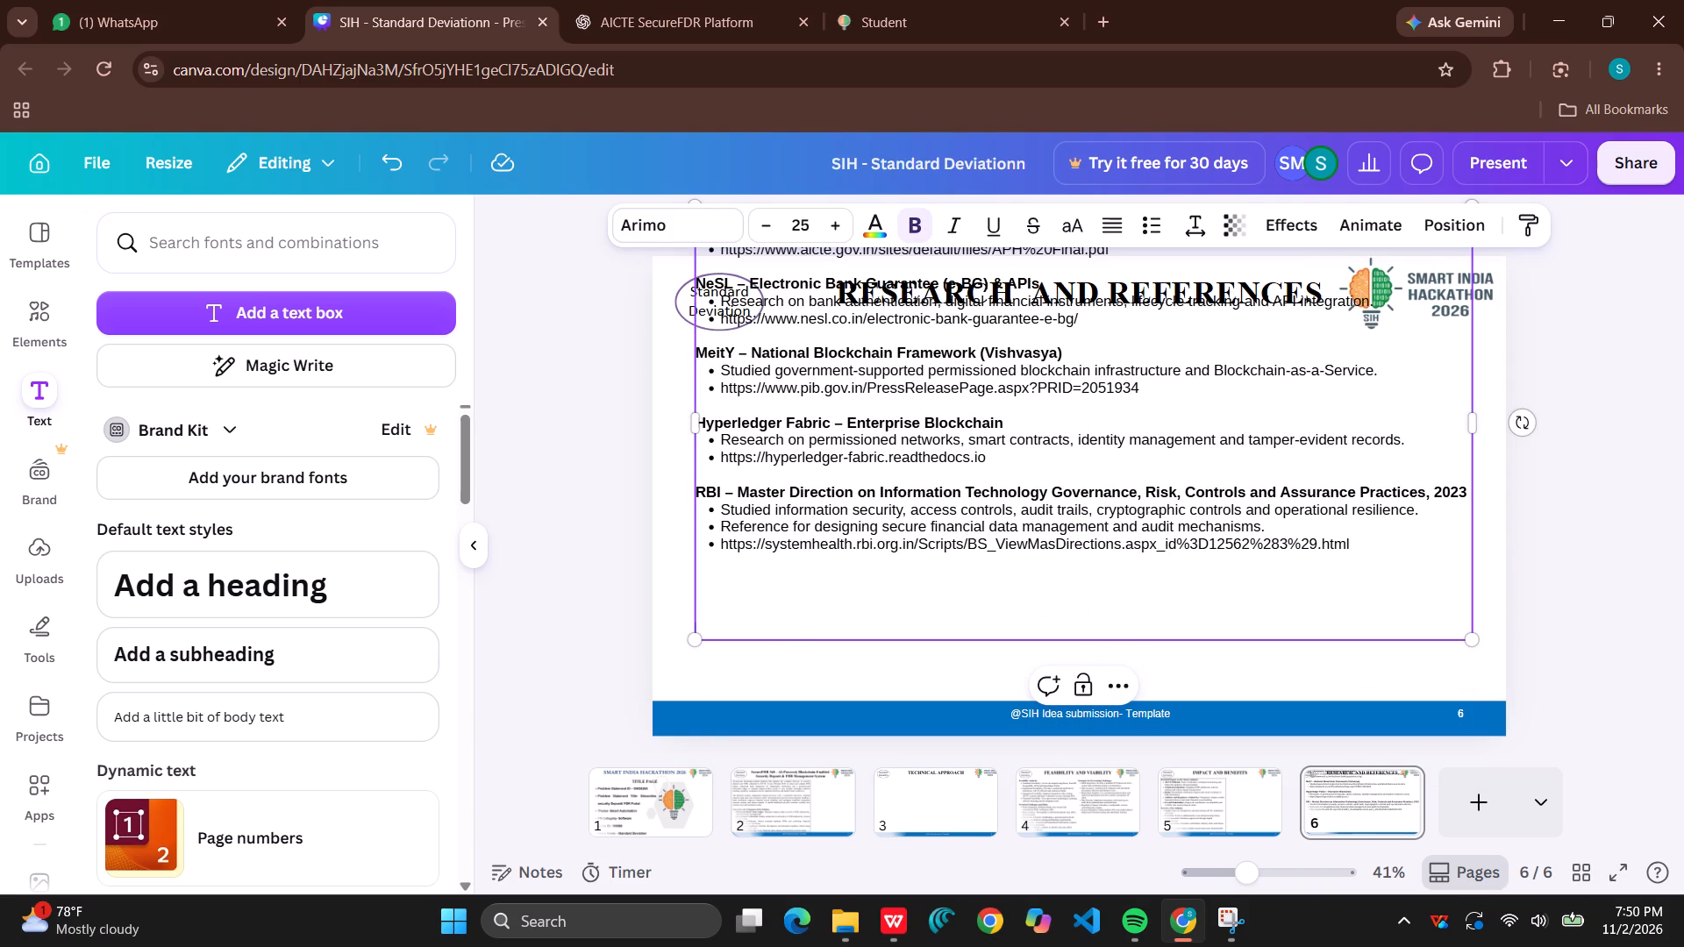
left_click(779, 623)
key("BackSpace")
key("BackSpace")
key("BackSpace")
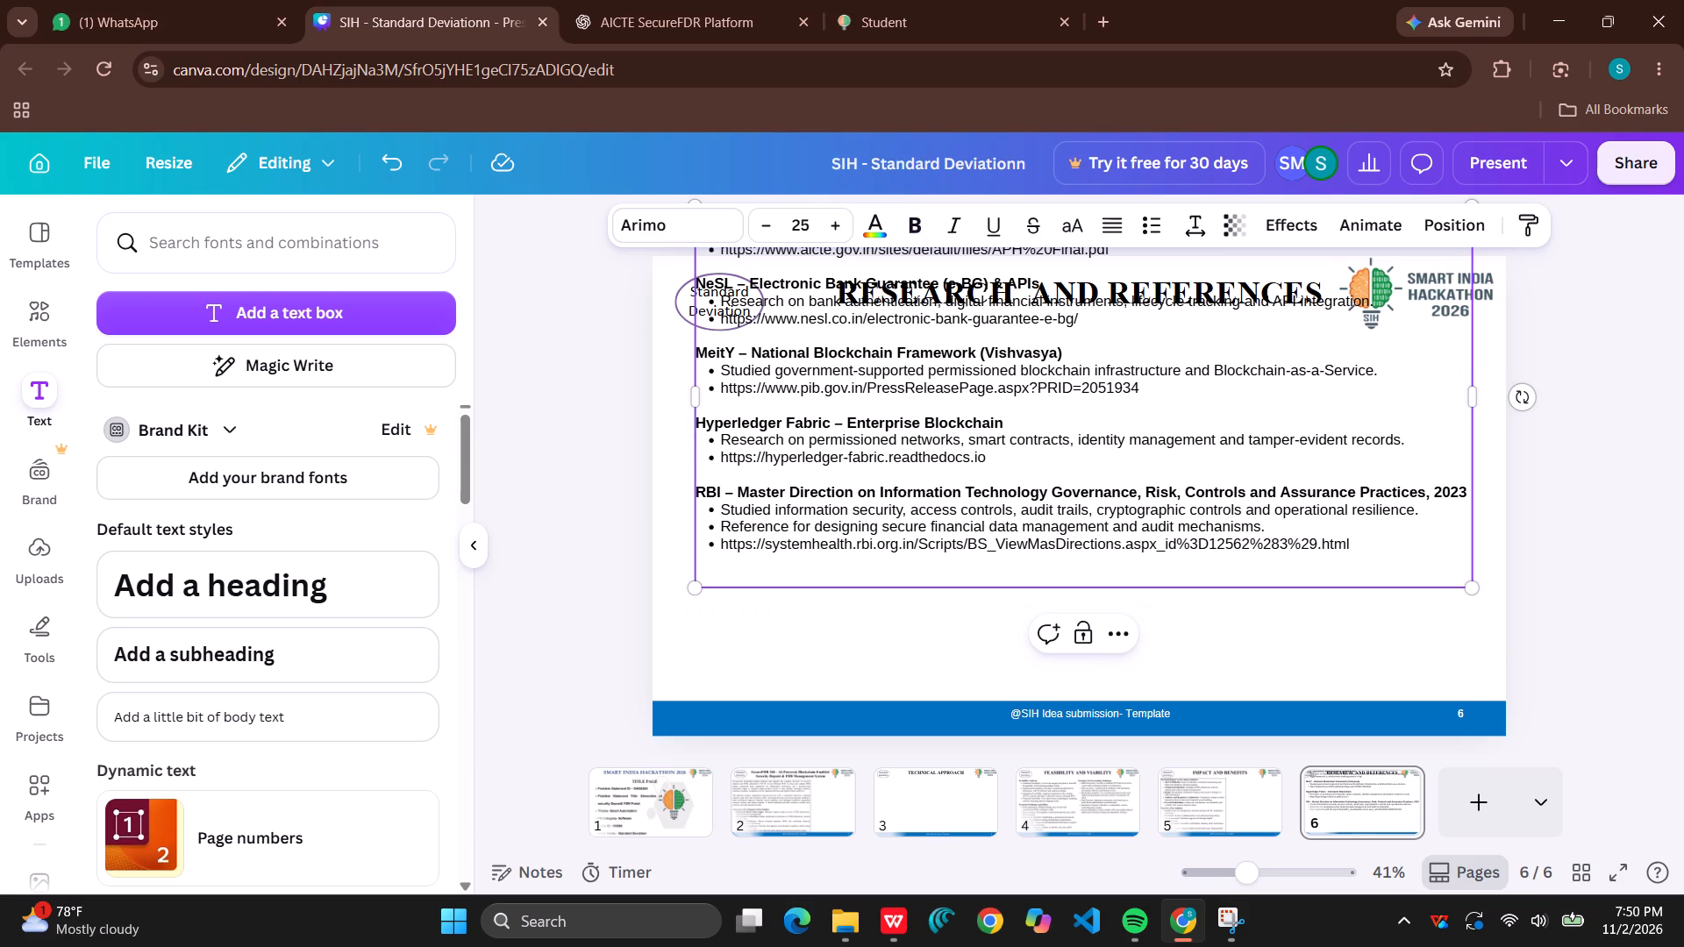
key("BackSpace")
key("BackSpace")
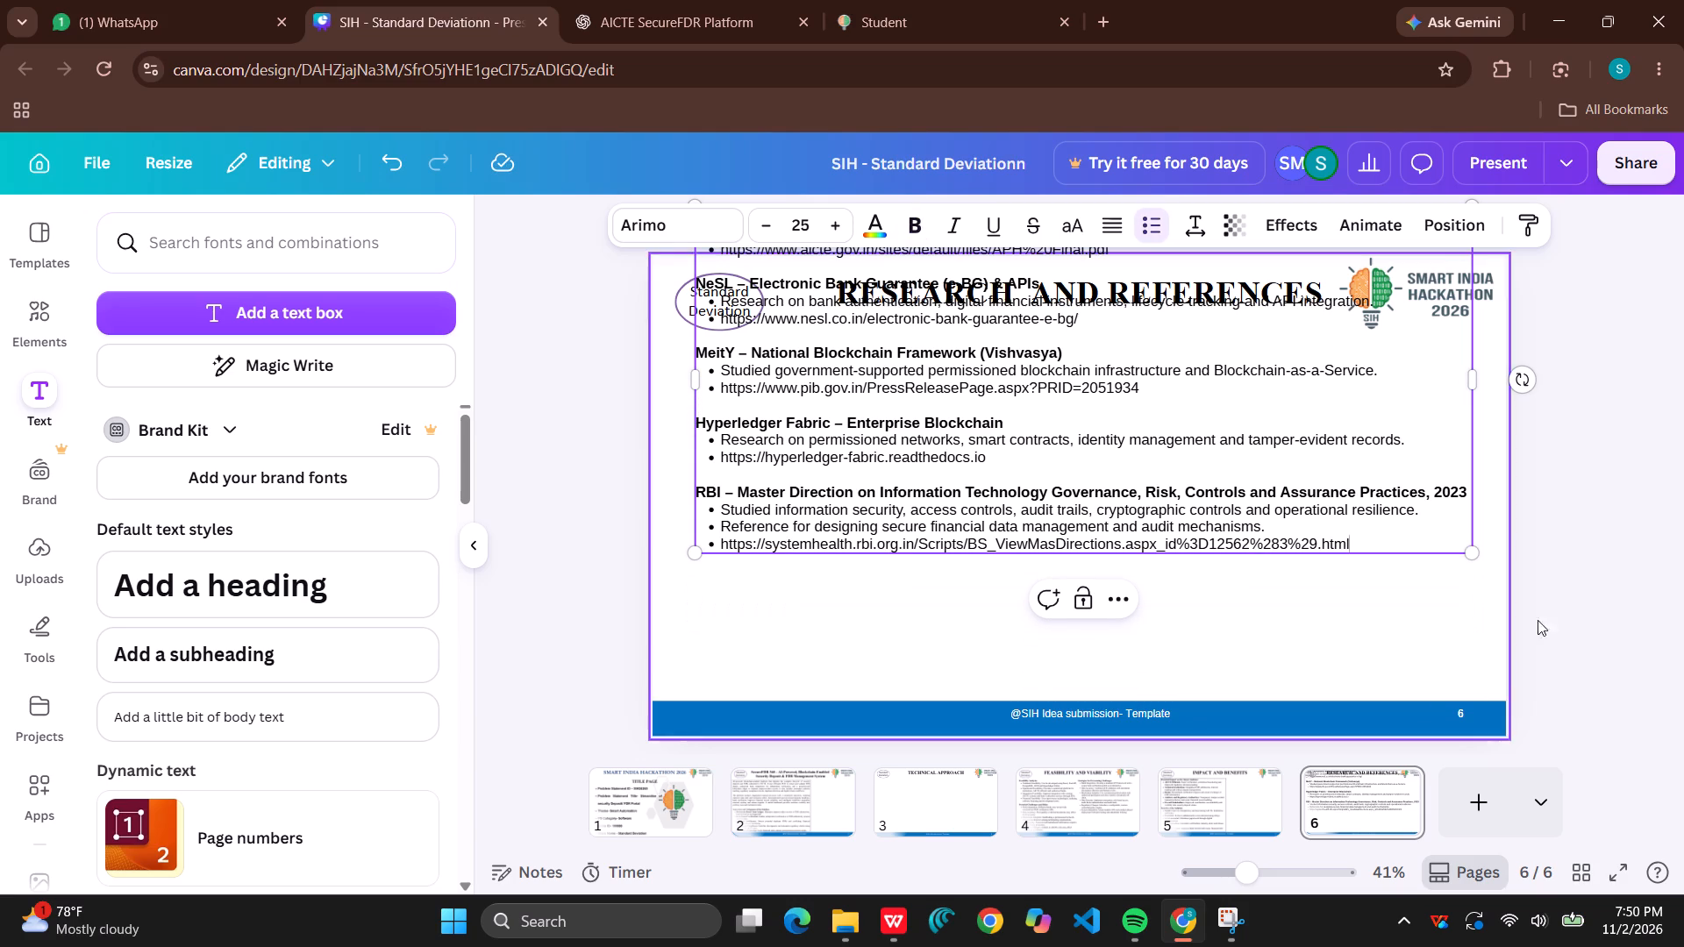
left_click(1580, 602)
Move the references text box back down so it sits between the slide title and the blue footer, with near-even side margins.
left_click_drag(1325, 432, 1334, 509)
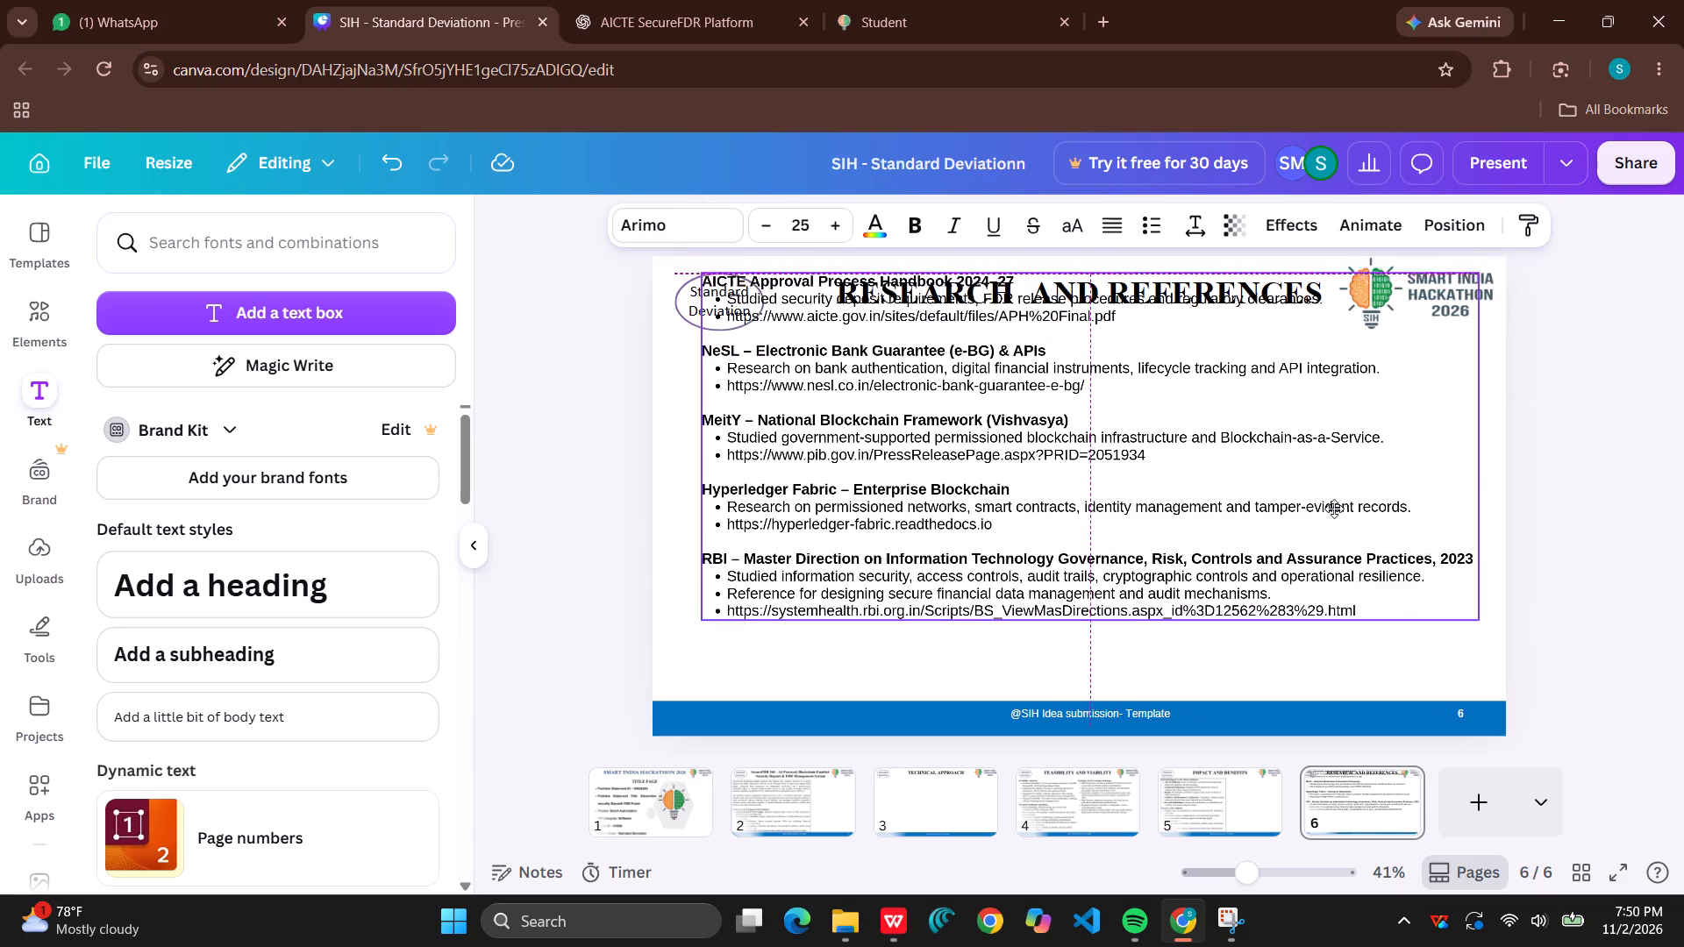
left_click_drag(1334, 509, 1338, 563)
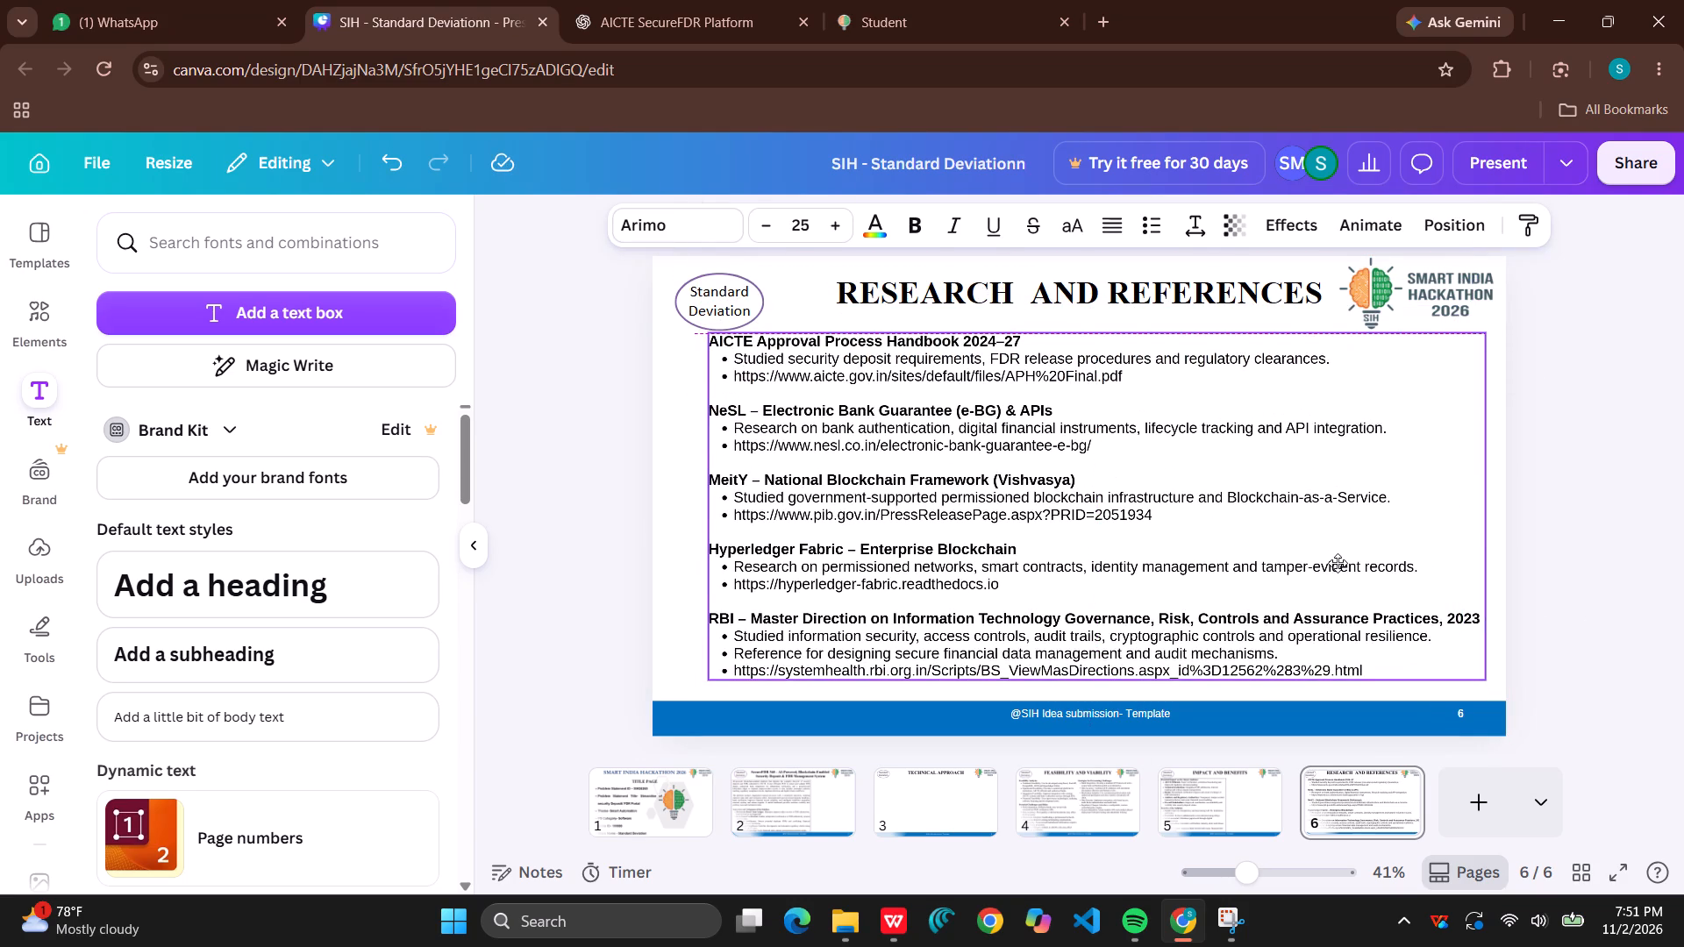
left_click_drag(1338, 563, 1334, 565)
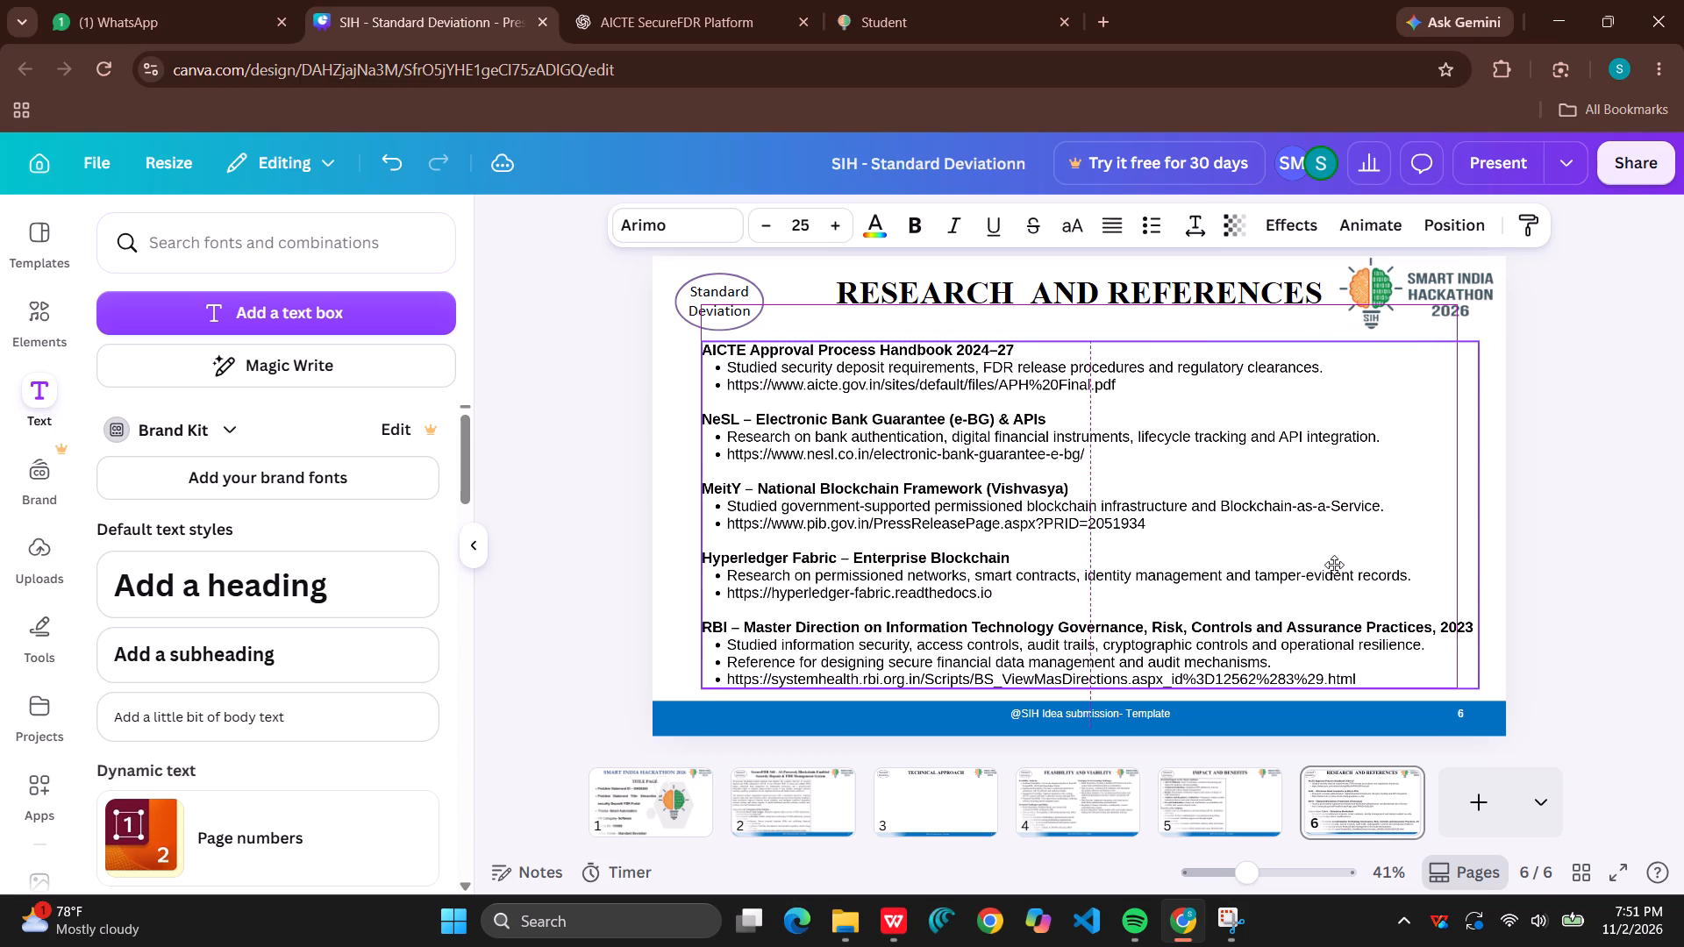
left_click_drag(1334, 565, 1334, 563)
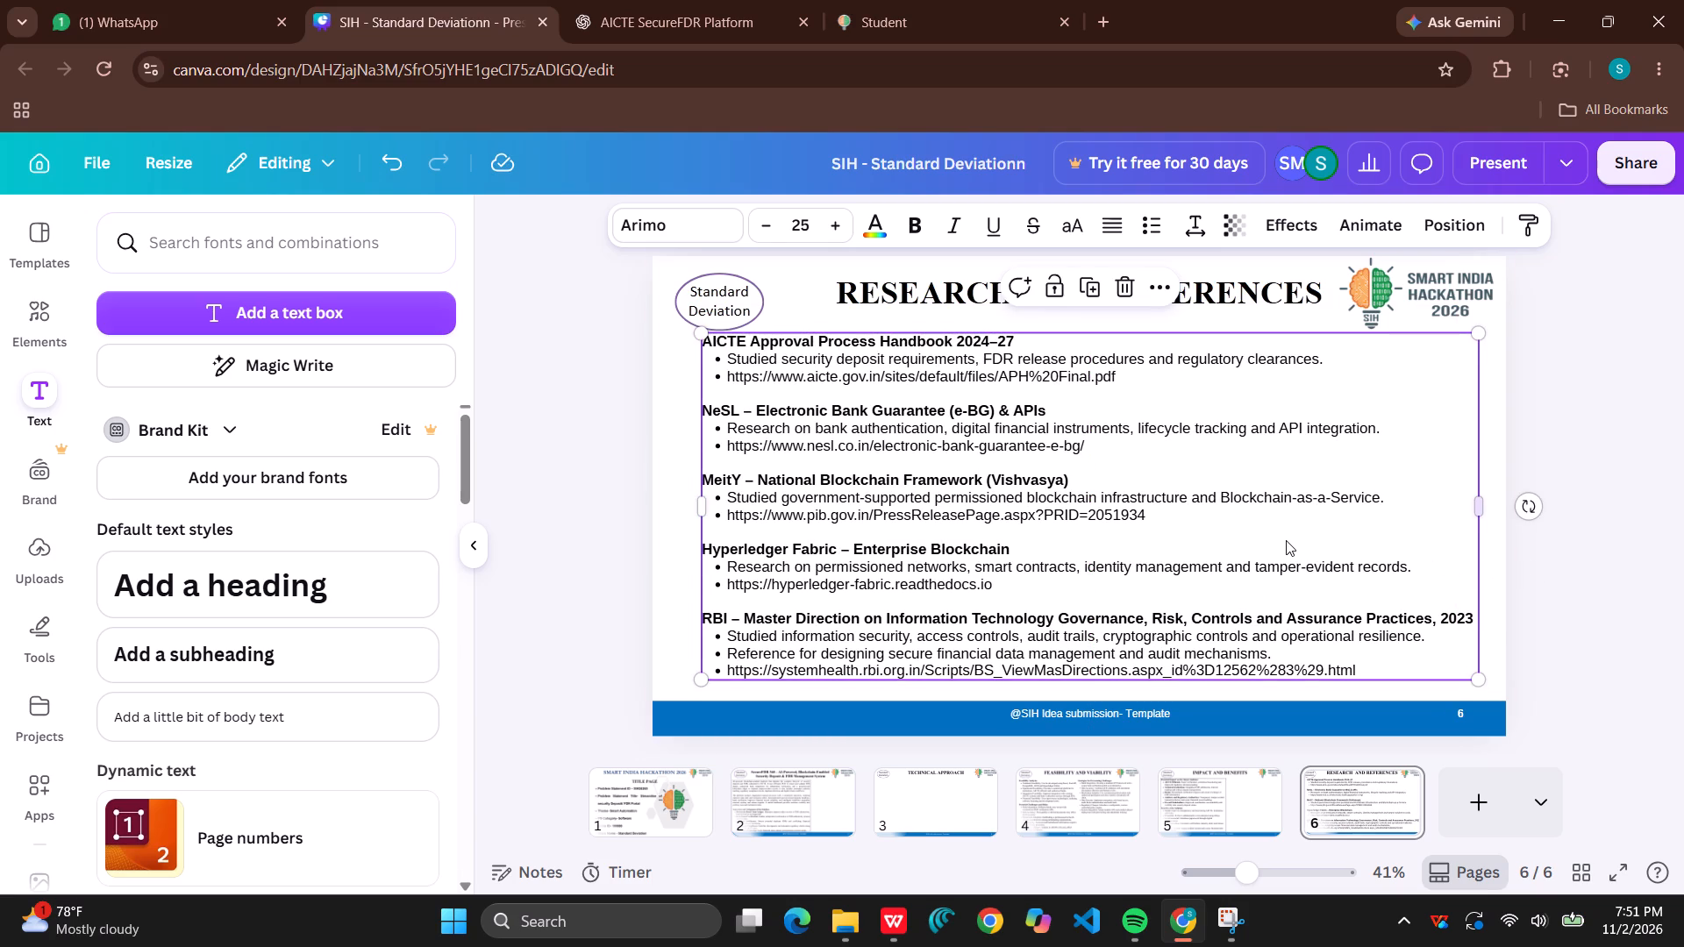
left_click_drag(1286, 540, 1282, 542)
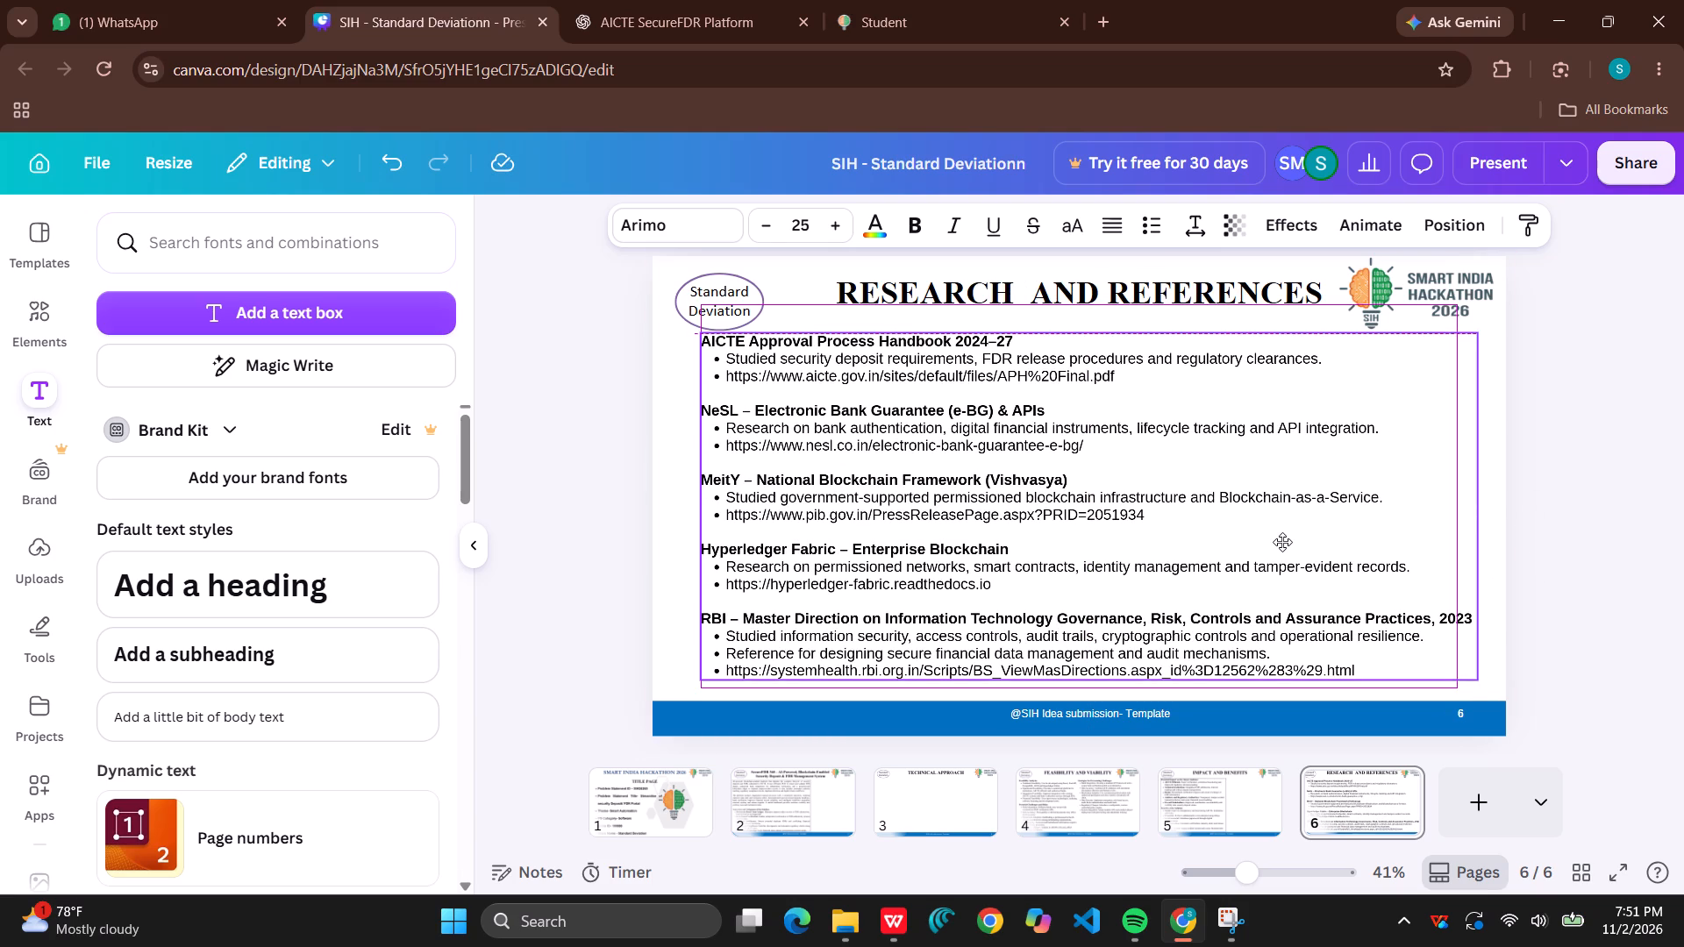
left_click_drag(1282, 542, 1274, 546)
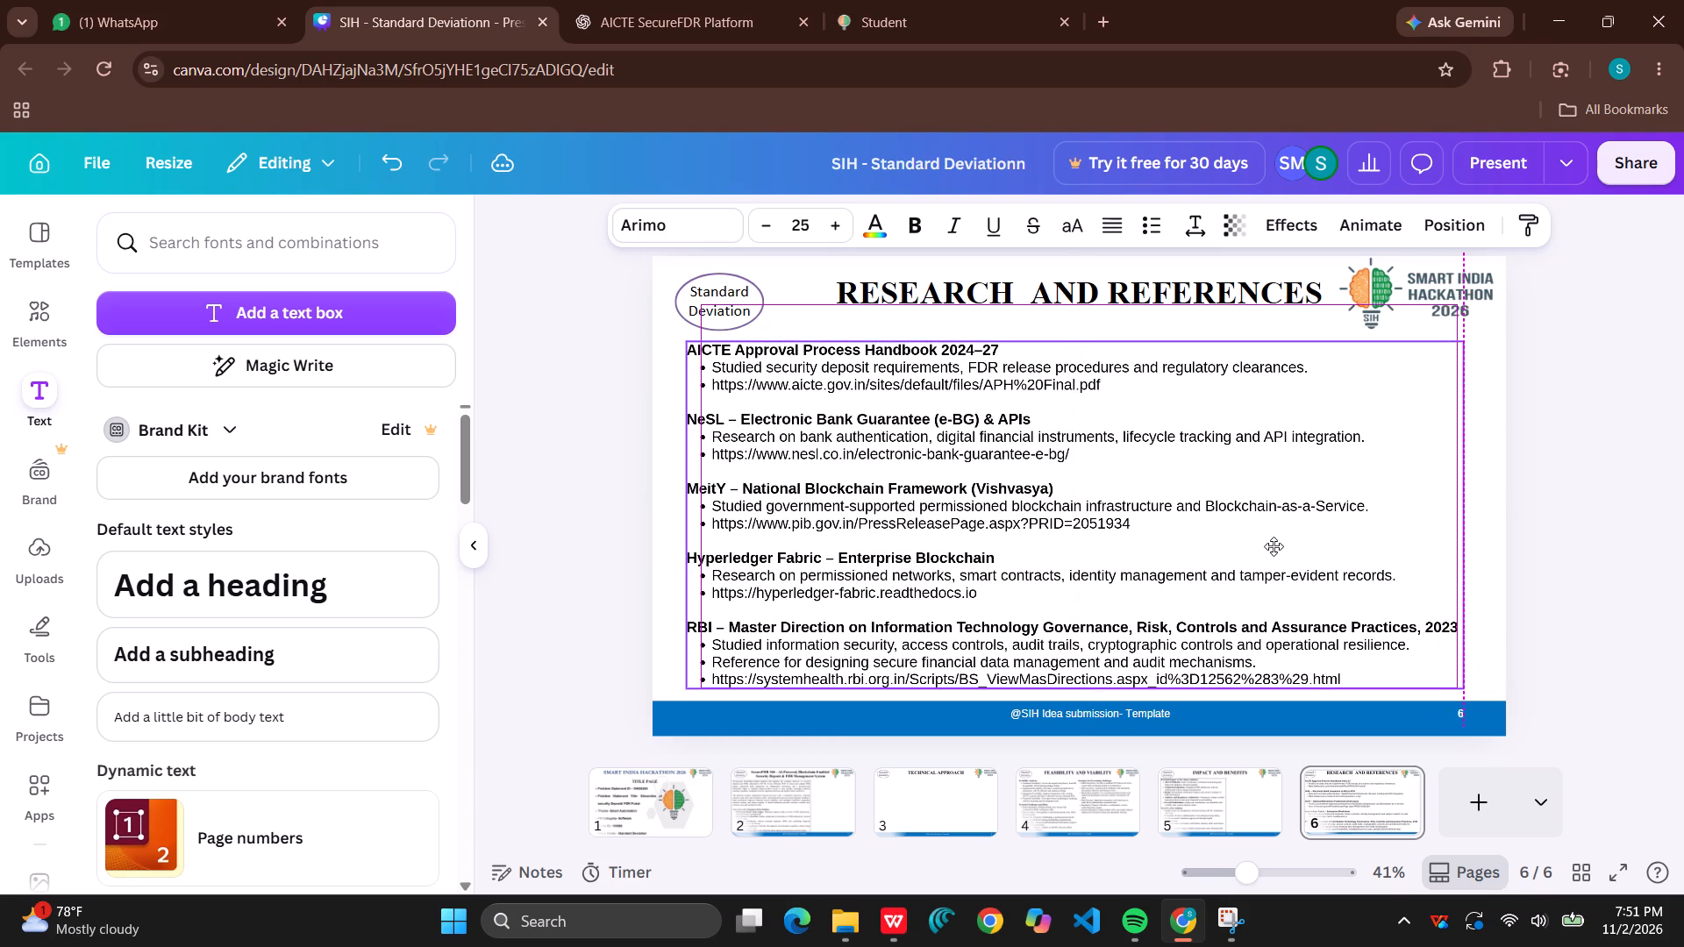
left_click_drag(1274, 546, 1276, 547)
left_click(1639, 468)
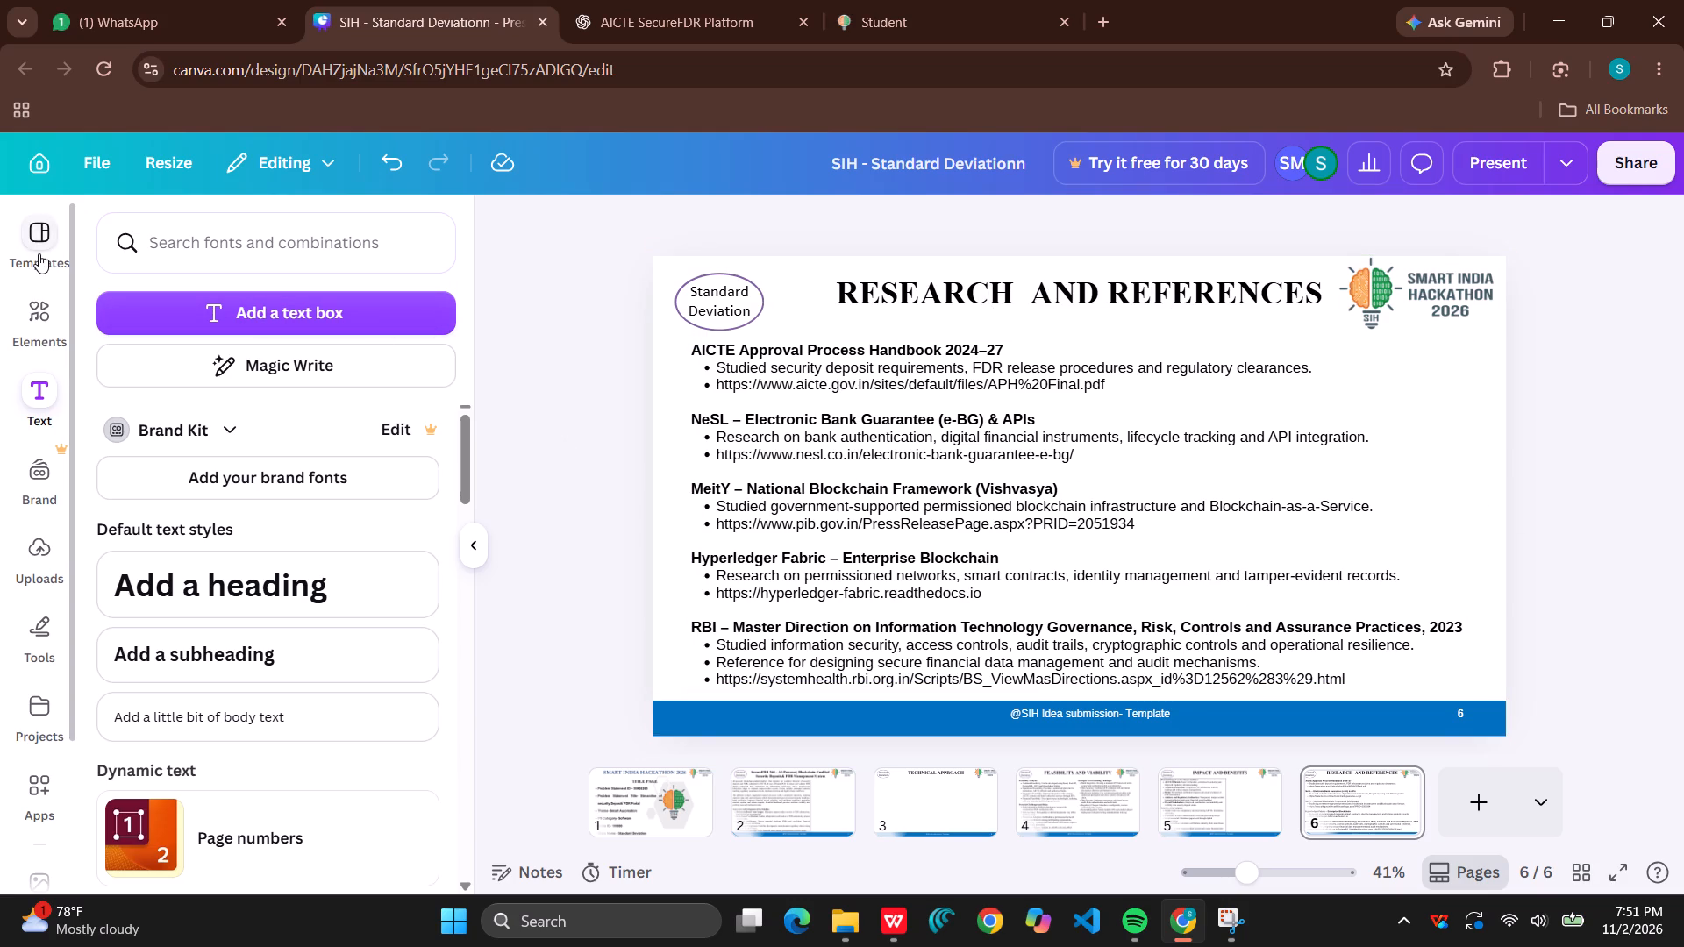
Search the elements for "rec", add a Rectangle shape, and resize it to cover the whole references text block.
left_click(38, 317)
left_click(218, 241)
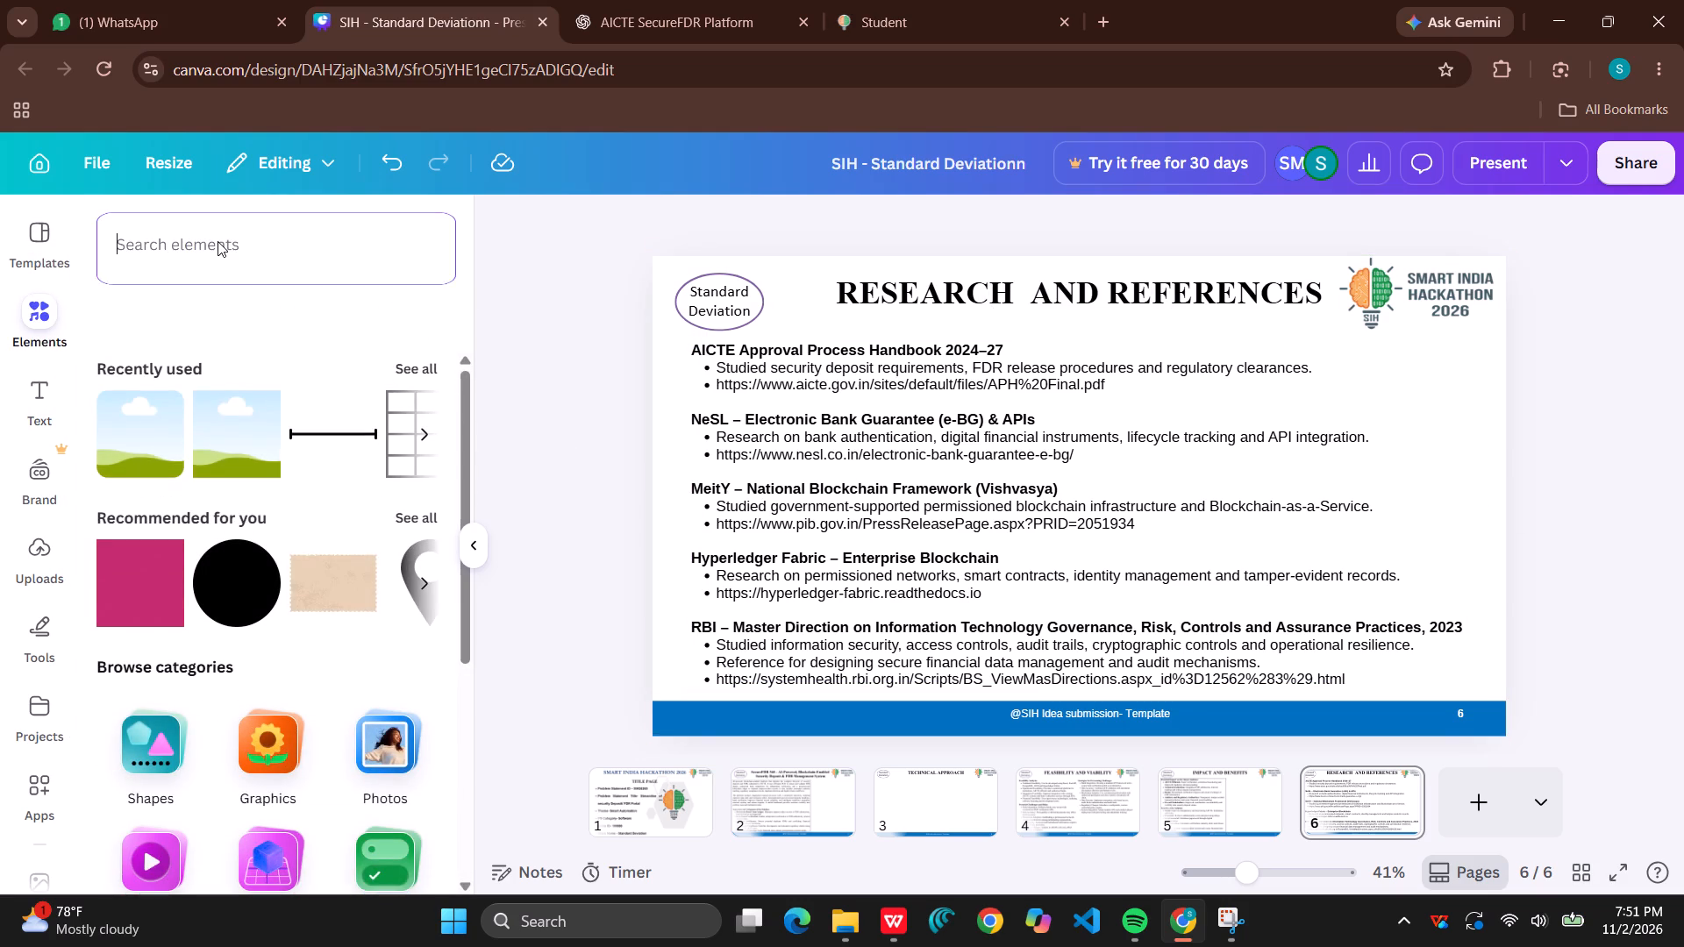
type("rec")
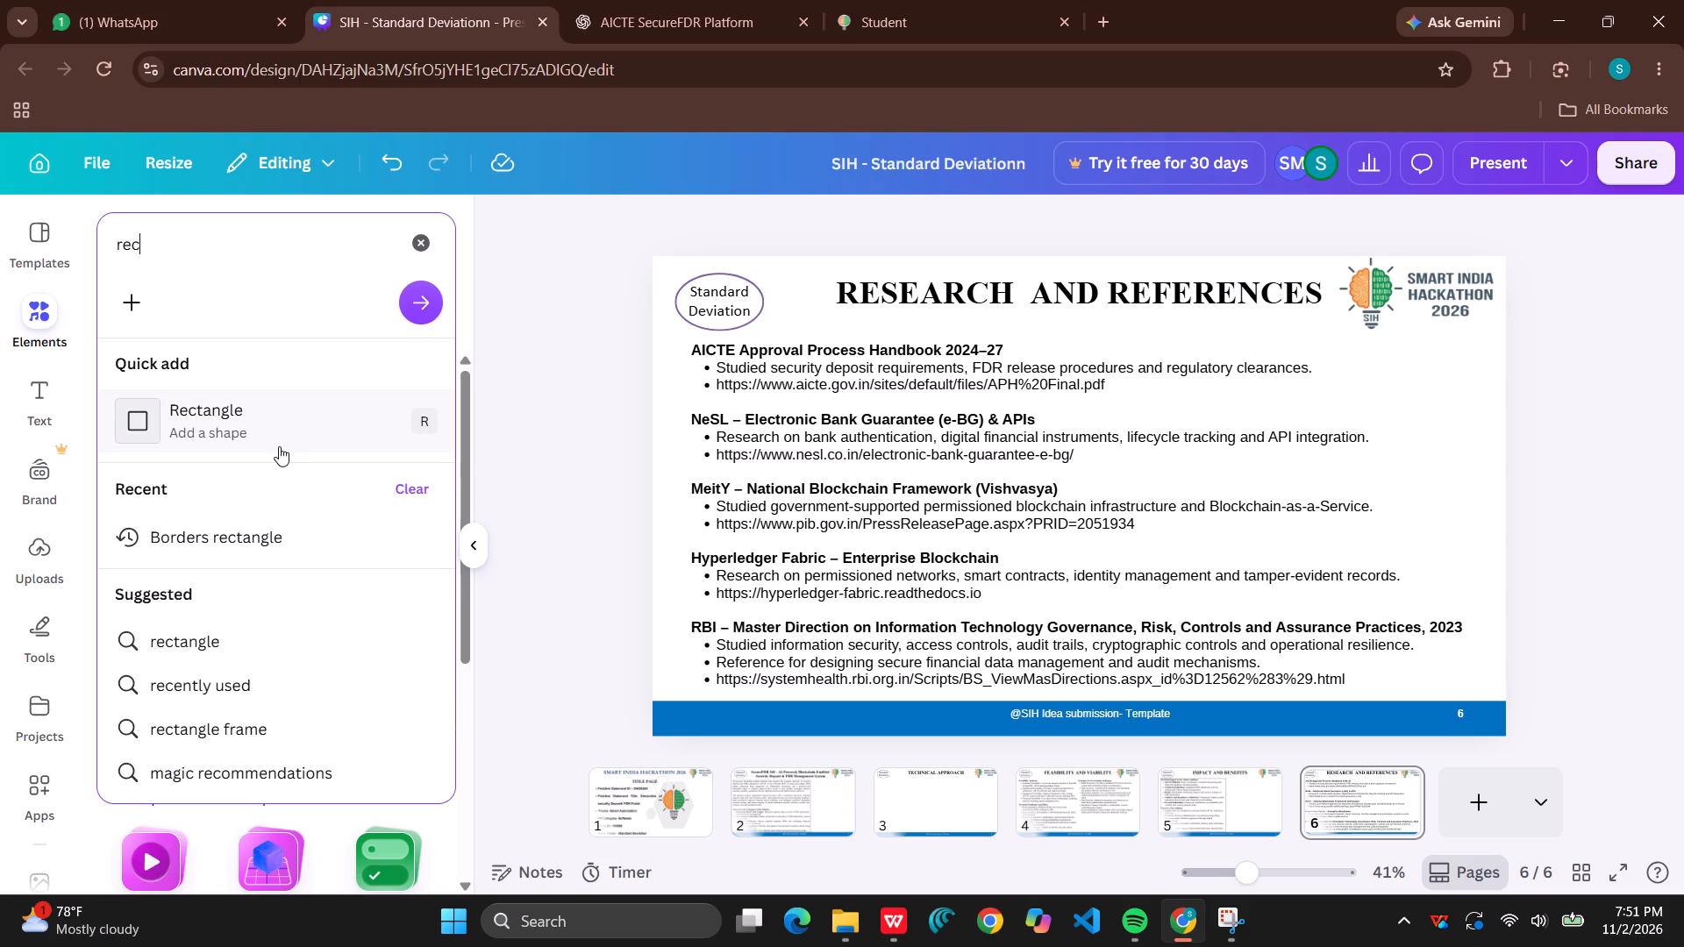
left_click(279, 446)
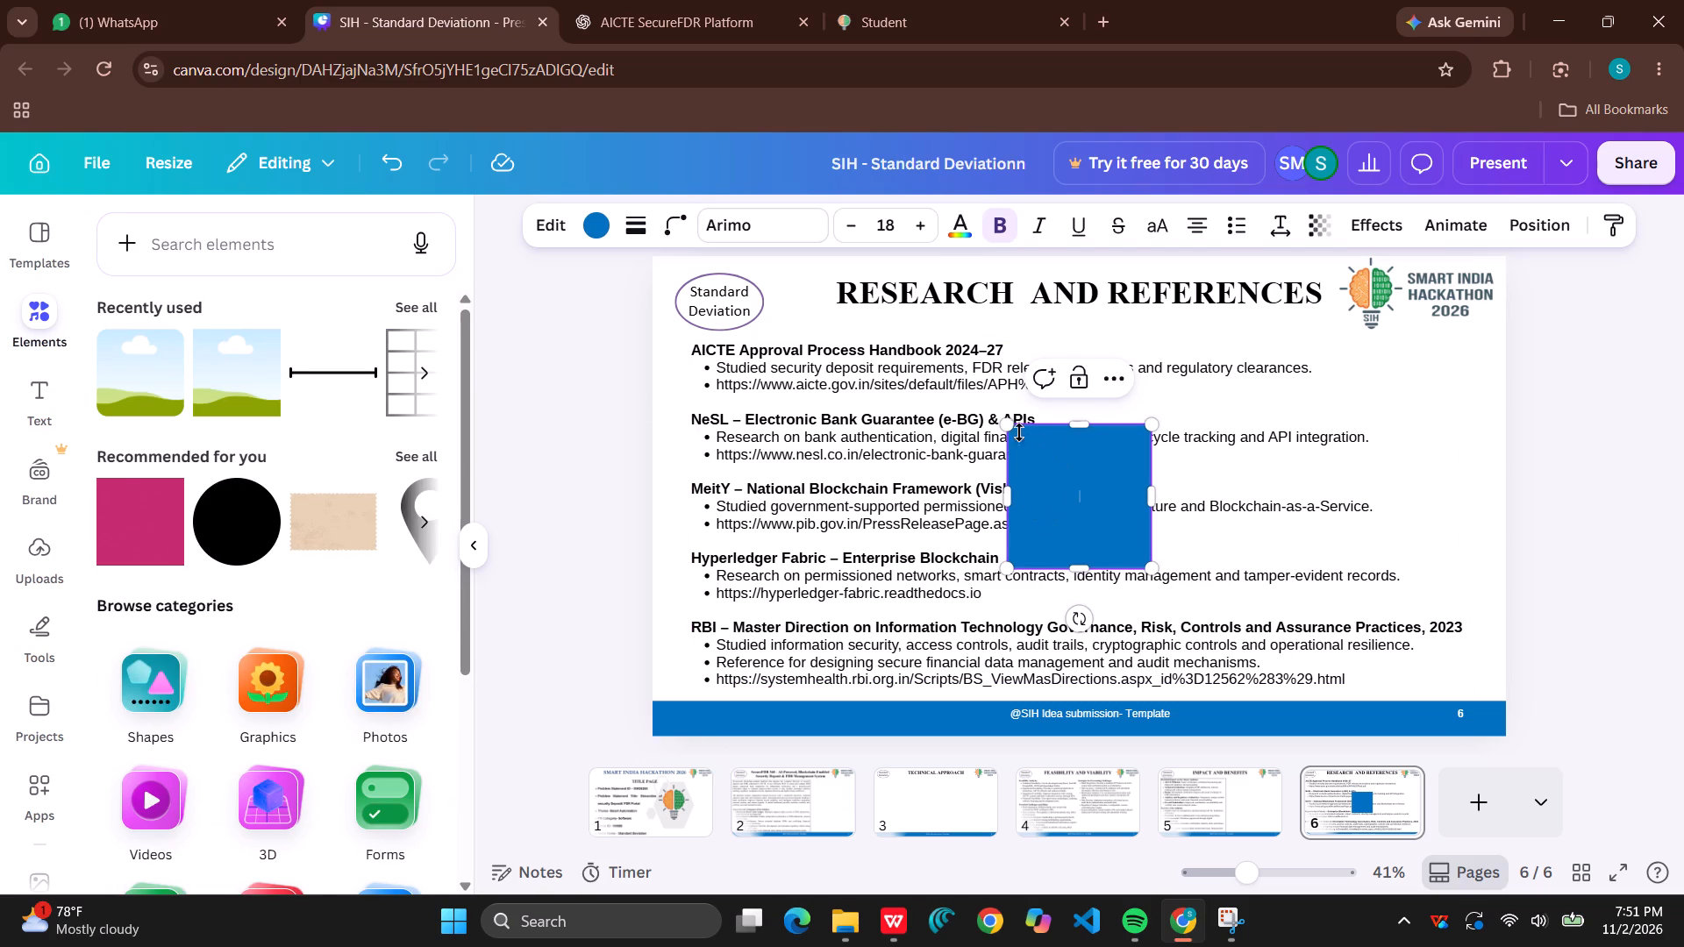
left_click_drag(1005, 424, 685, 349)
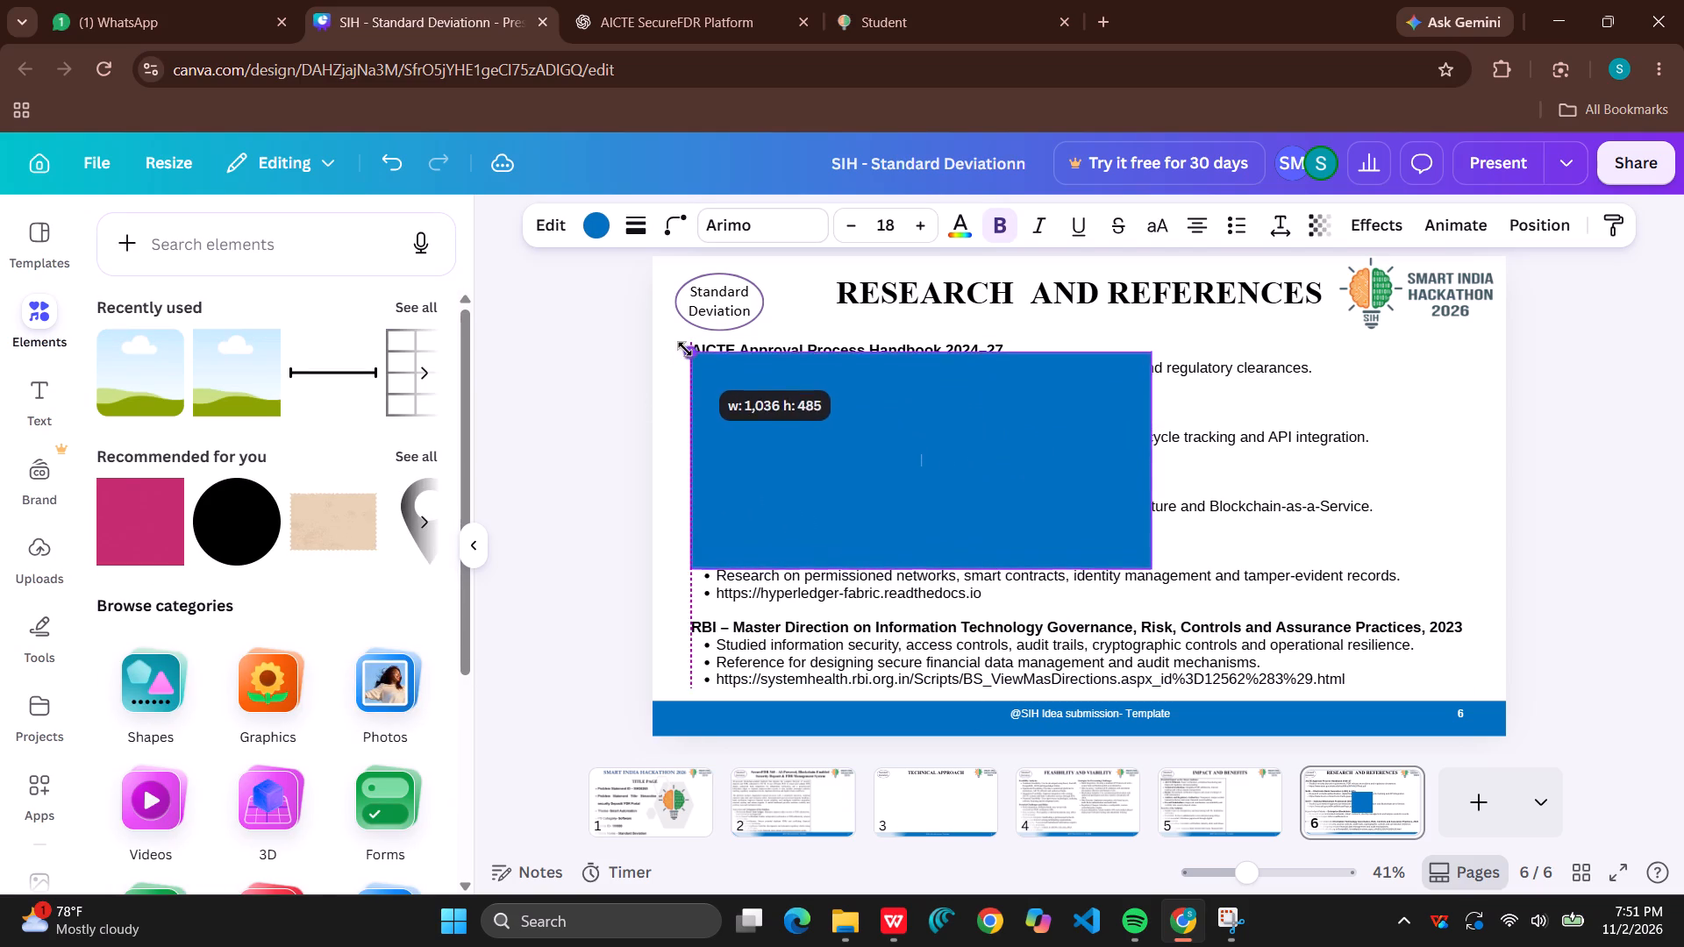
left_click_drag(685, 349, 685, 342)
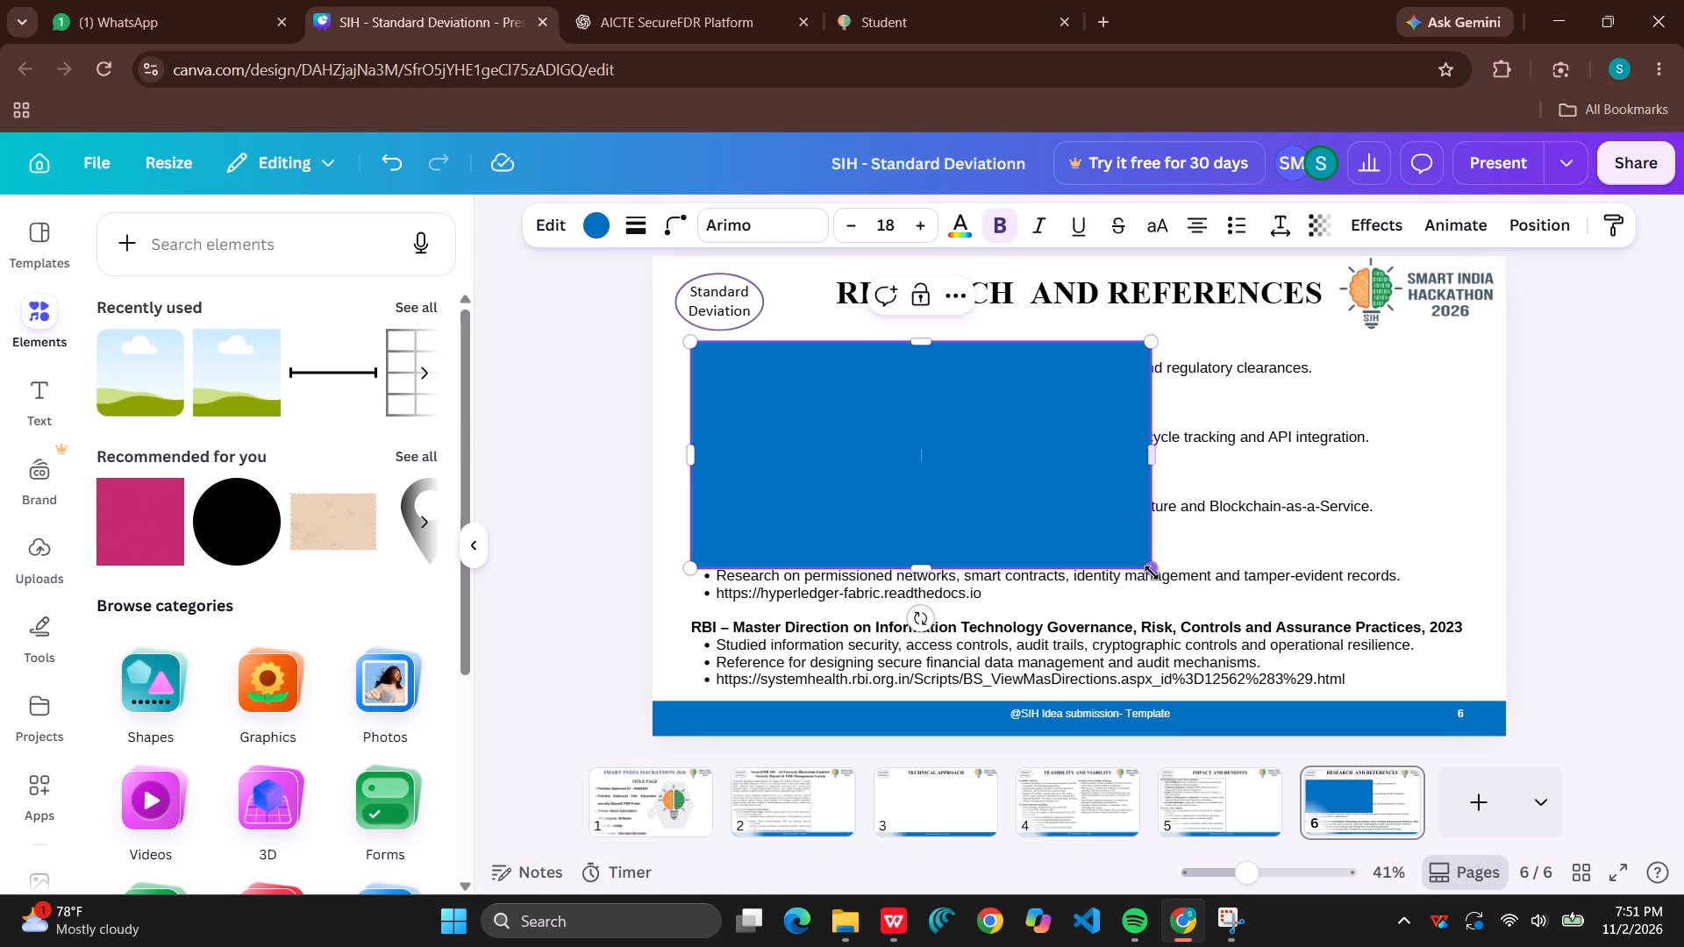
left_click_drag(1152, 573, 1437, 689)
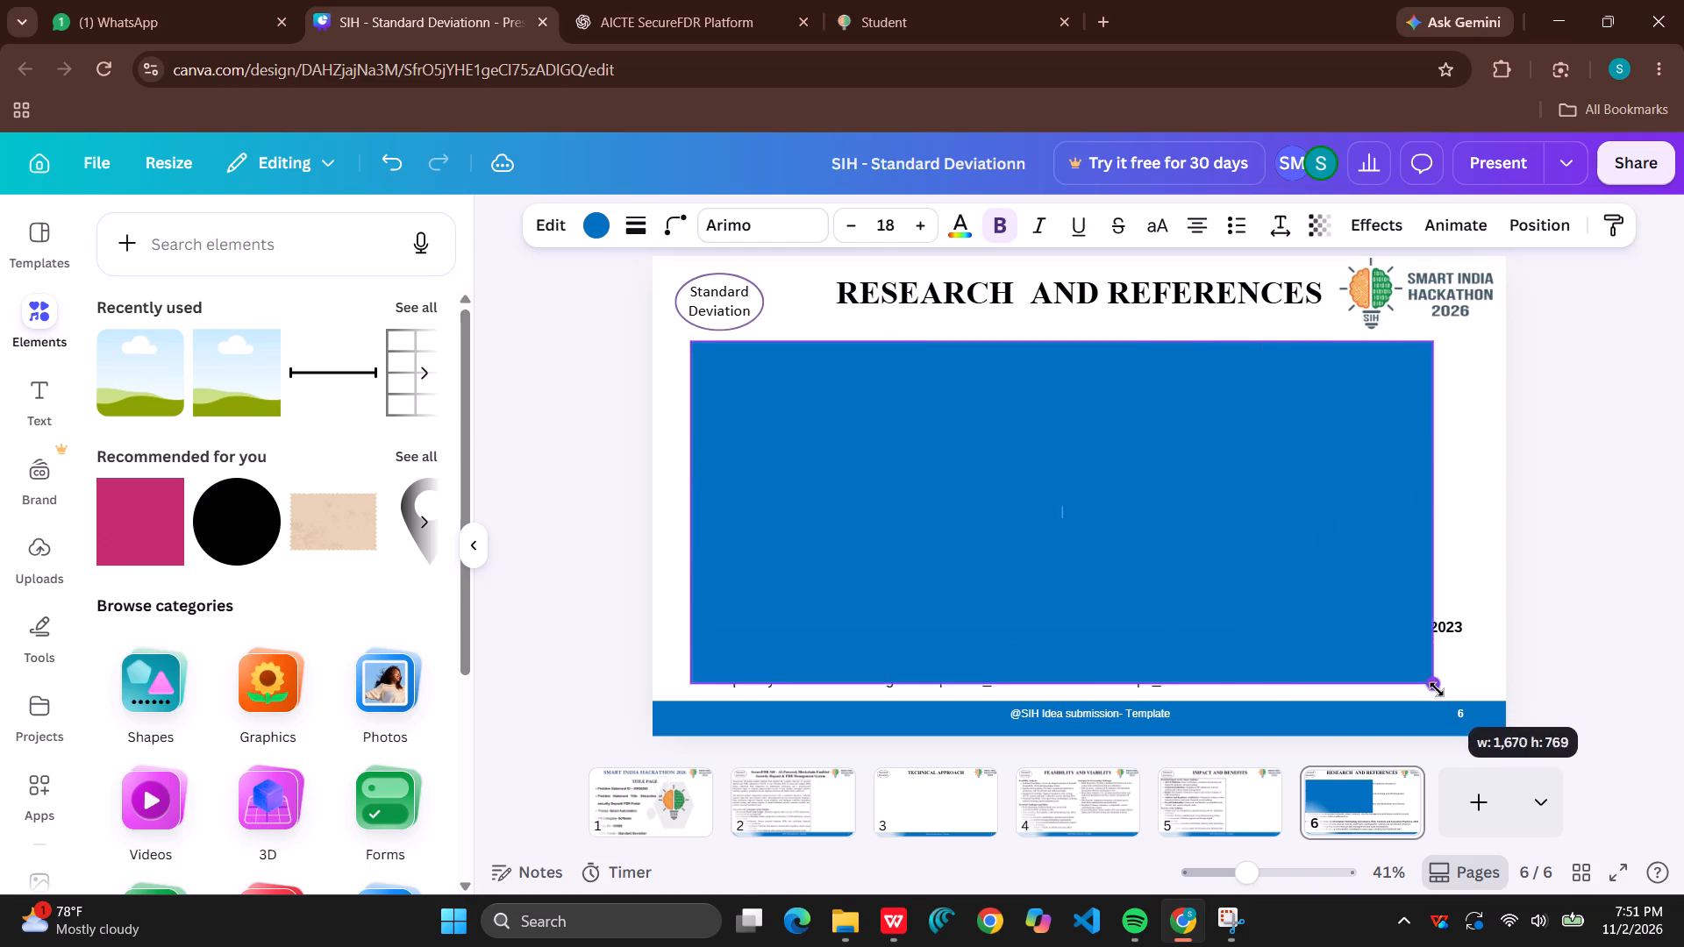
left_click_drag(1437, 689, 1473, 694)
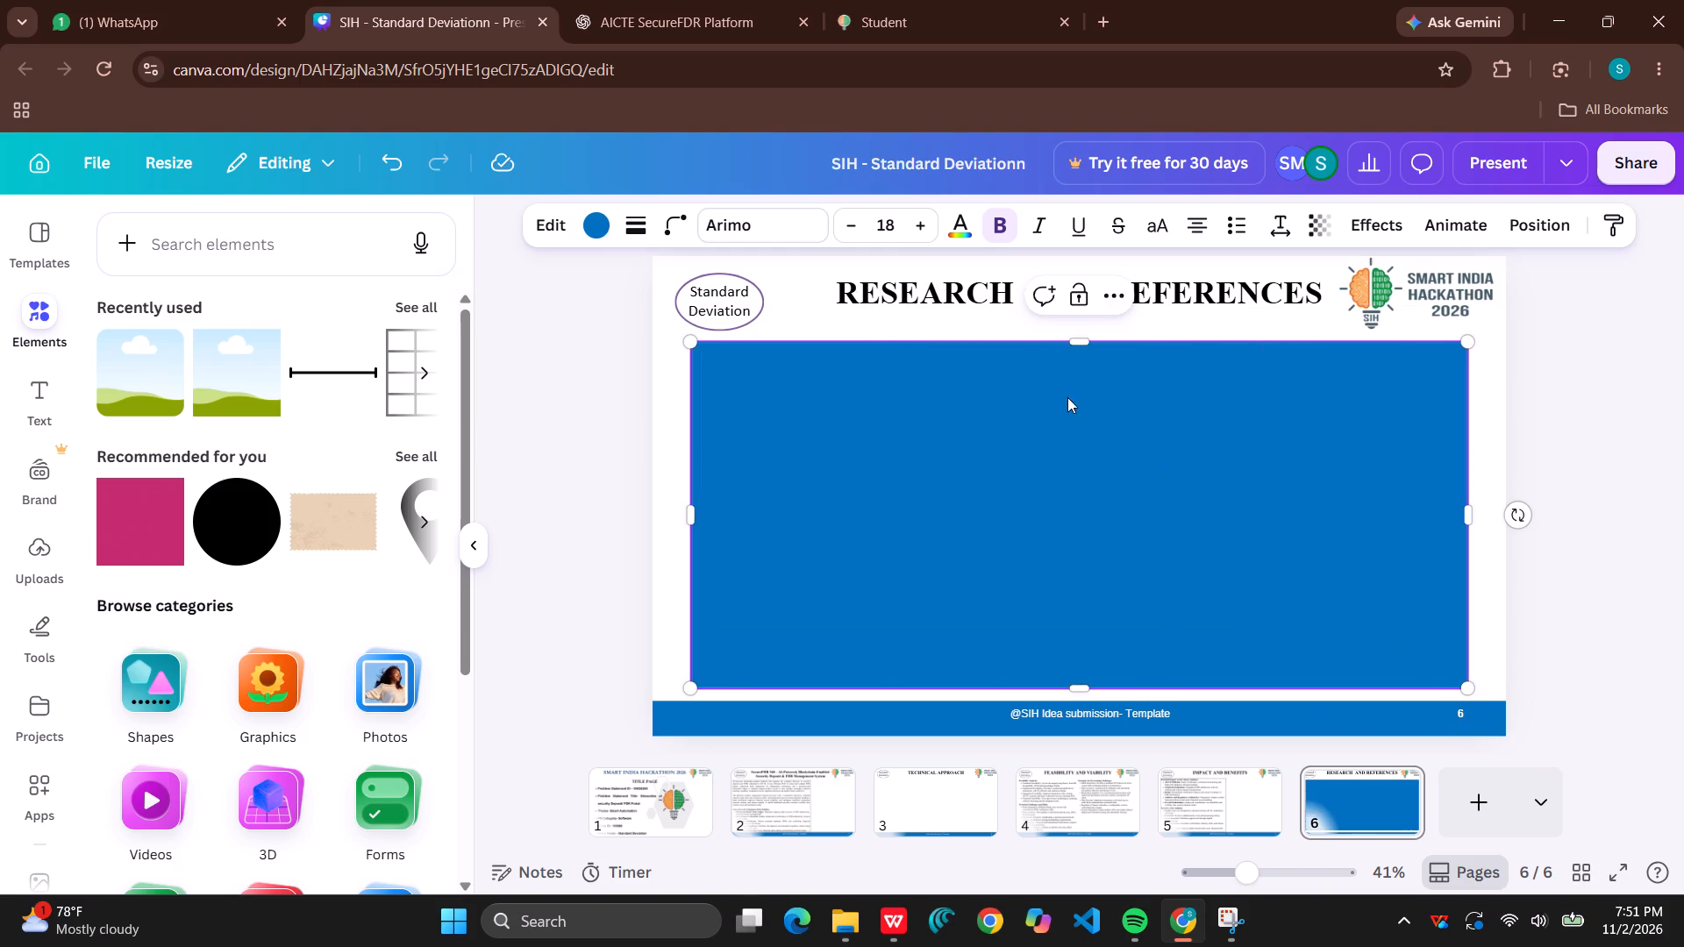
Turn the rectangle into a border by removing its fill and applying a solid stroke with weight 2.
left_click(600, 235)
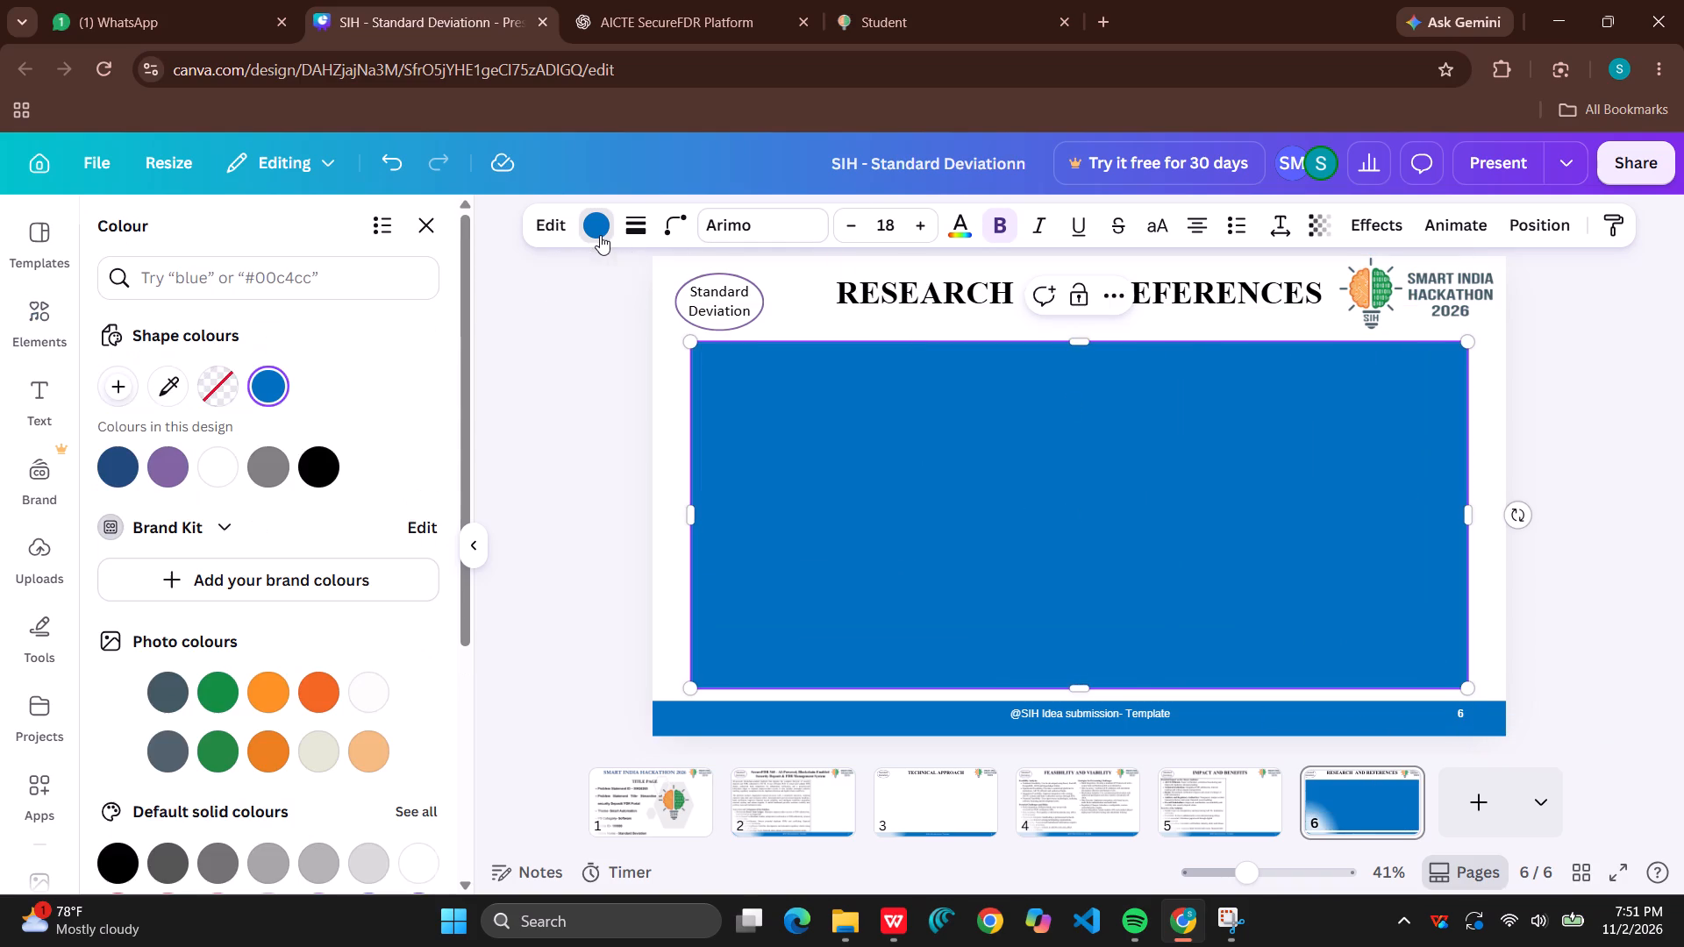
left_click(216, 387)
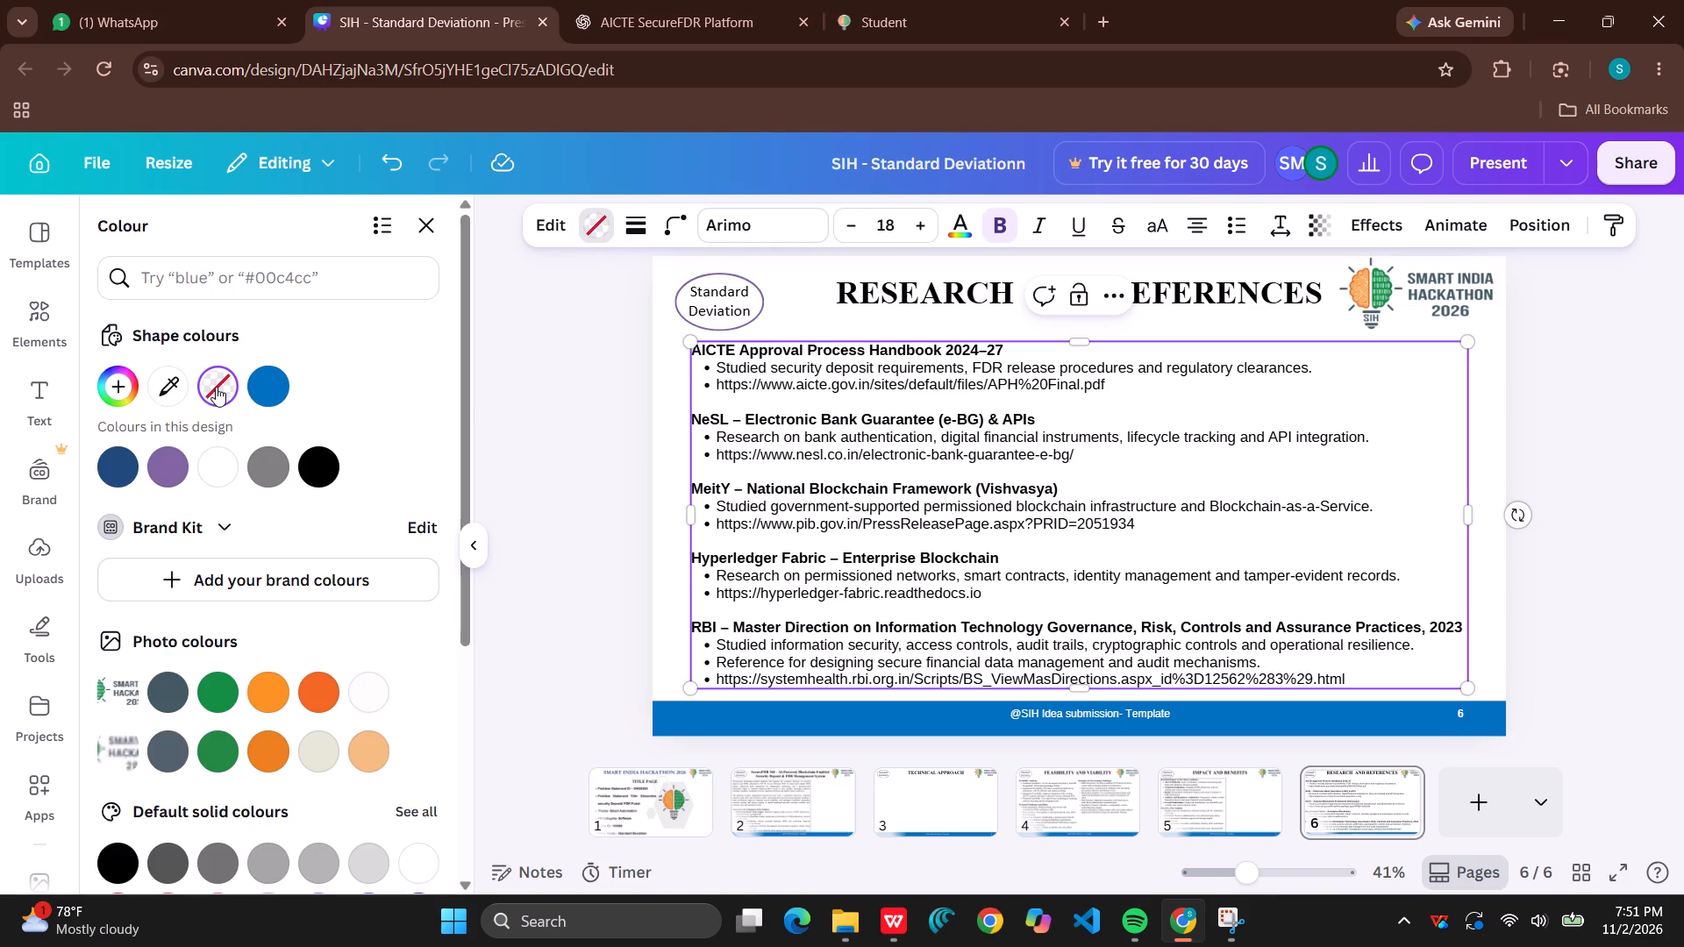
left_click(628, 220)
left_click(558, 292)
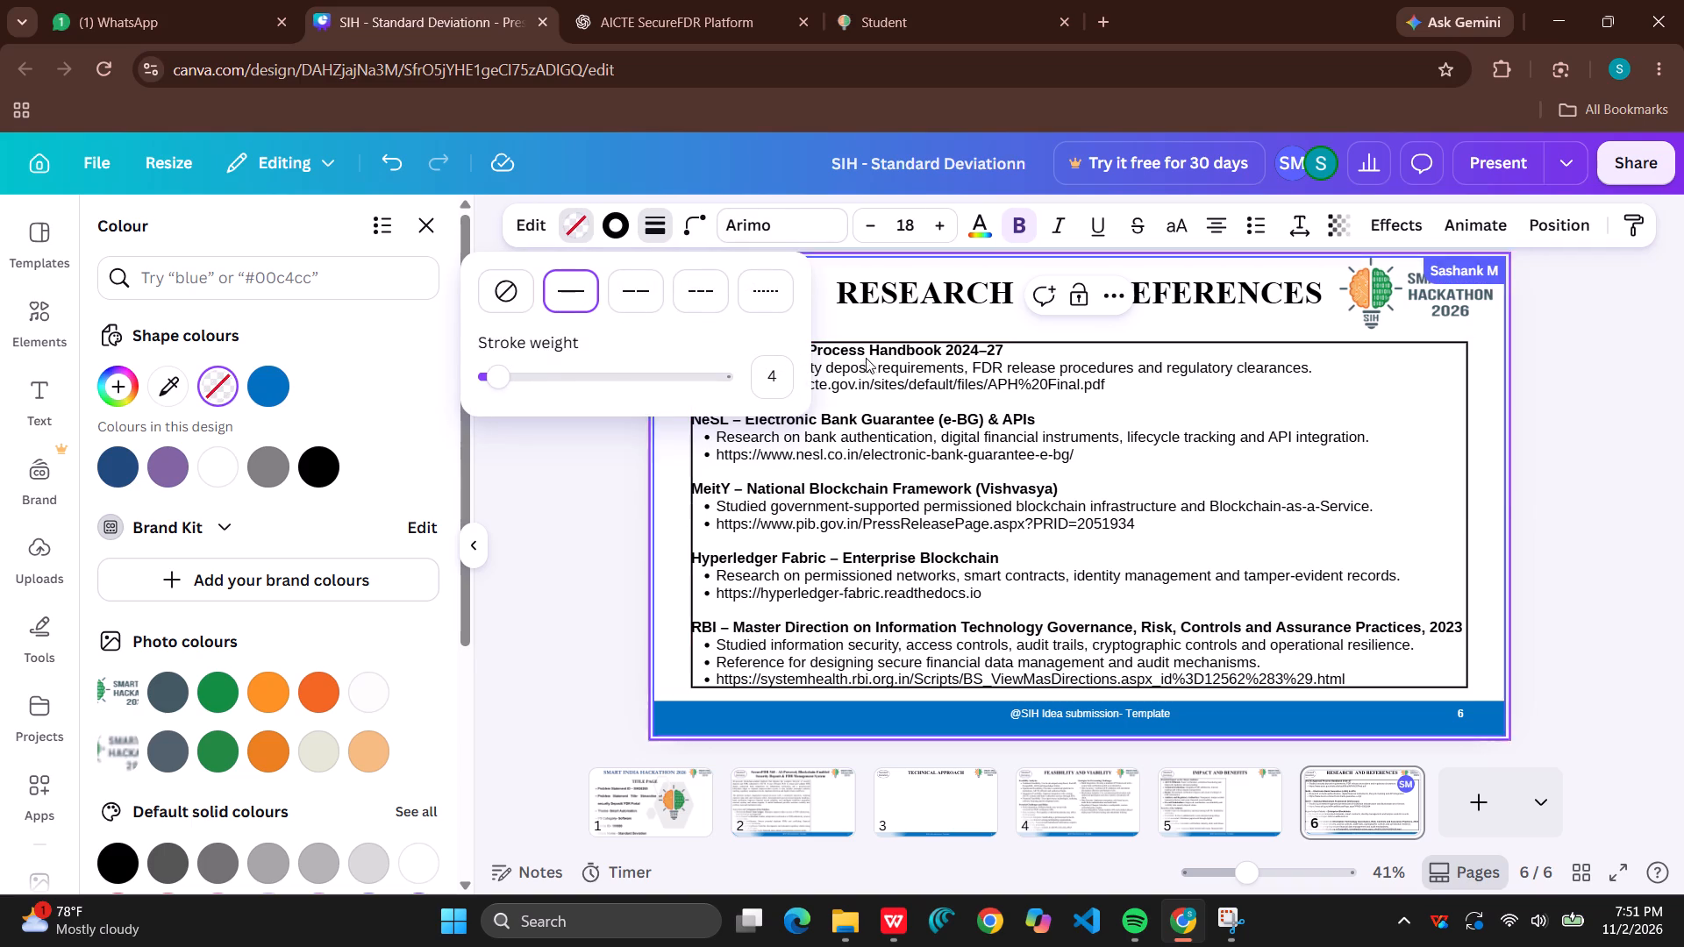
left_click(783, 373)
key("2")
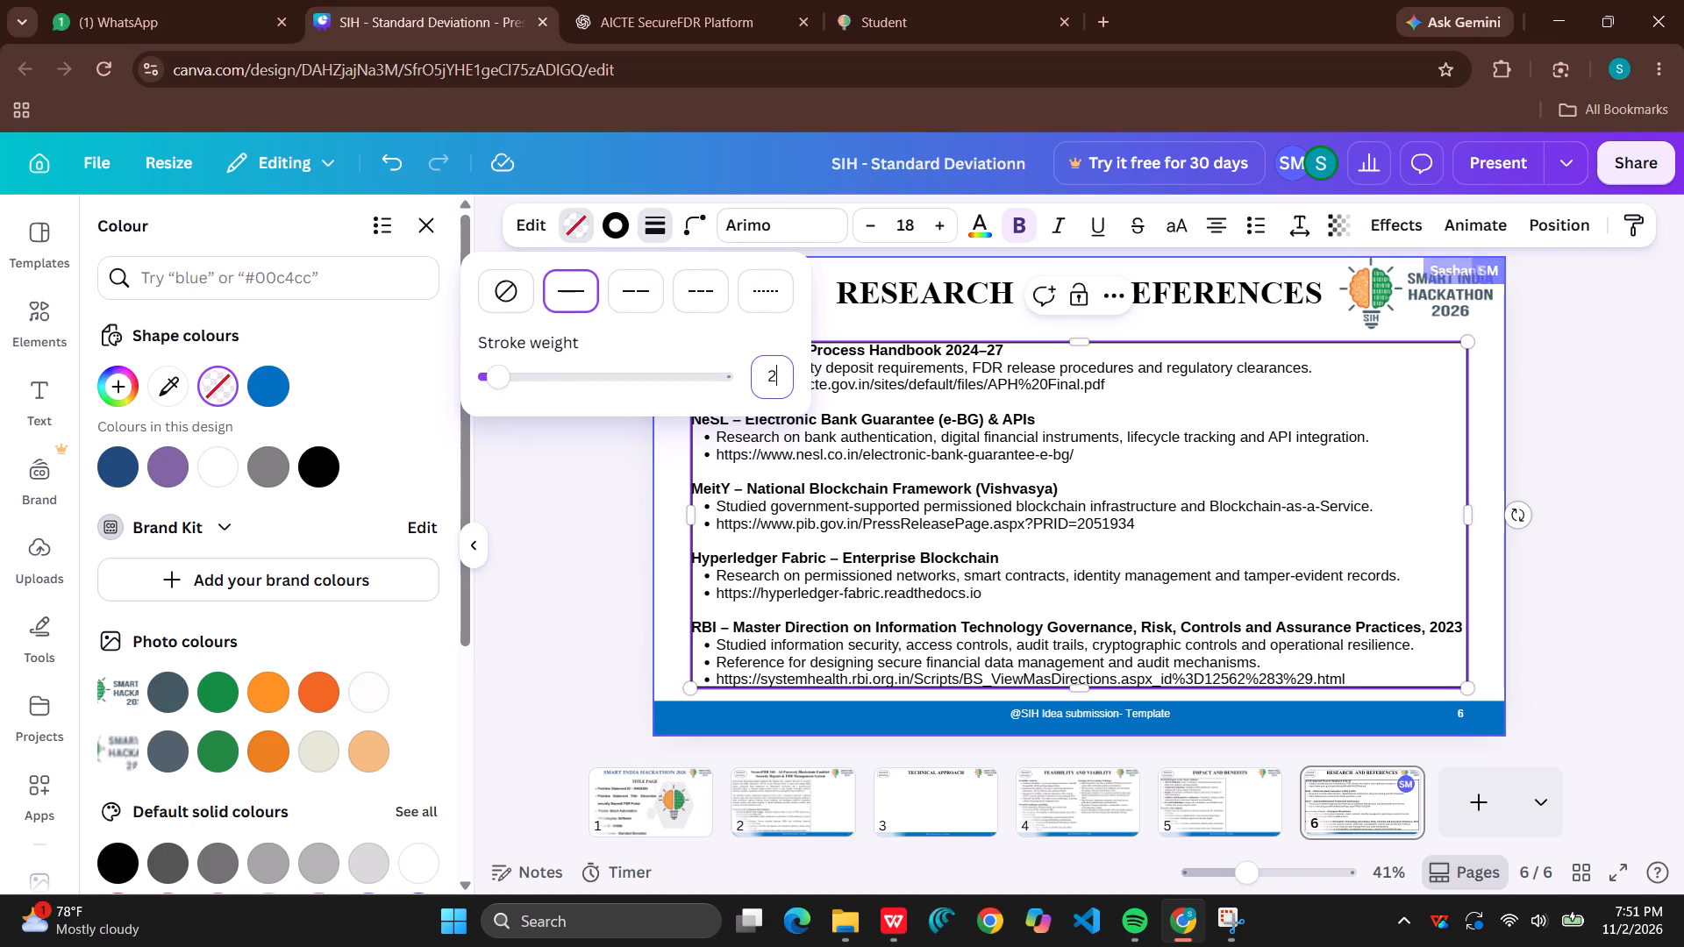
key("Return")
left_click(1605, 493)
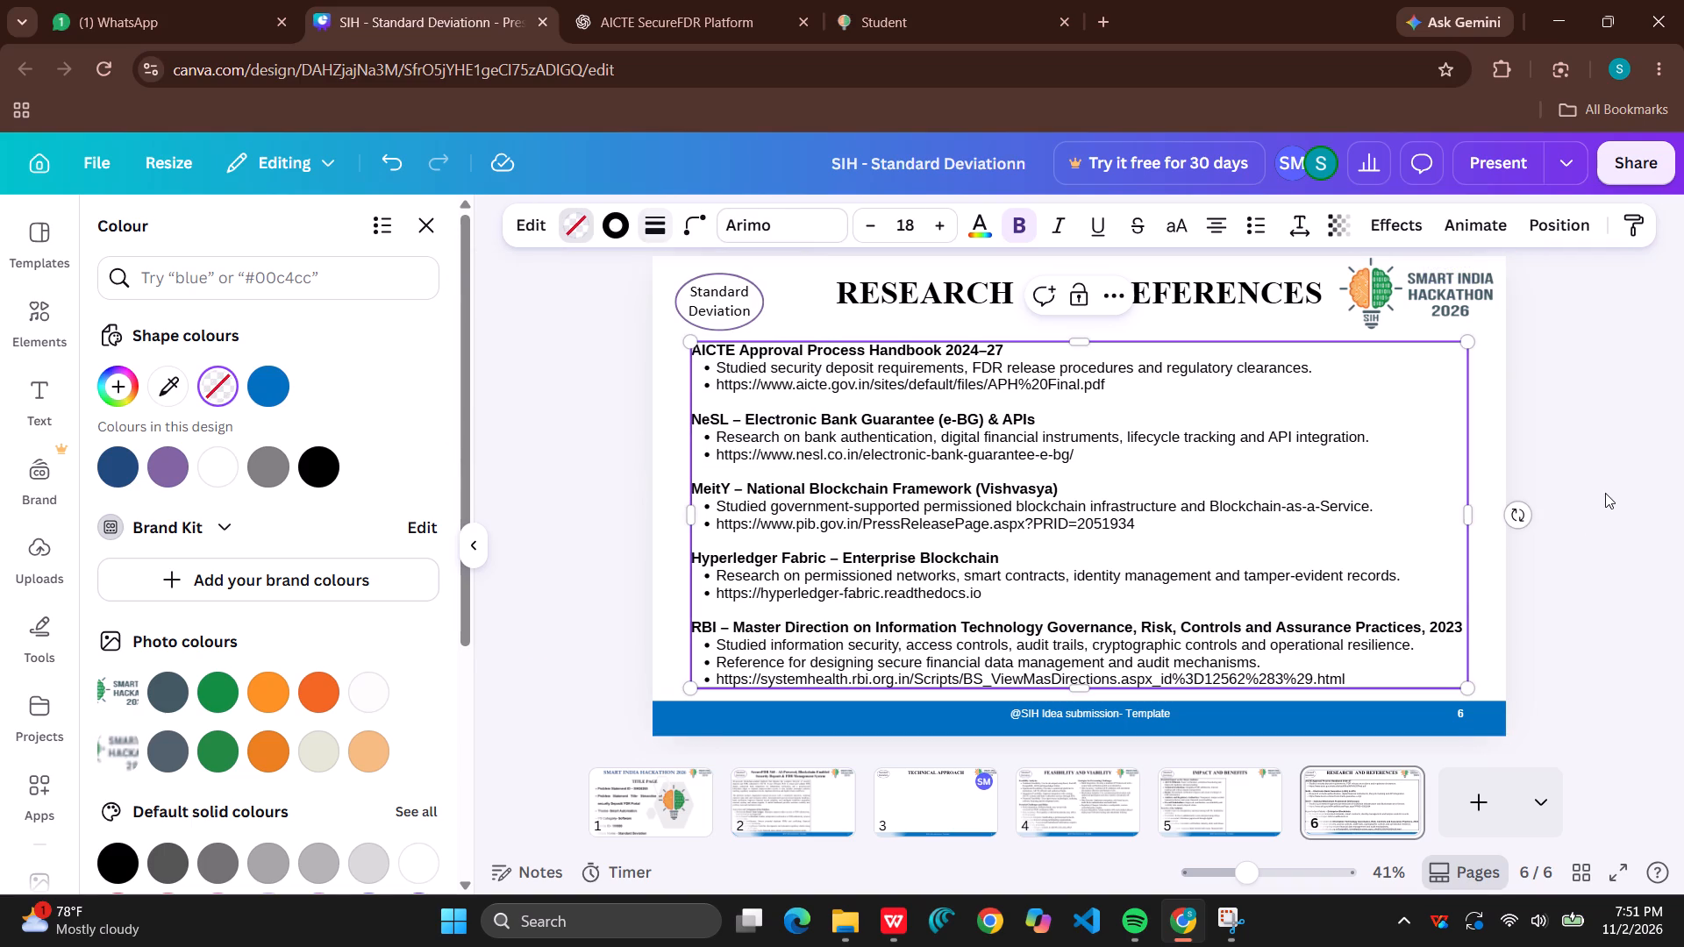
left_click(1605, 493)
left_click(1605, 493)
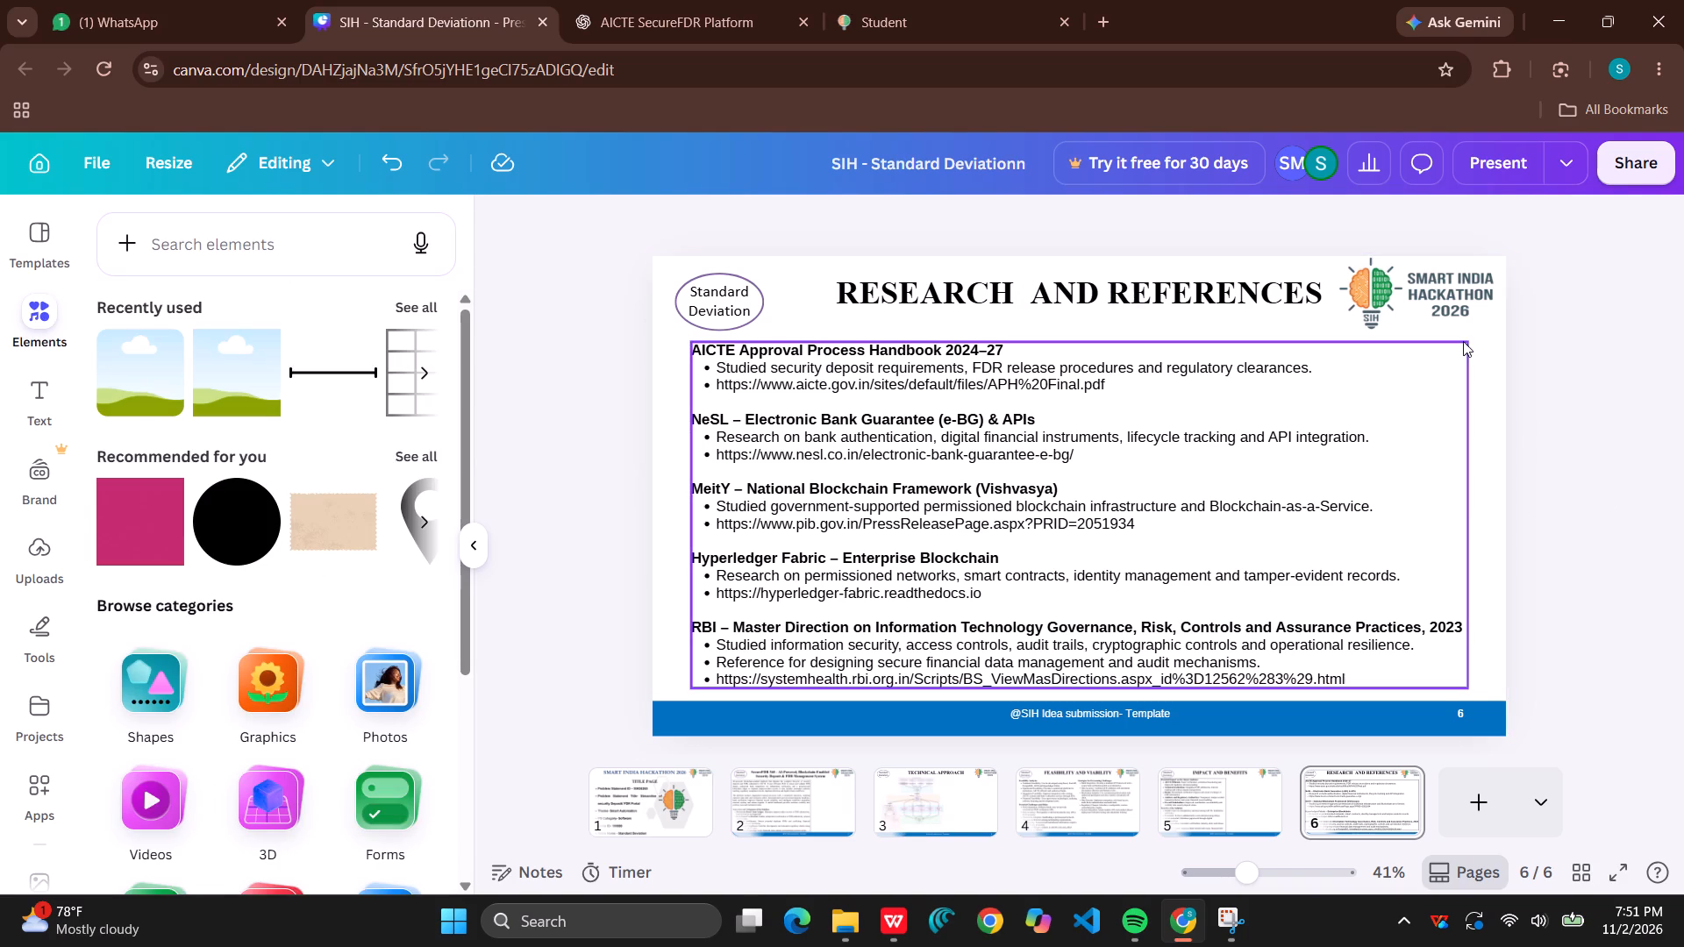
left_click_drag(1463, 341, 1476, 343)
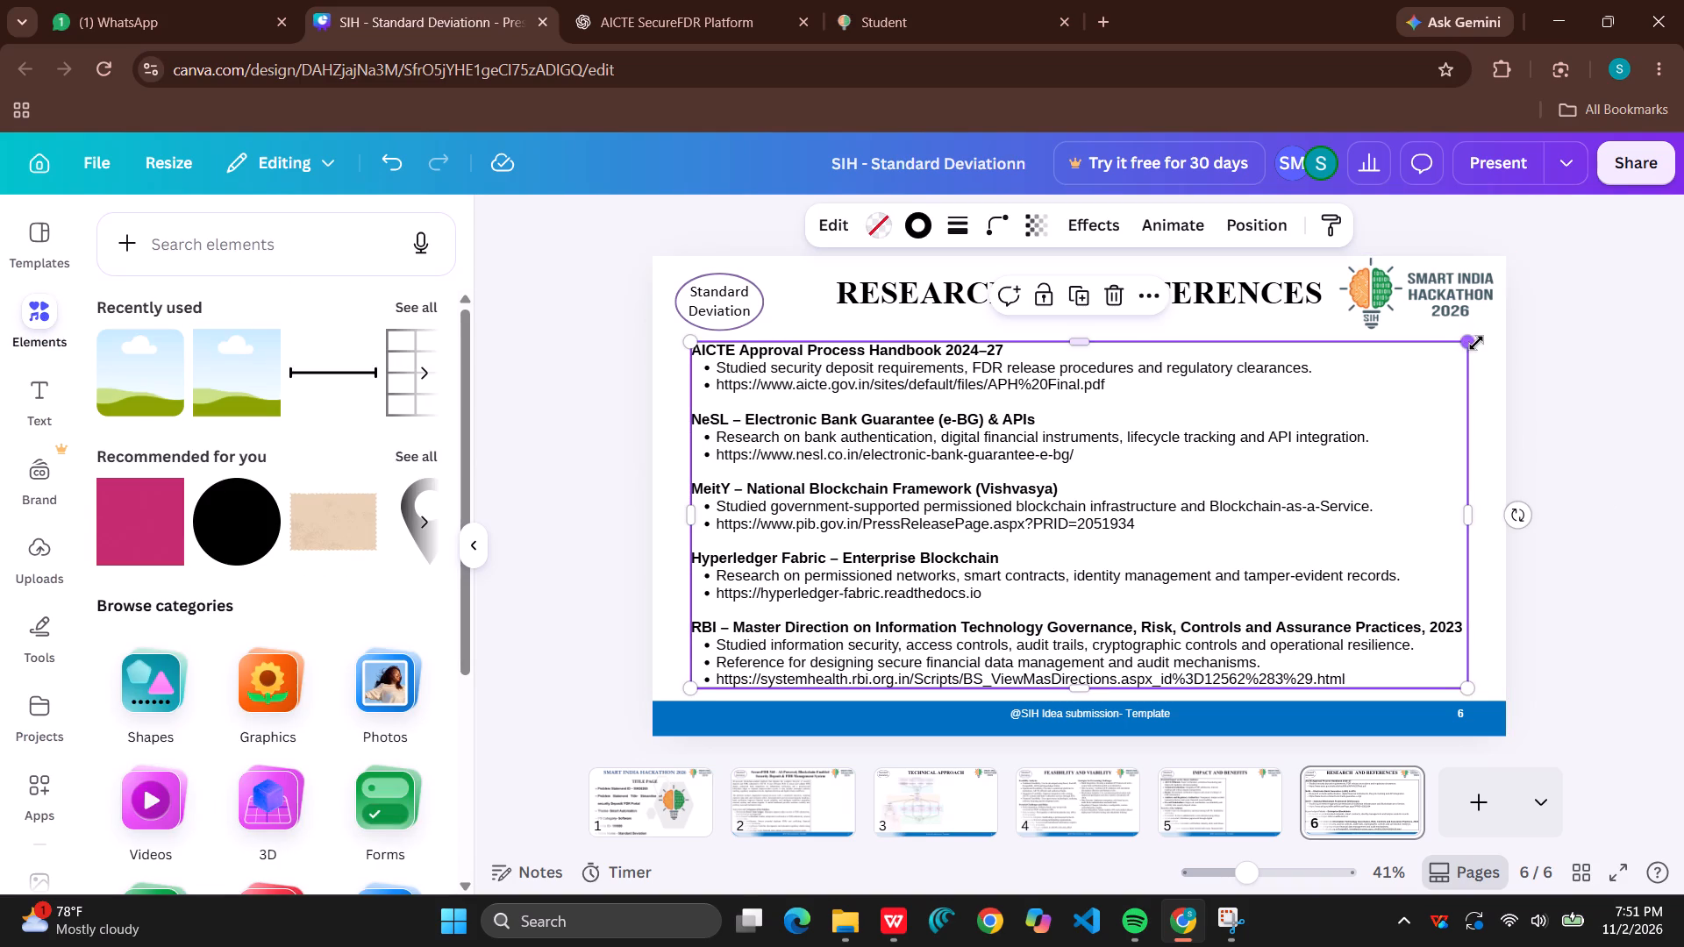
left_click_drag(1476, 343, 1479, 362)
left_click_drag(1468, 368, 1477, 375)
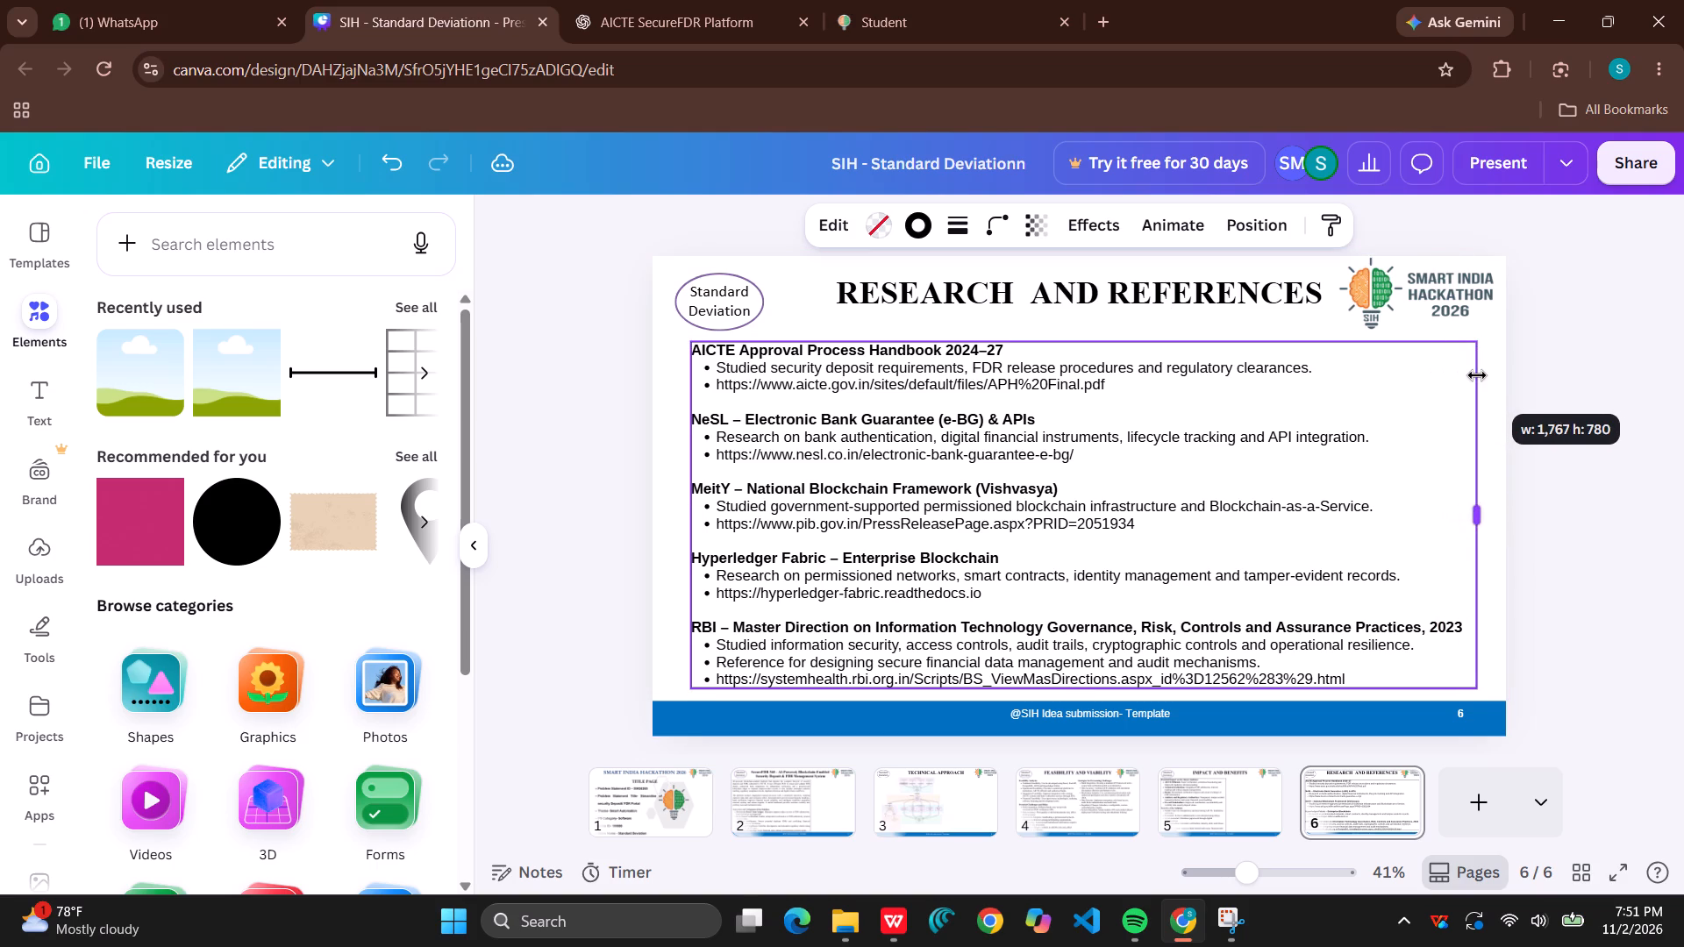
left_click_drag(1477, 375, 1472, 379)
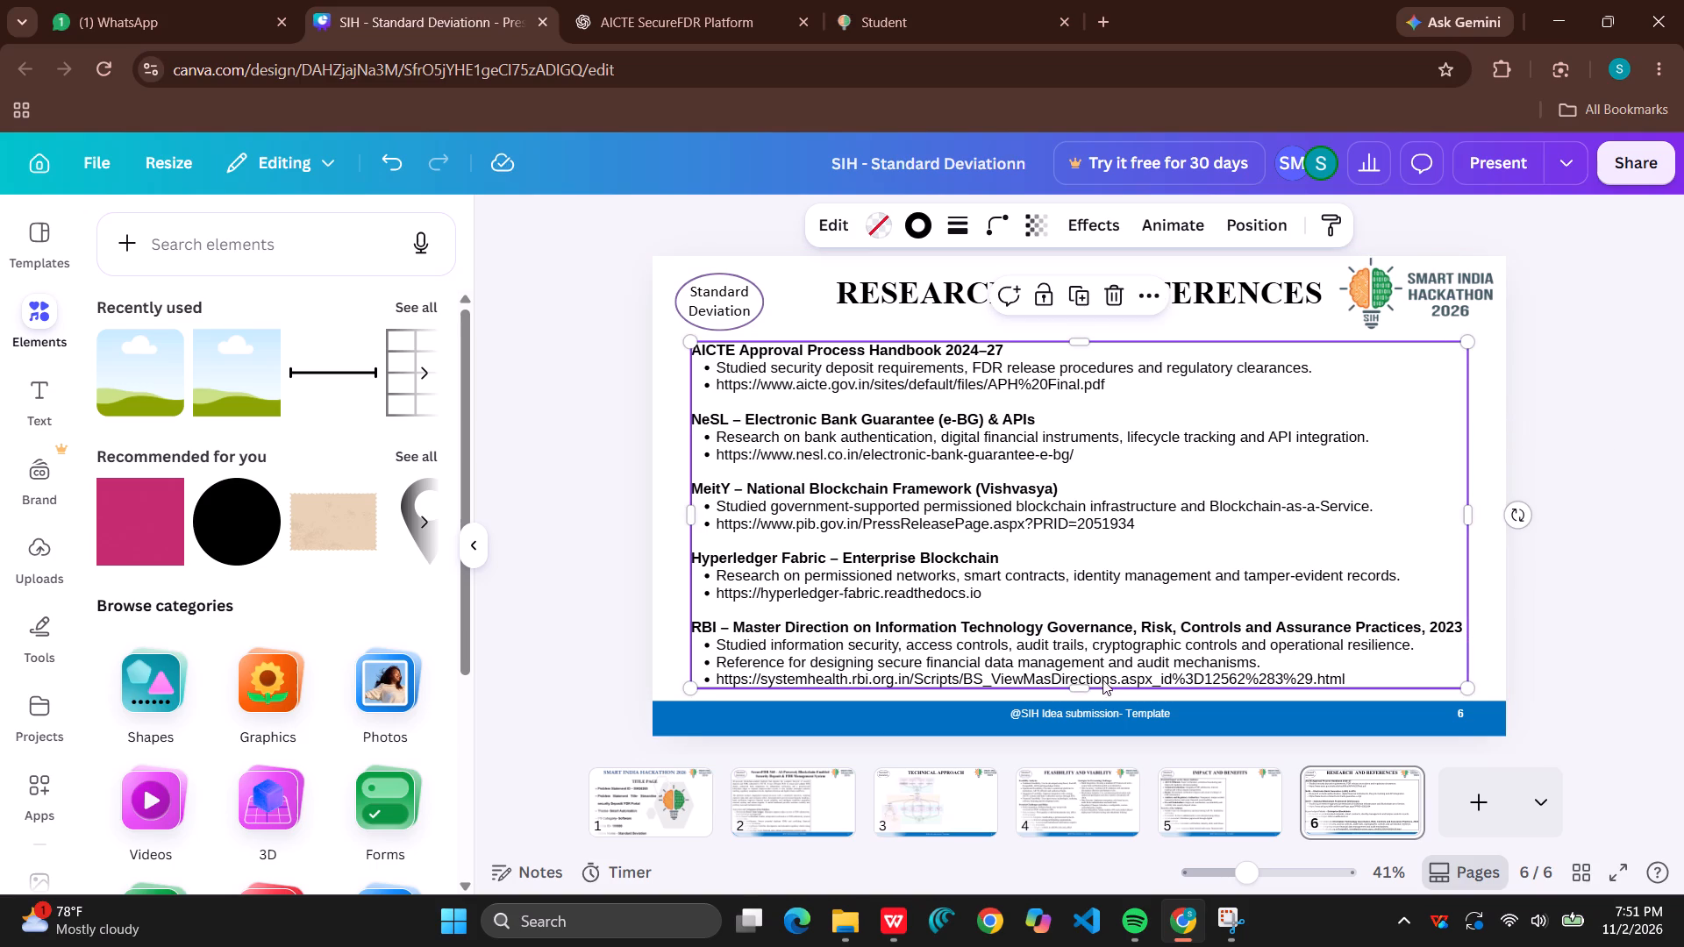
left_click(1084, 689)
Extend the border rectangle past the left edge of the references text, making it about 1767 px wide.
left_click_drag(686, 510, 681, 512)
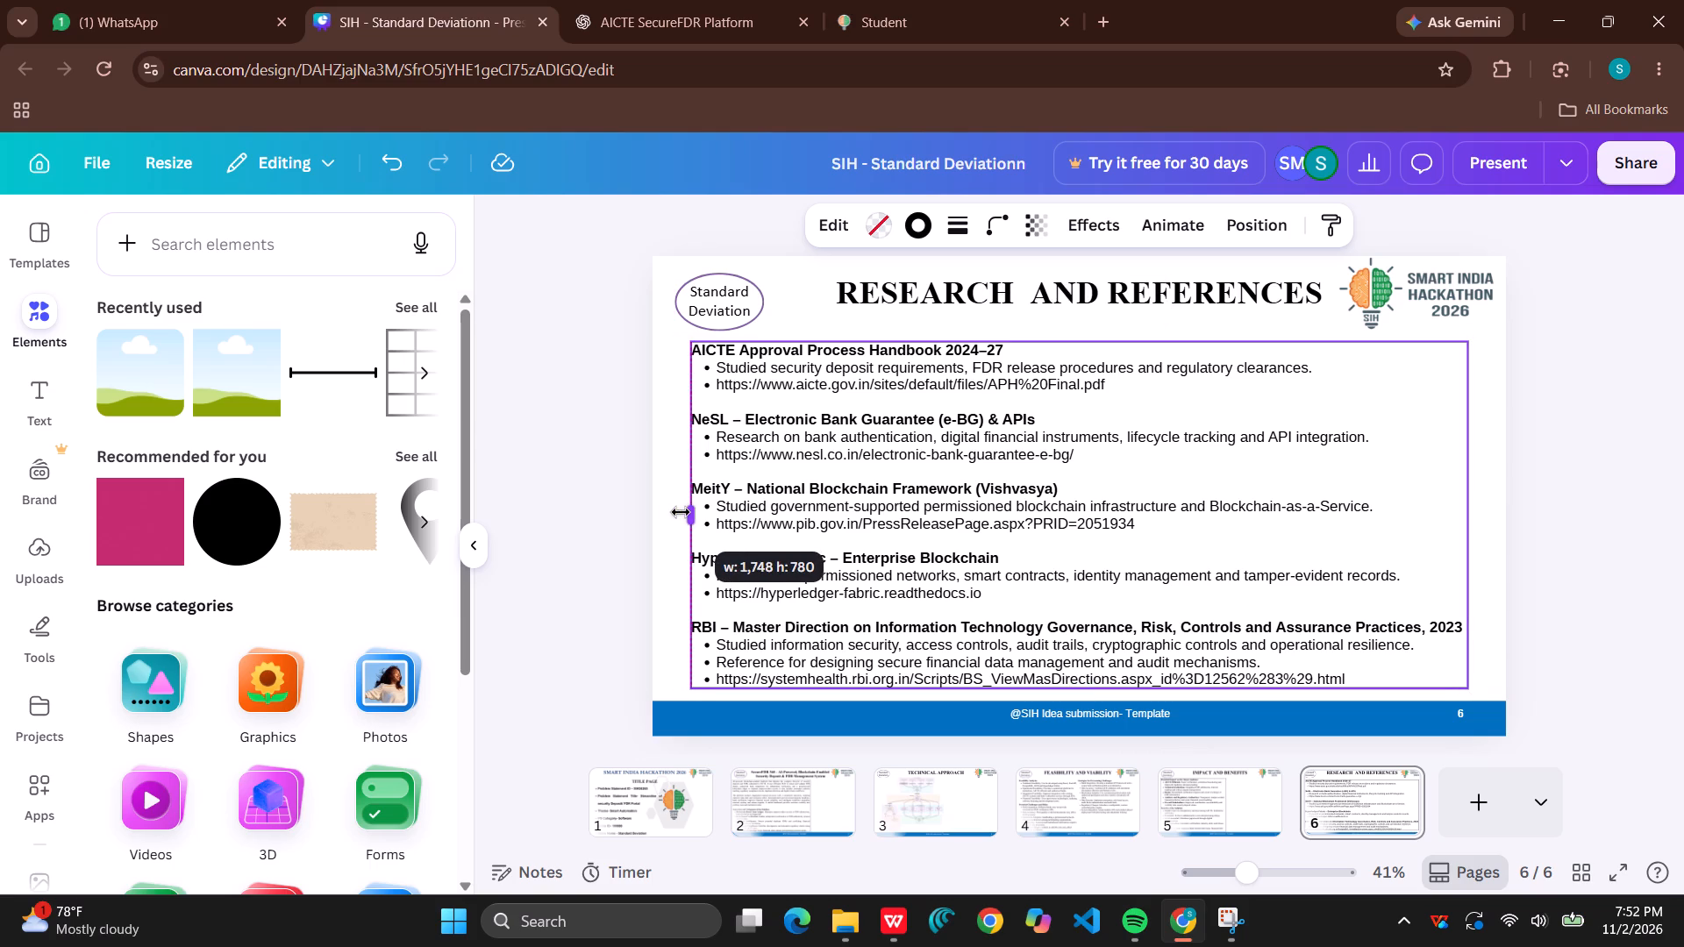
left_click_drag(681, 512, 677, 512)
left_click(611, 484)
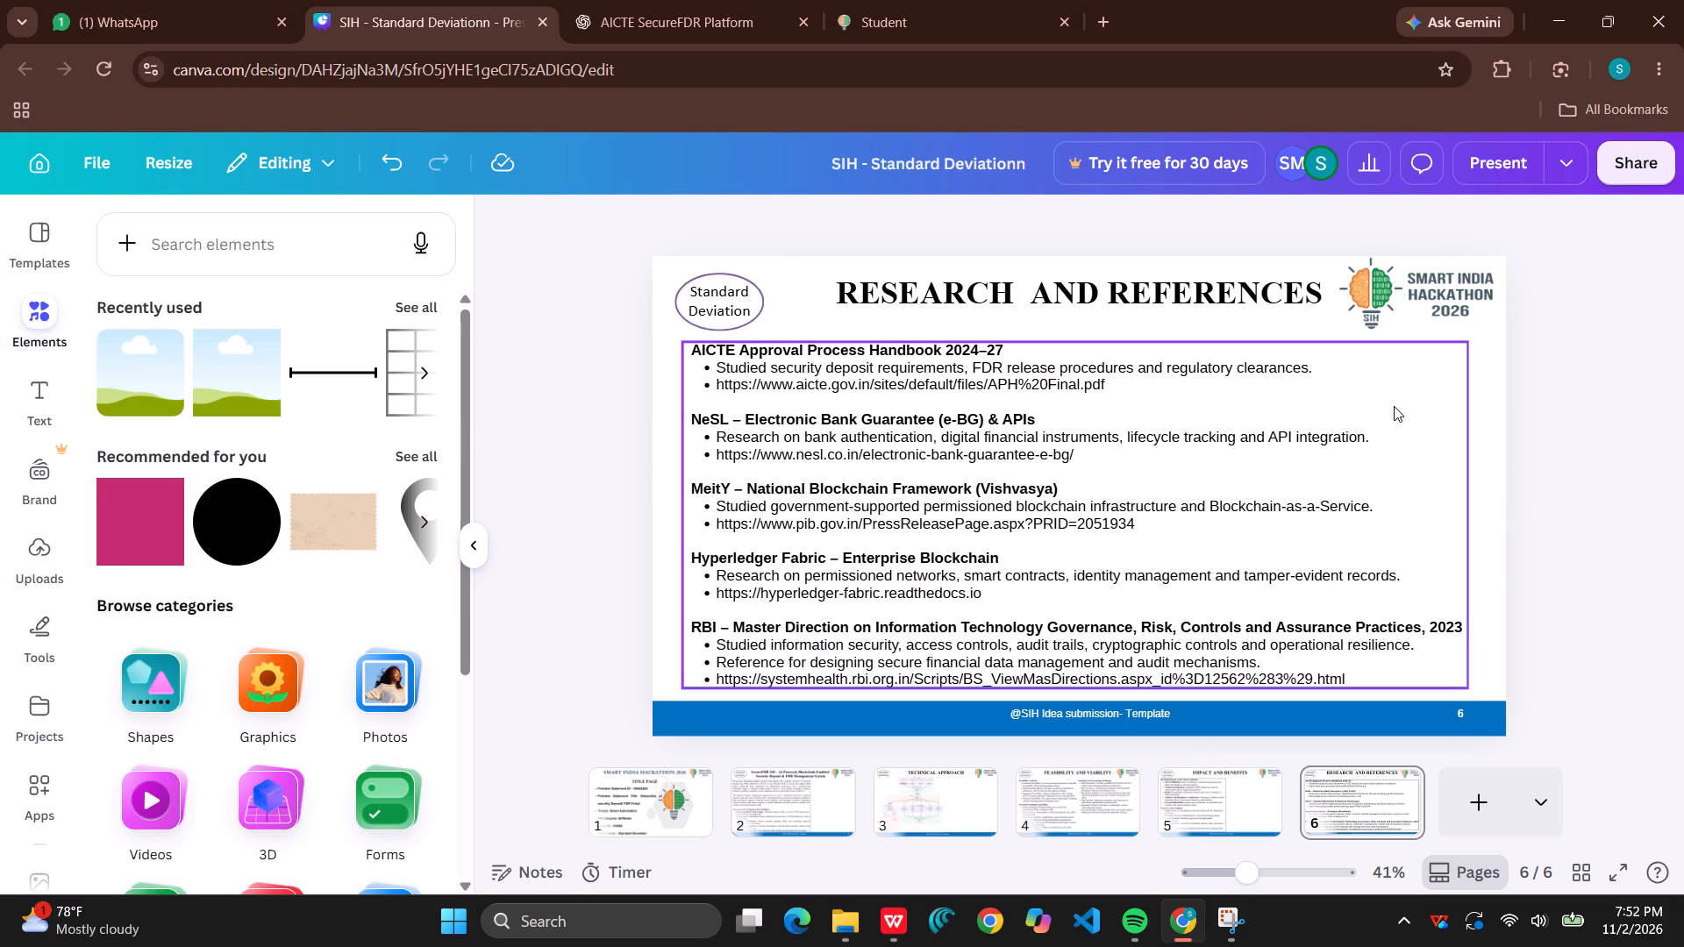
left_click(1046, 683)
left_click(1071, 685)
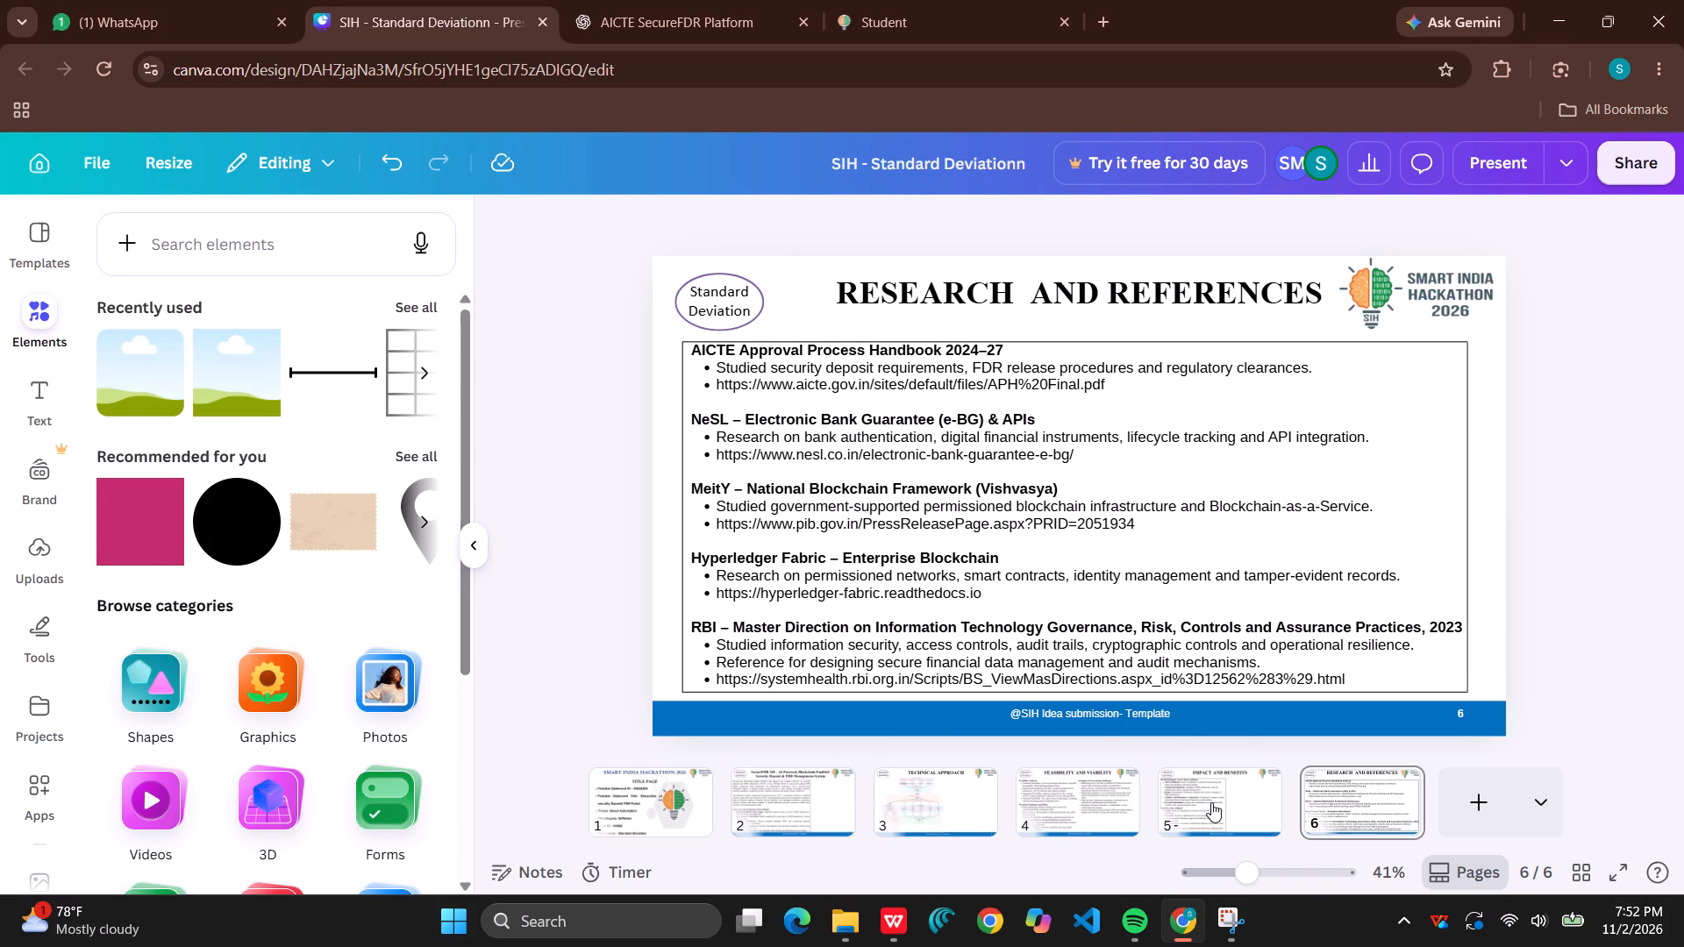
Send the border rectangle on the Research and References slide to the back, behind the references text.
left_click(774, 798)
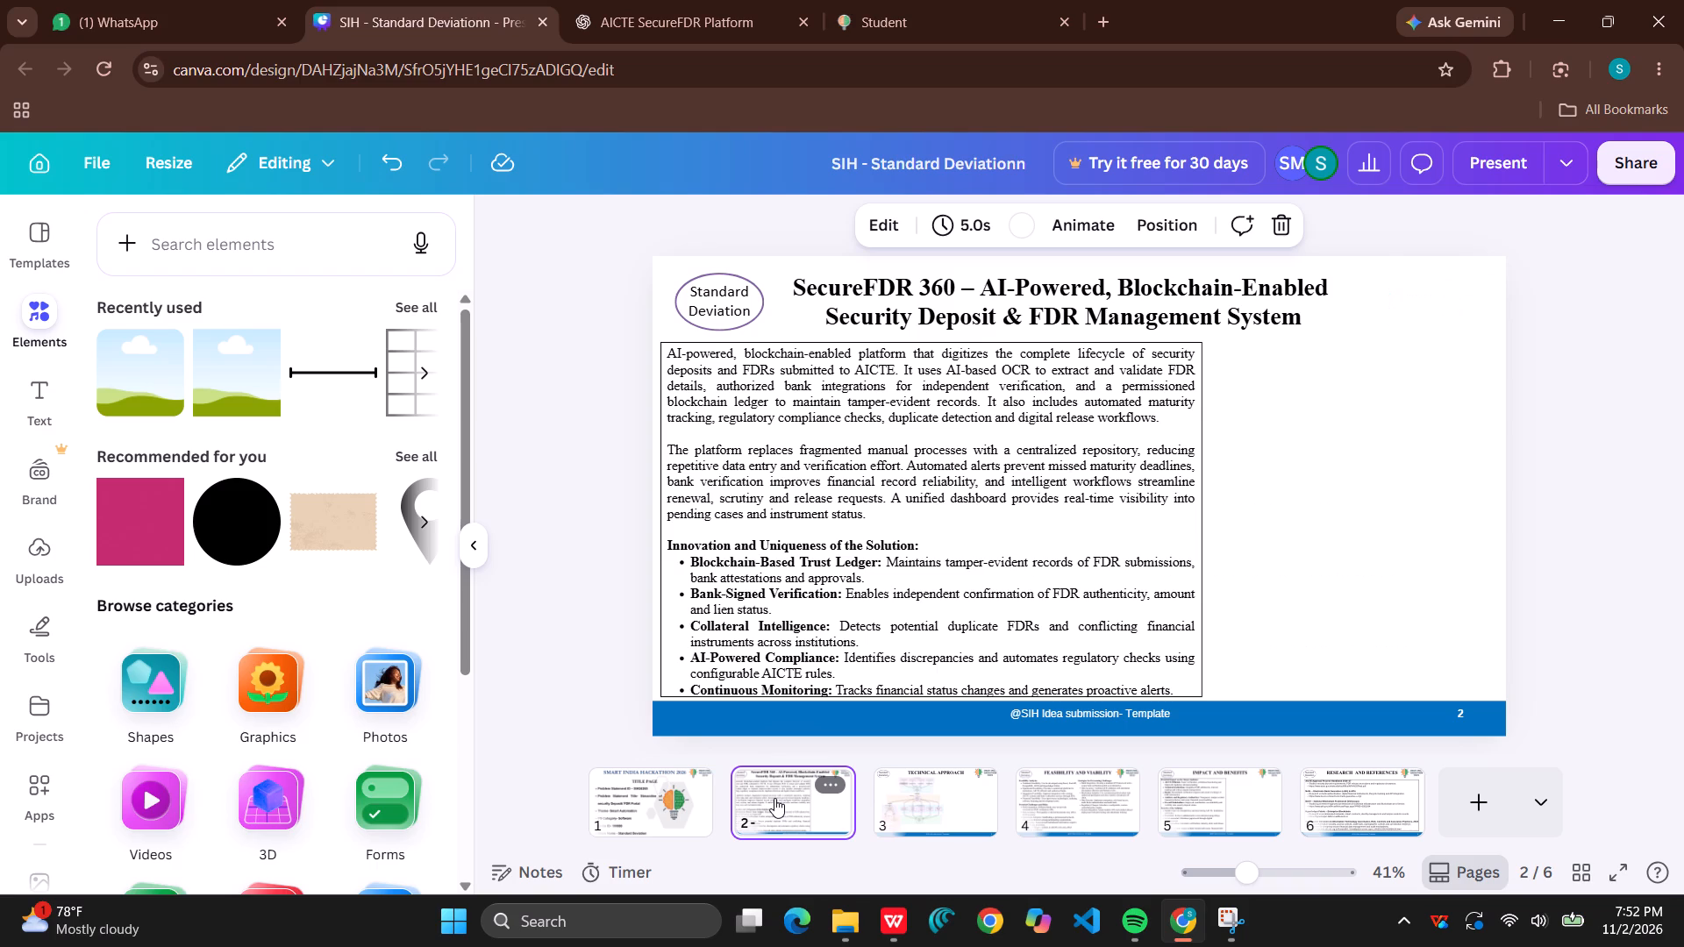
left_click(1352, 807)
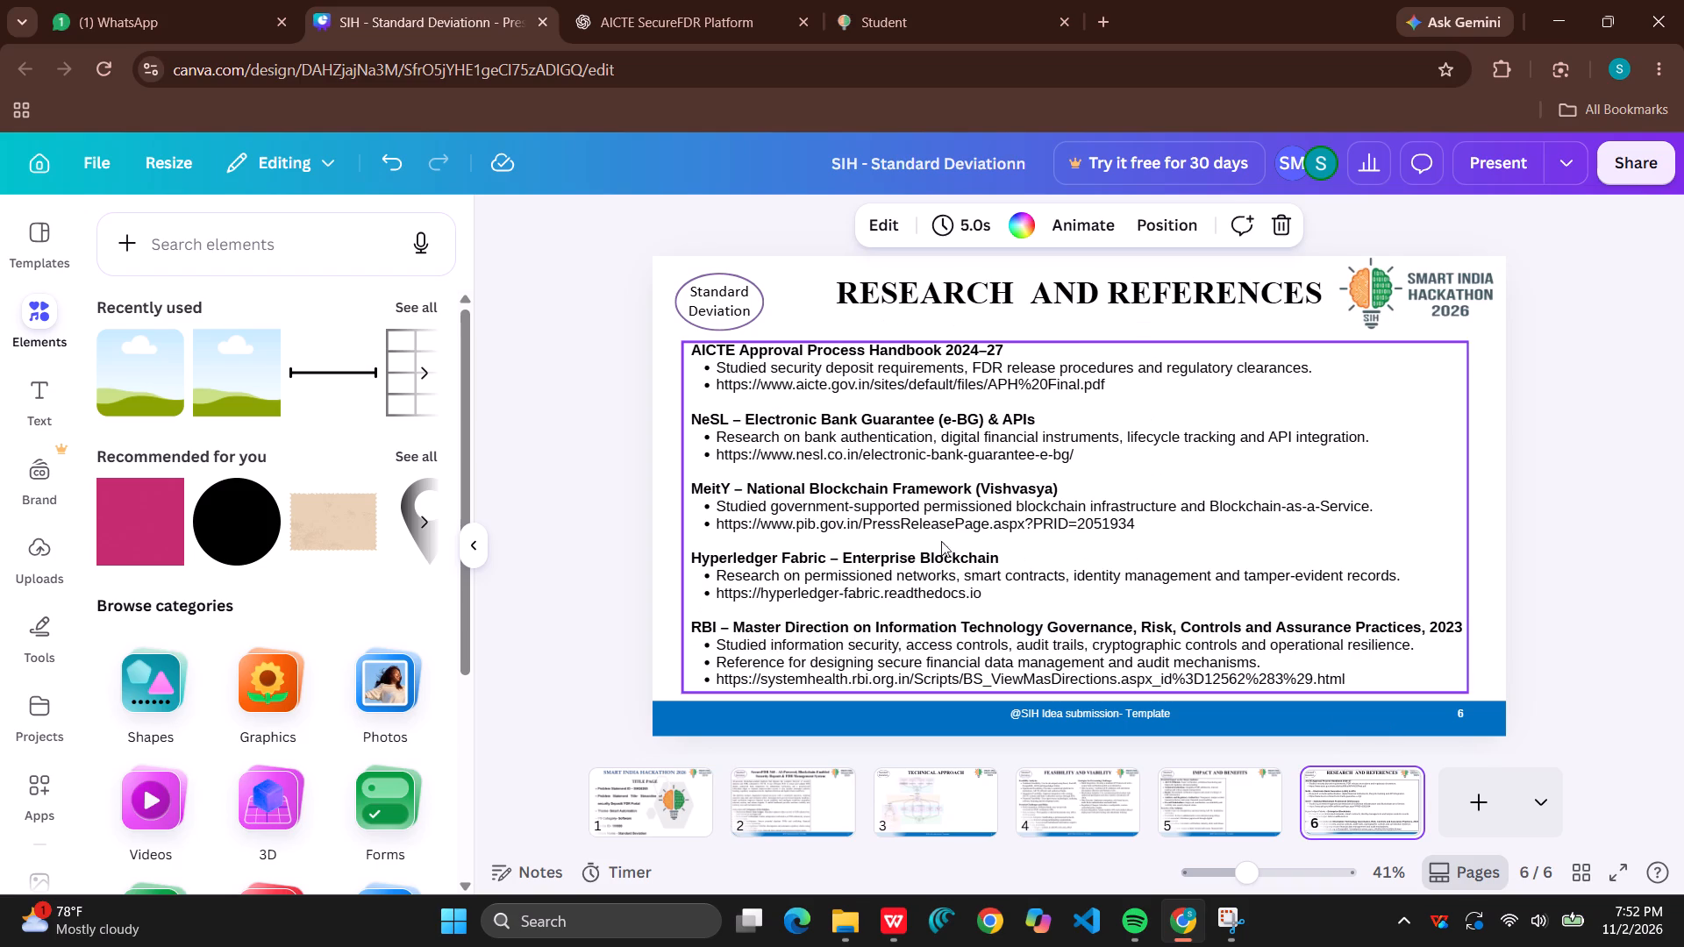
left_click(937, 538)
left_click(937, 538)
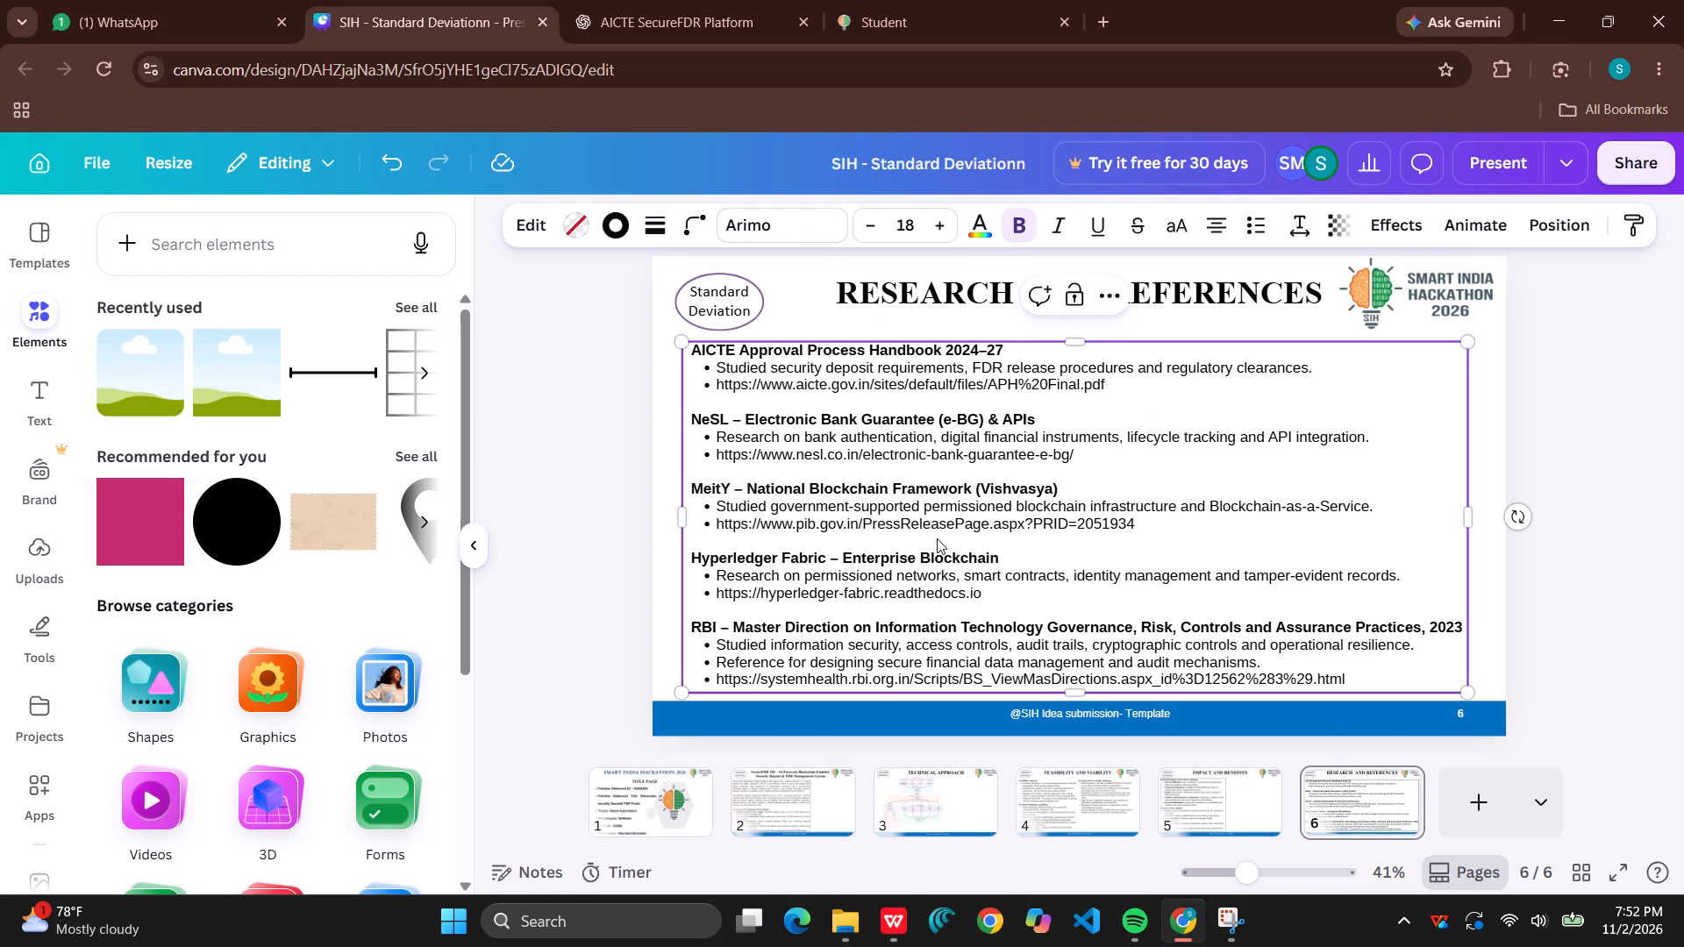
left_click(937, 538)
double_click(937, 538)
left_click(1560, 231)
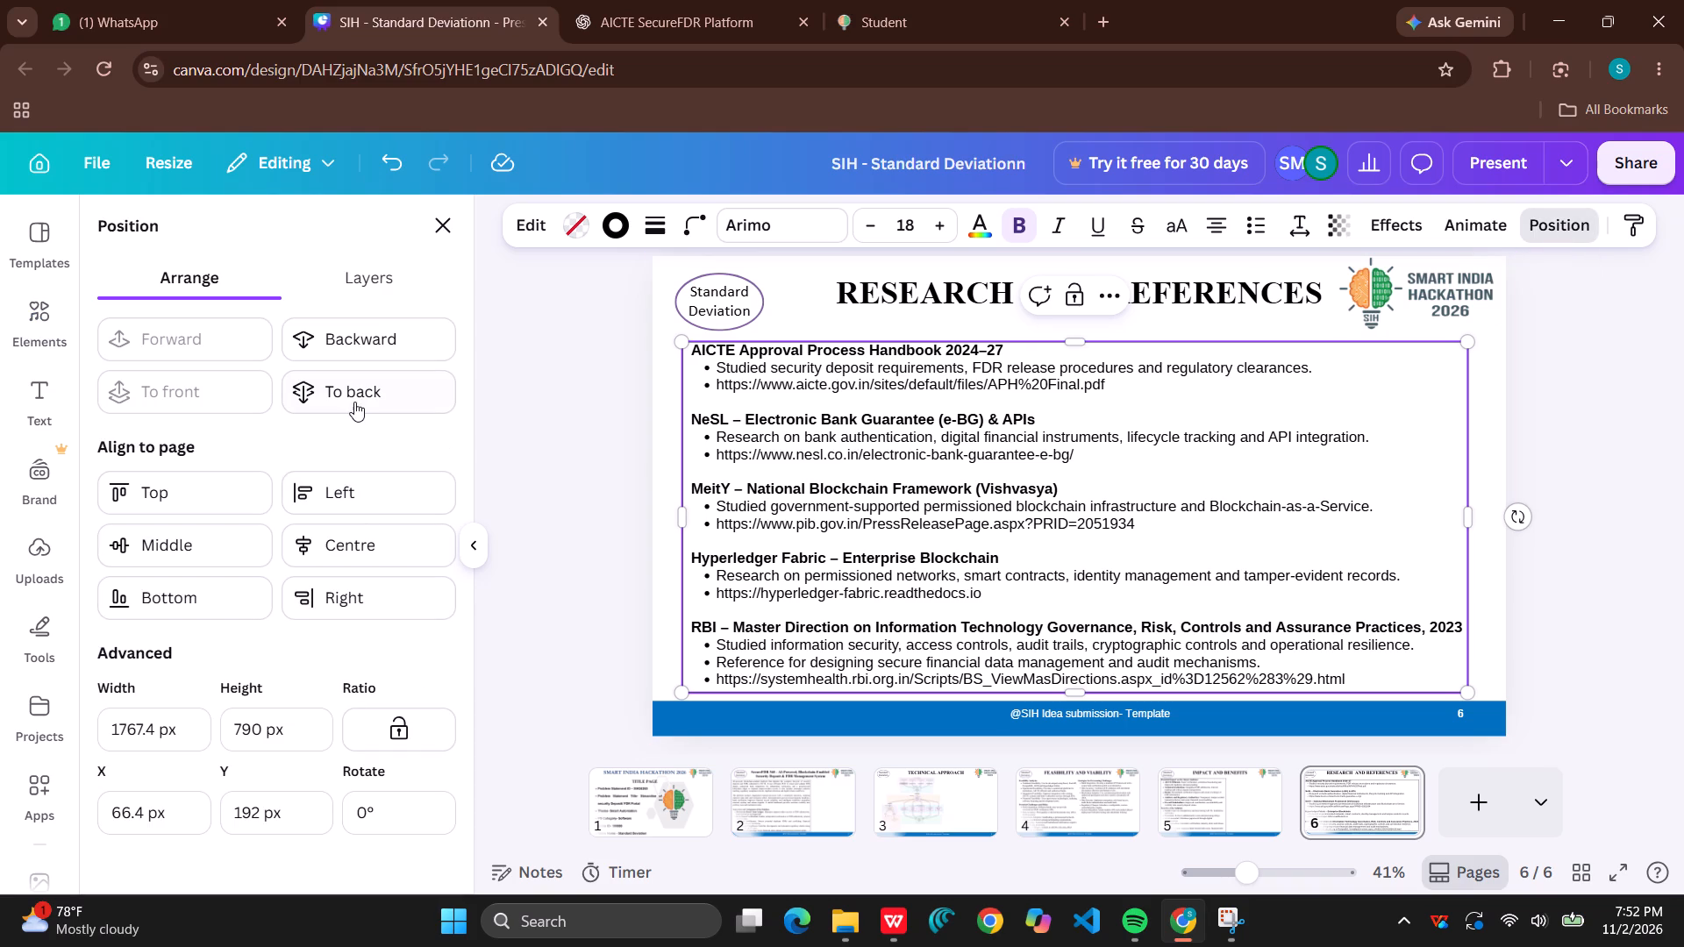
left_click(353, 395)
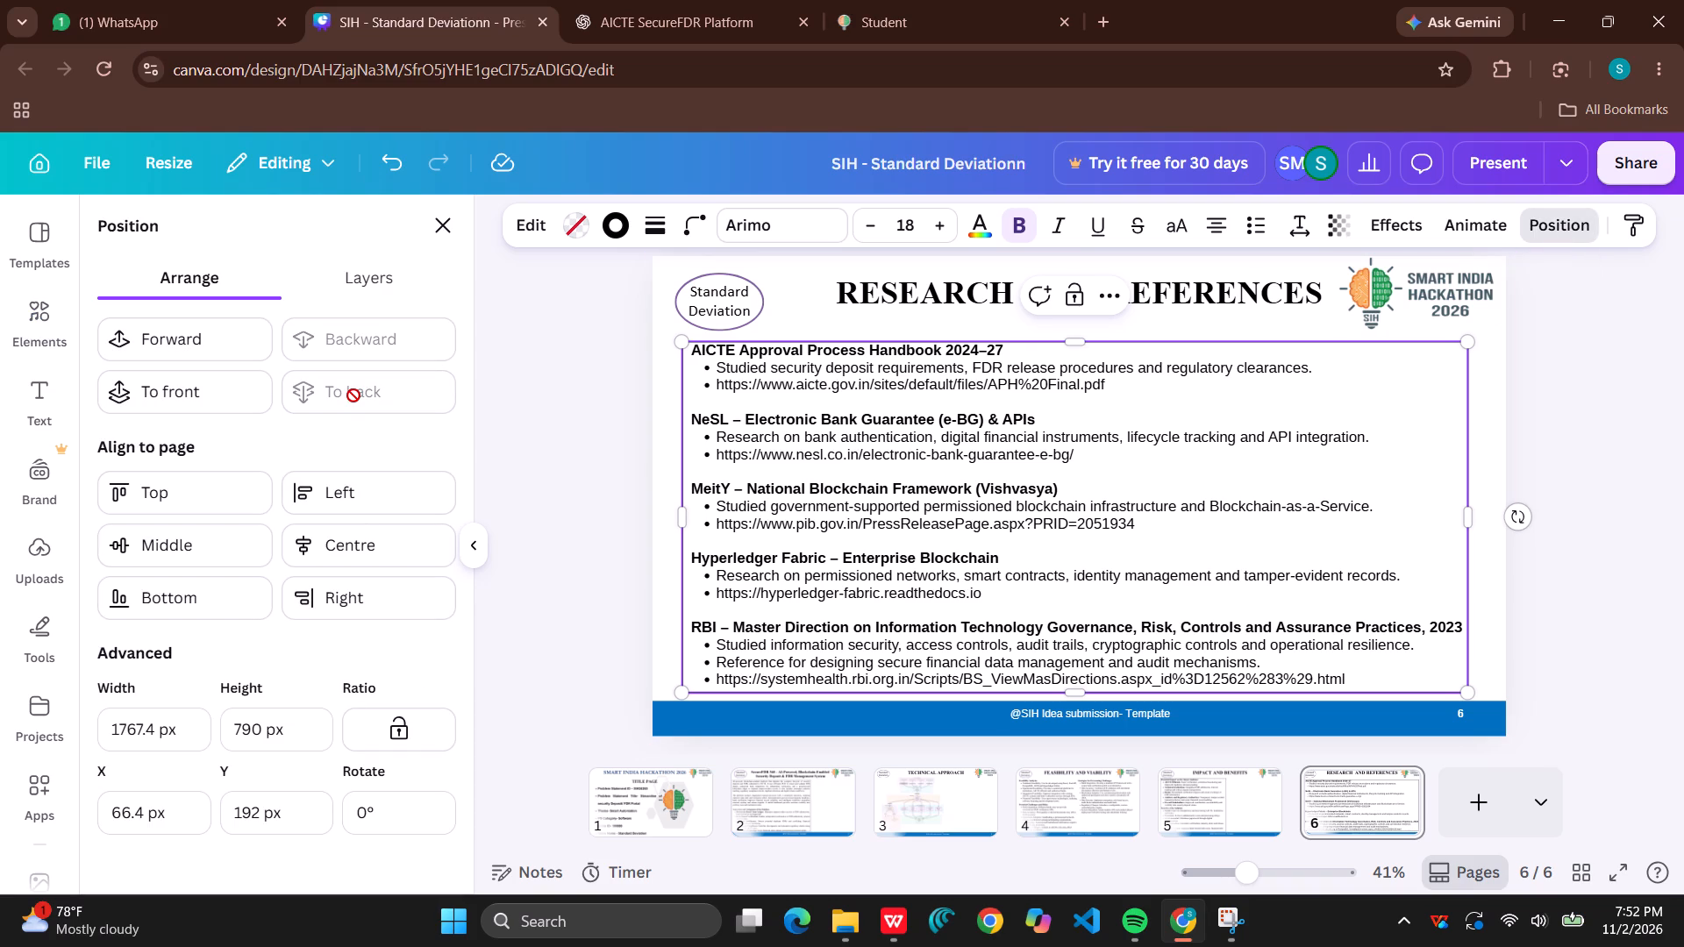
left_click(556, 386)
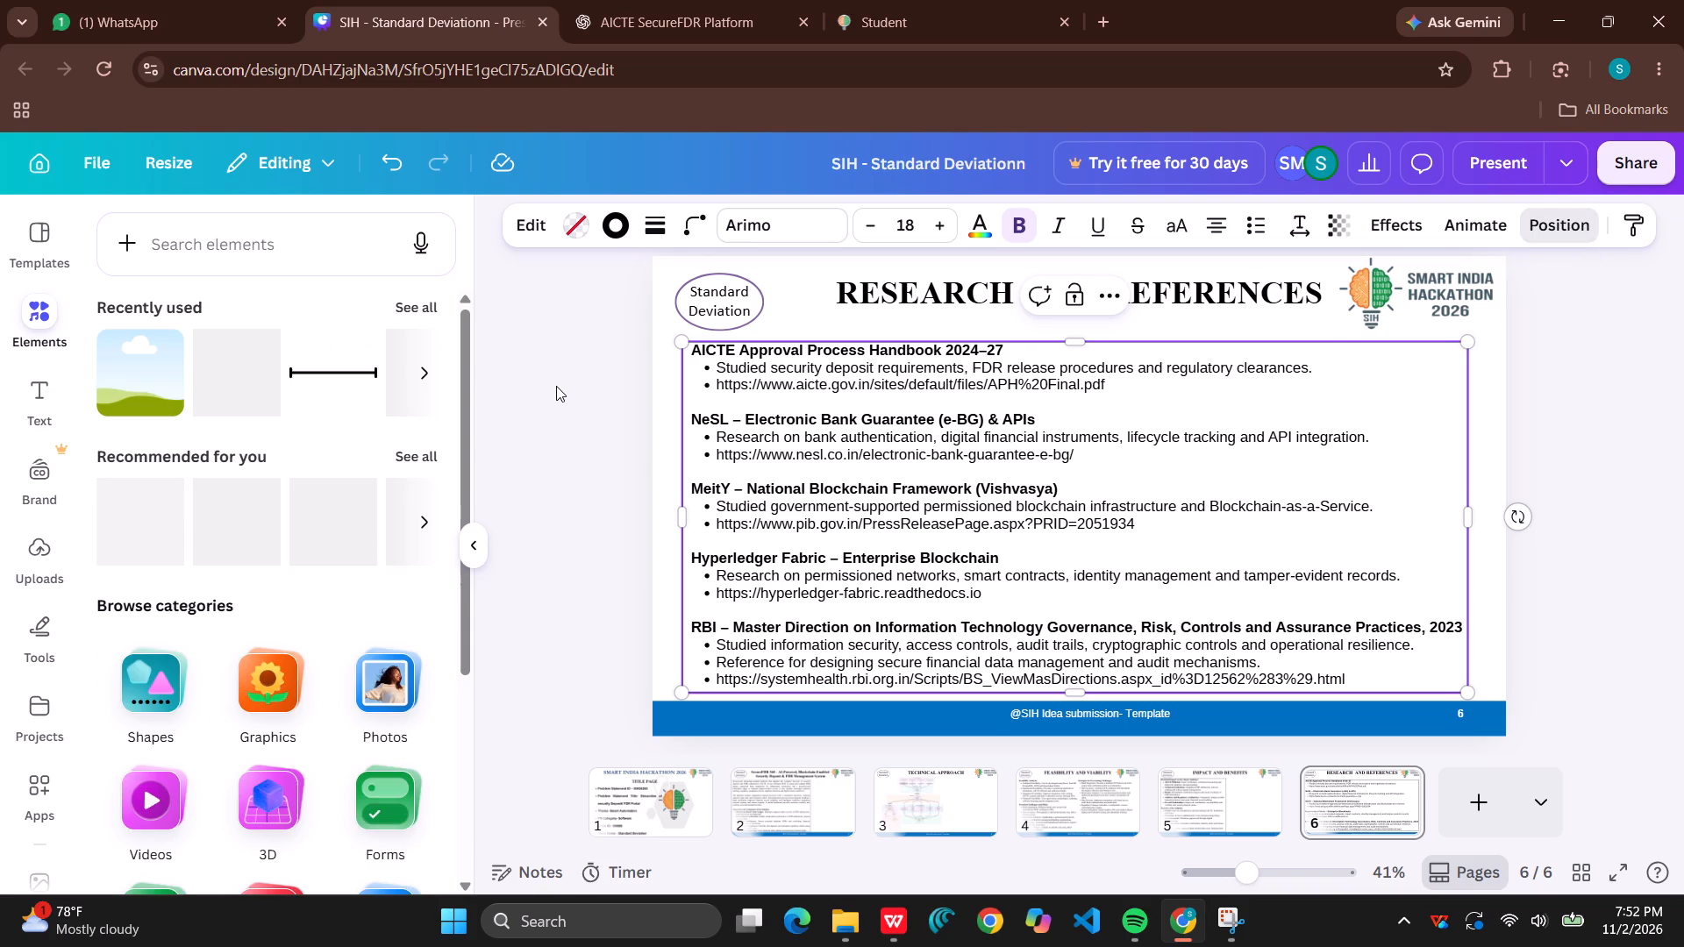
left_click(556, 386)
Change the font of all the references text to Times New Roman.
double_click(875, 397)
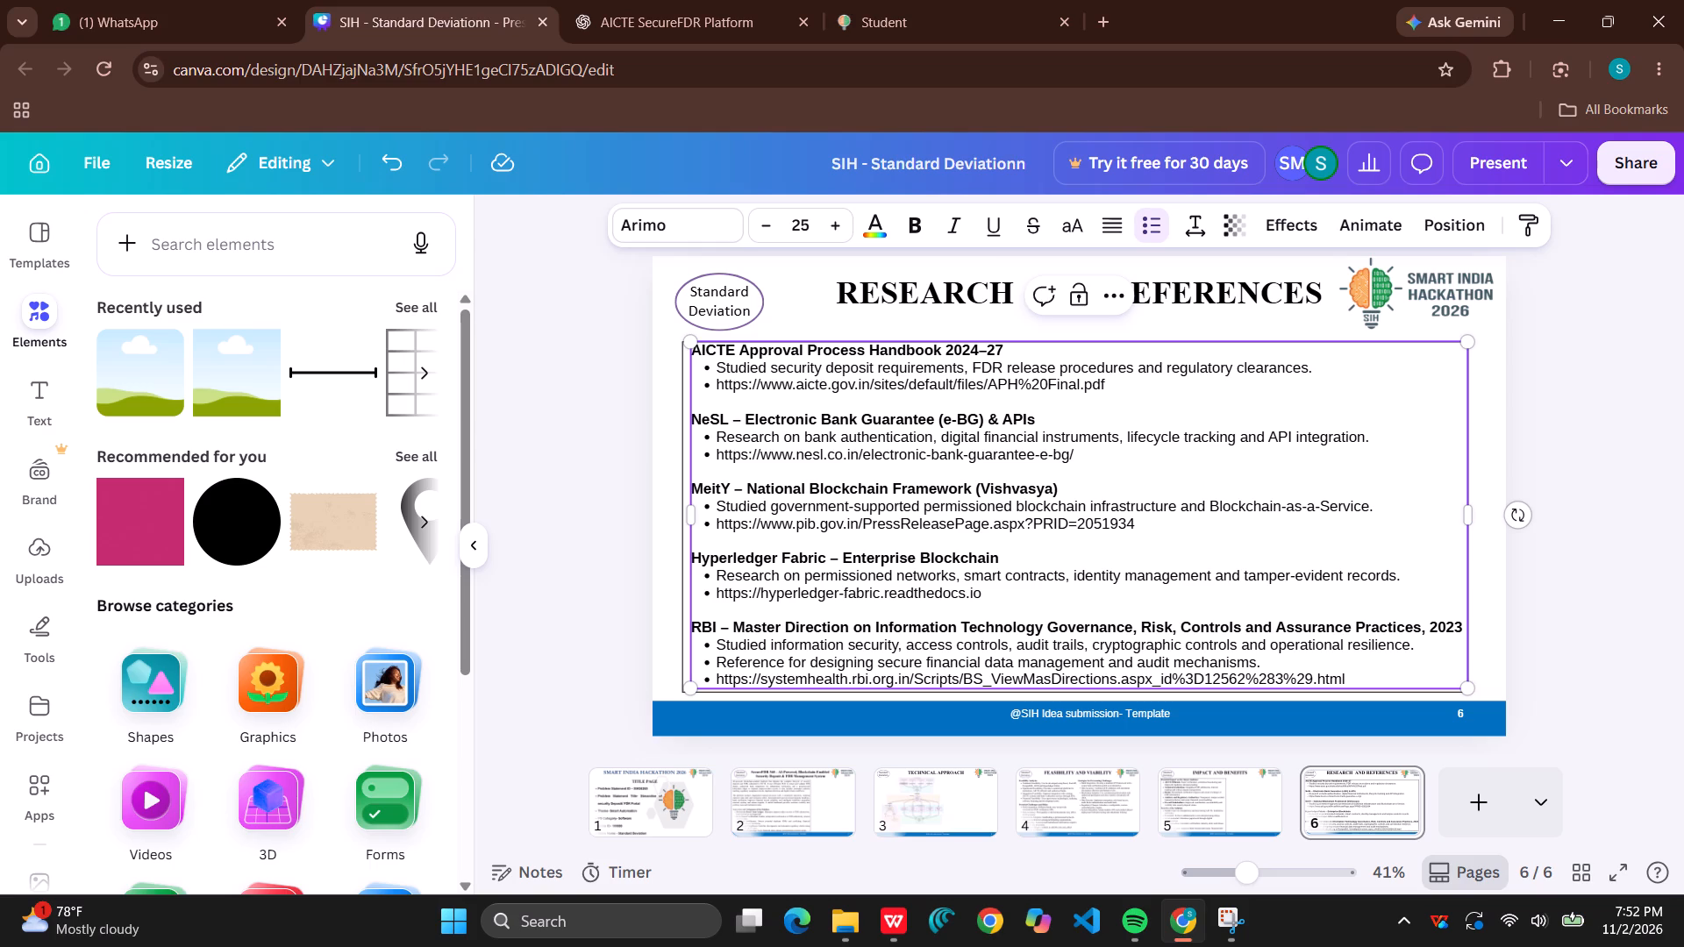
left_click(875, 397)
key("ctrl+a")
left_click(669, 239)
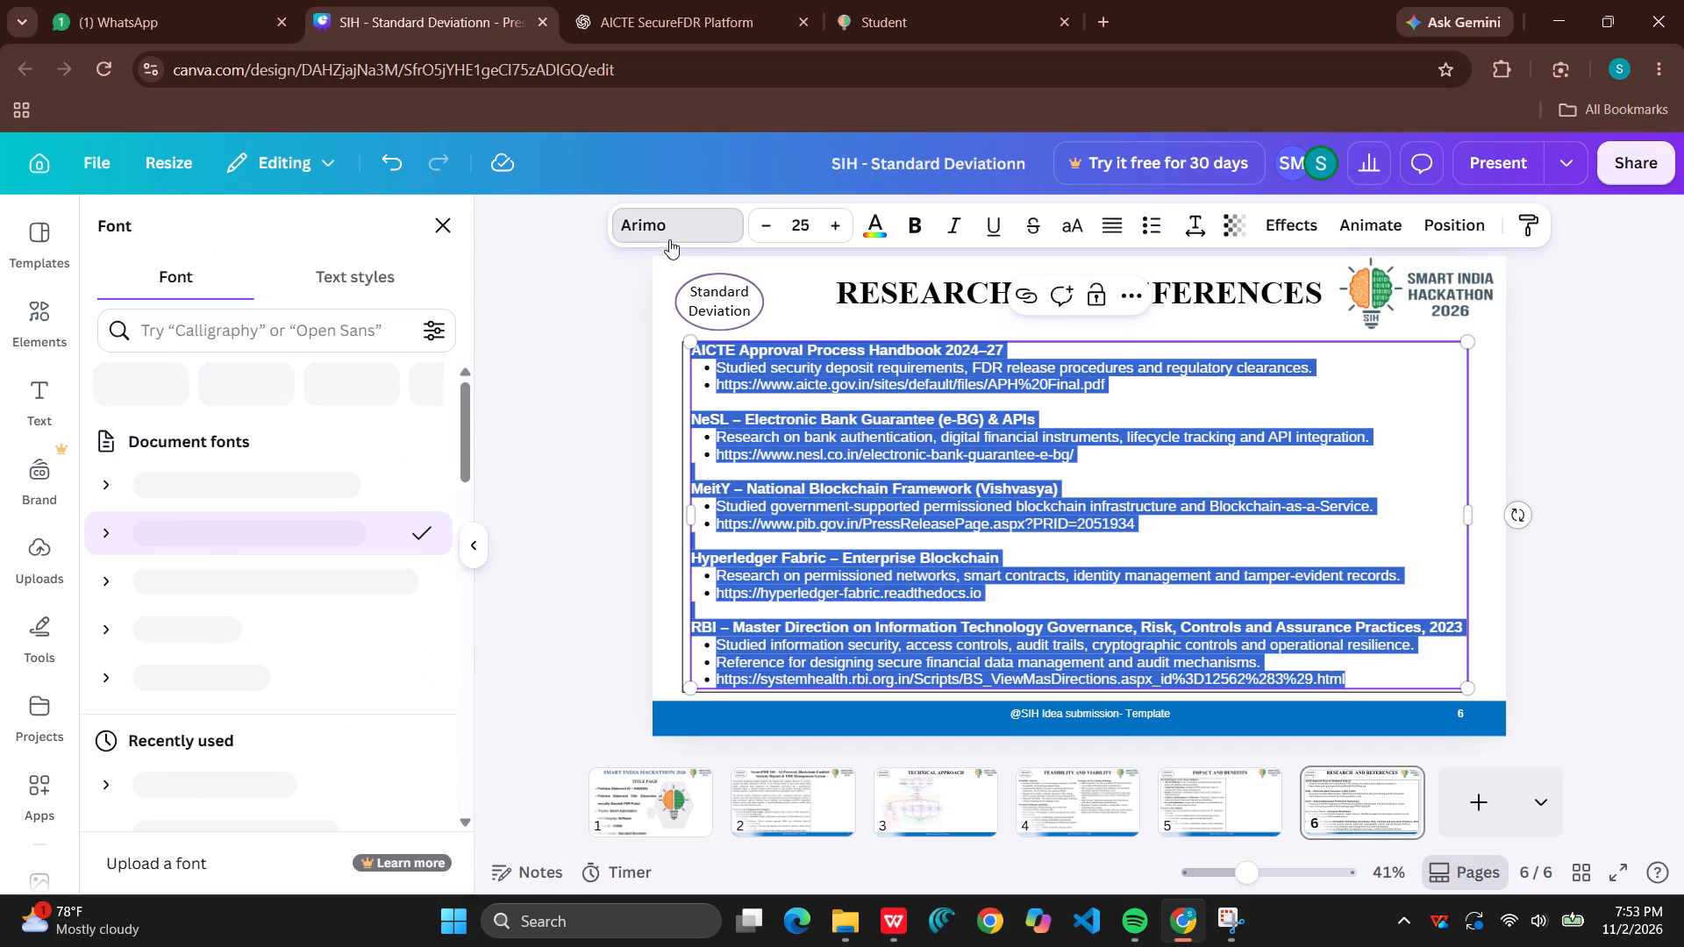
left_click(201, 677)
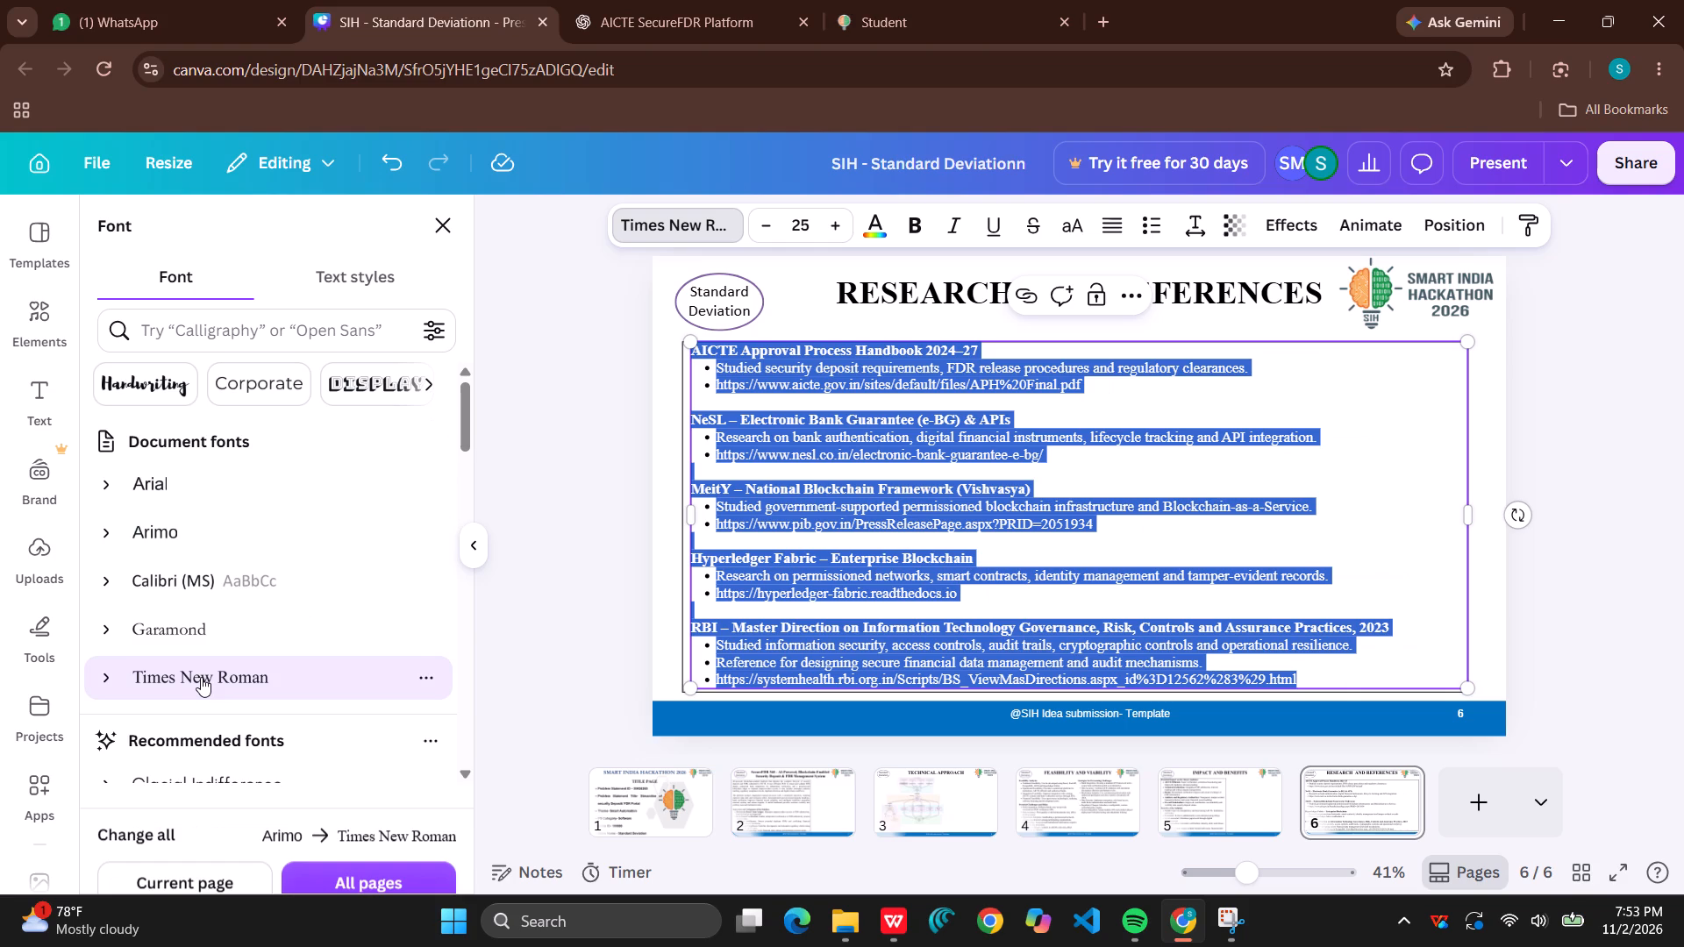
Try letter spacings of 1 and 5 on the whole references text, and settle on 10.
left_click(1188, 226)
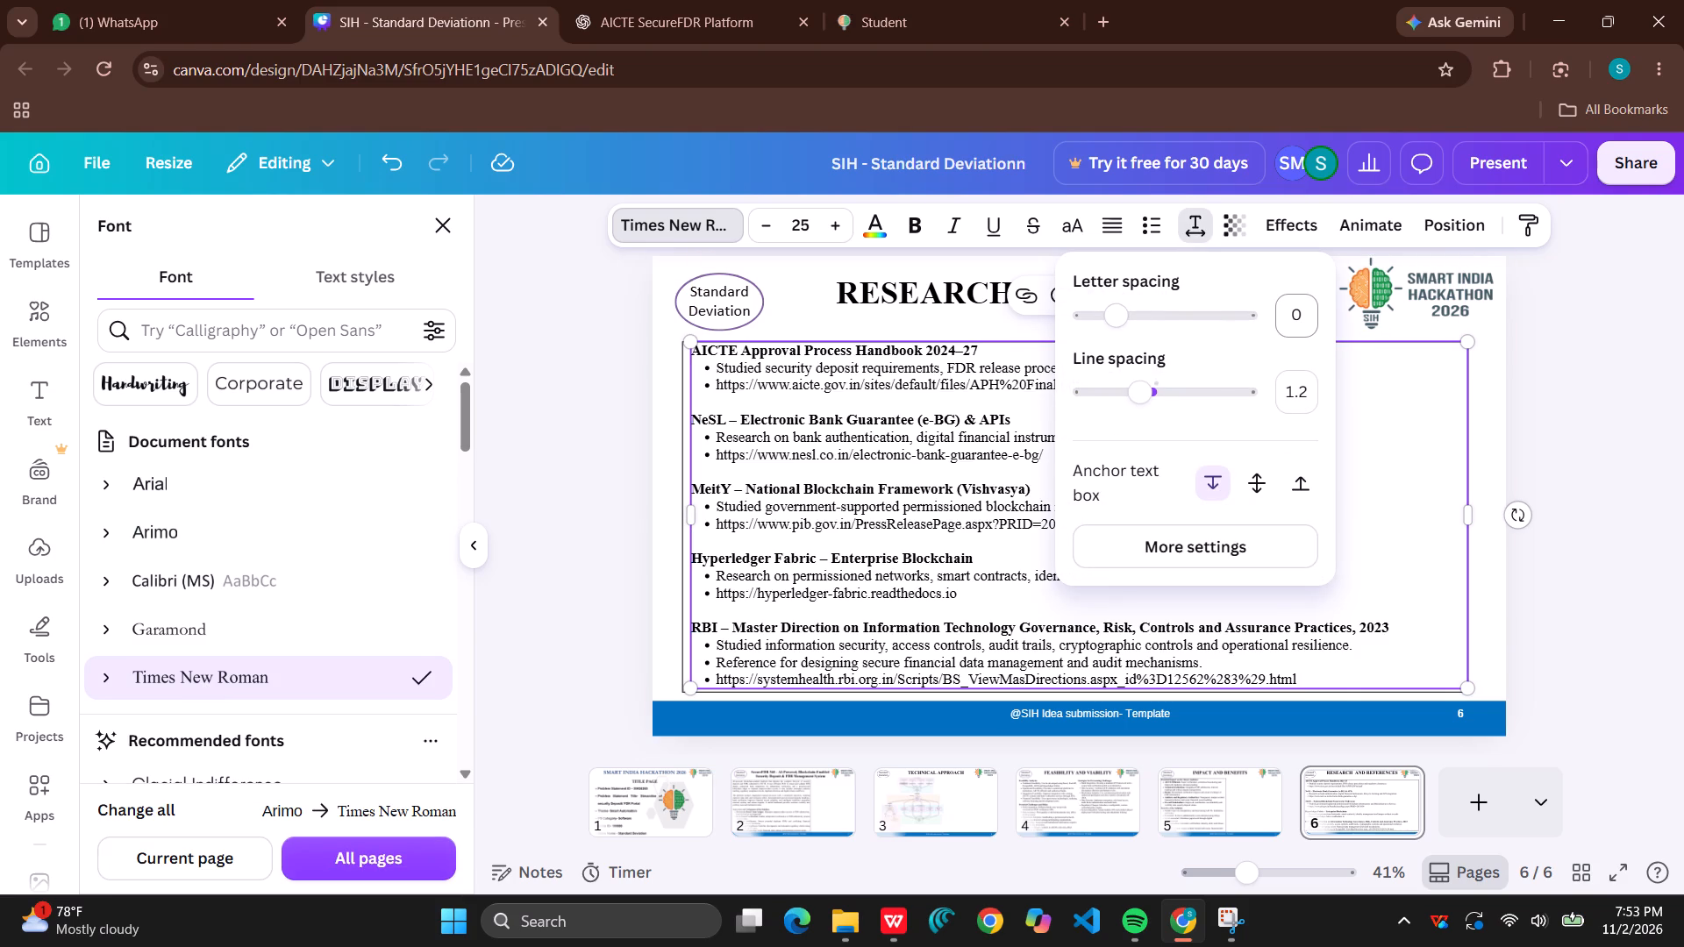
left_click(1295, 321)
key("1")
key("Return")
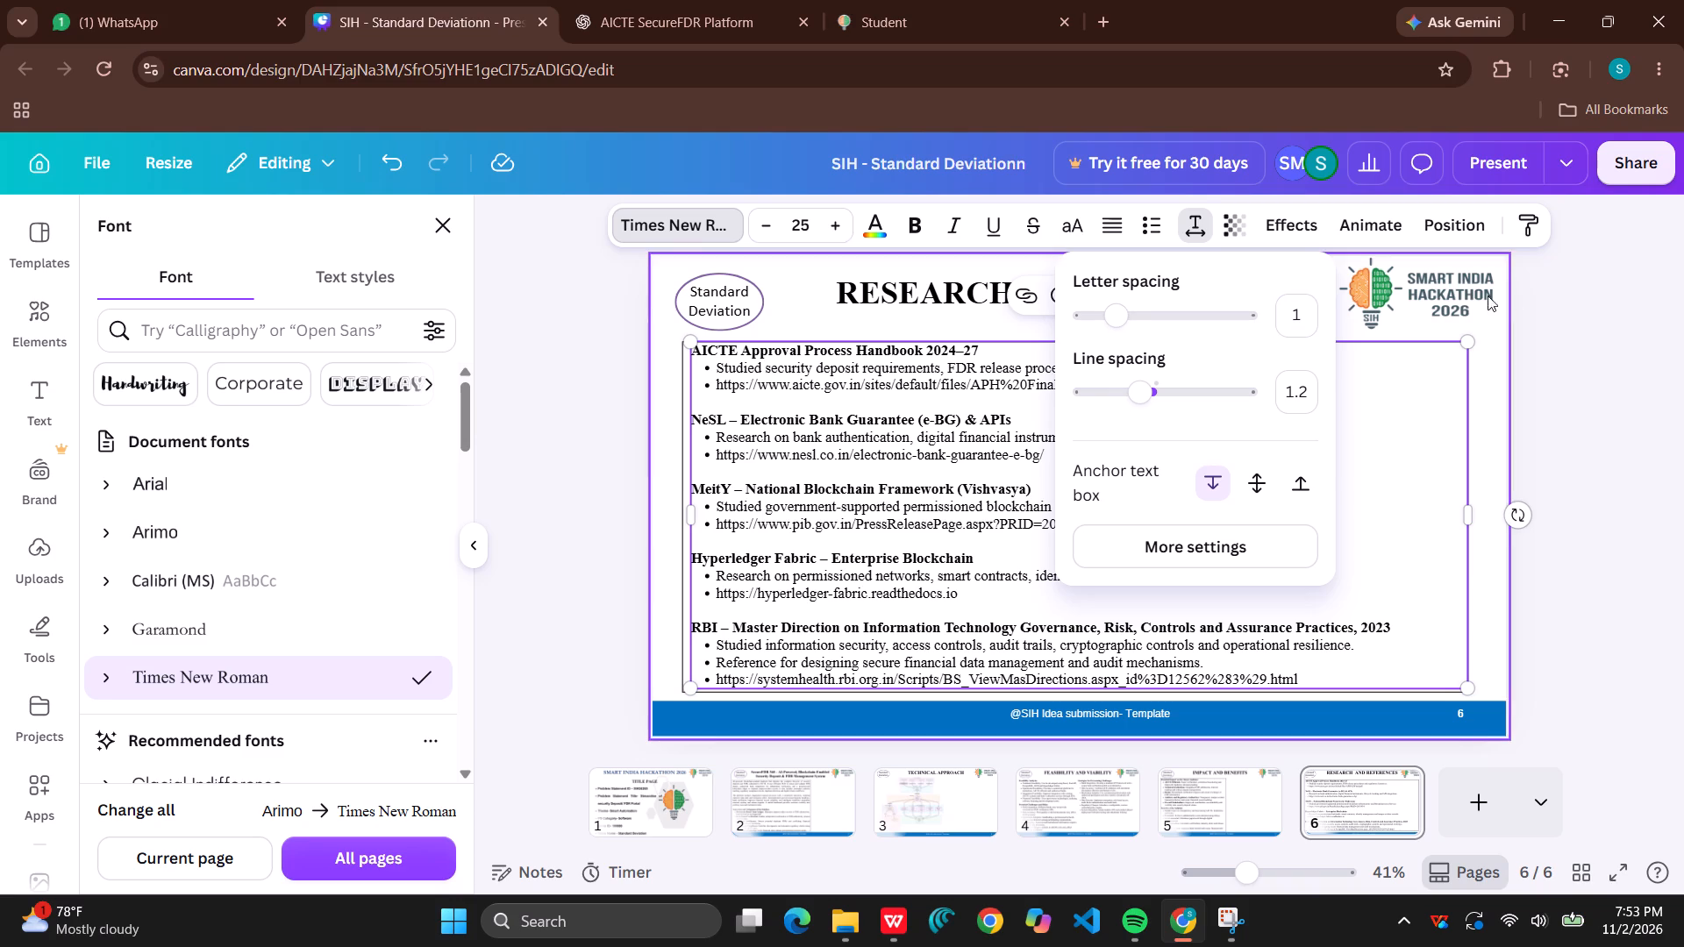
left_click(1311, 312)
key("5")
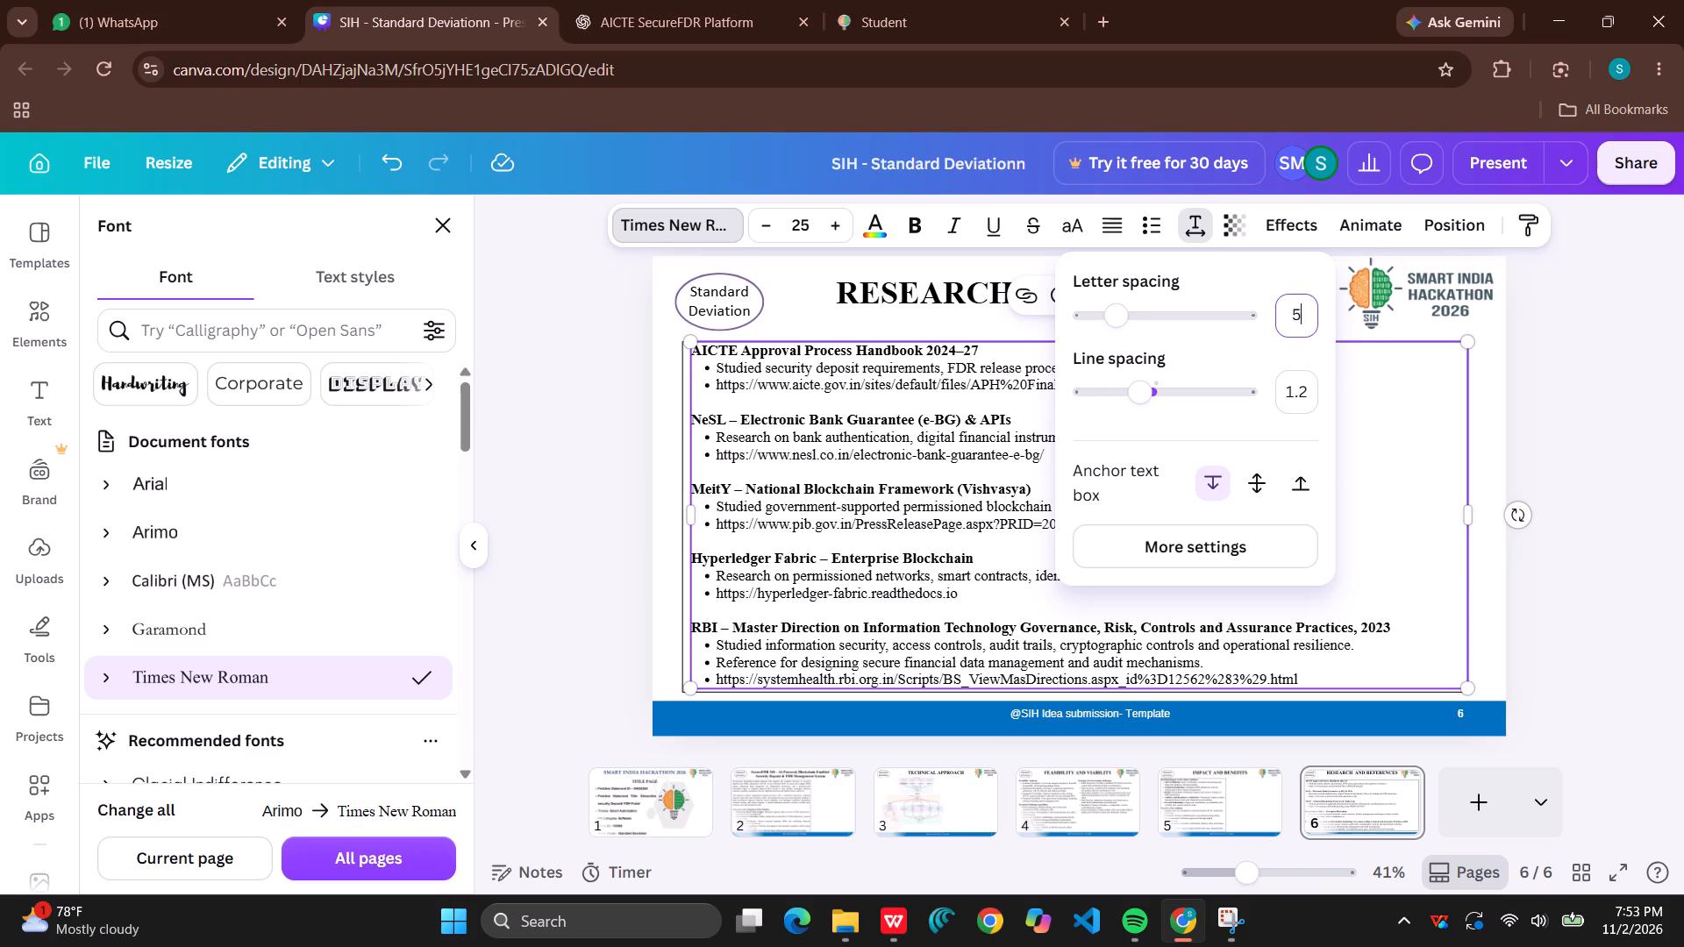
key("Return")
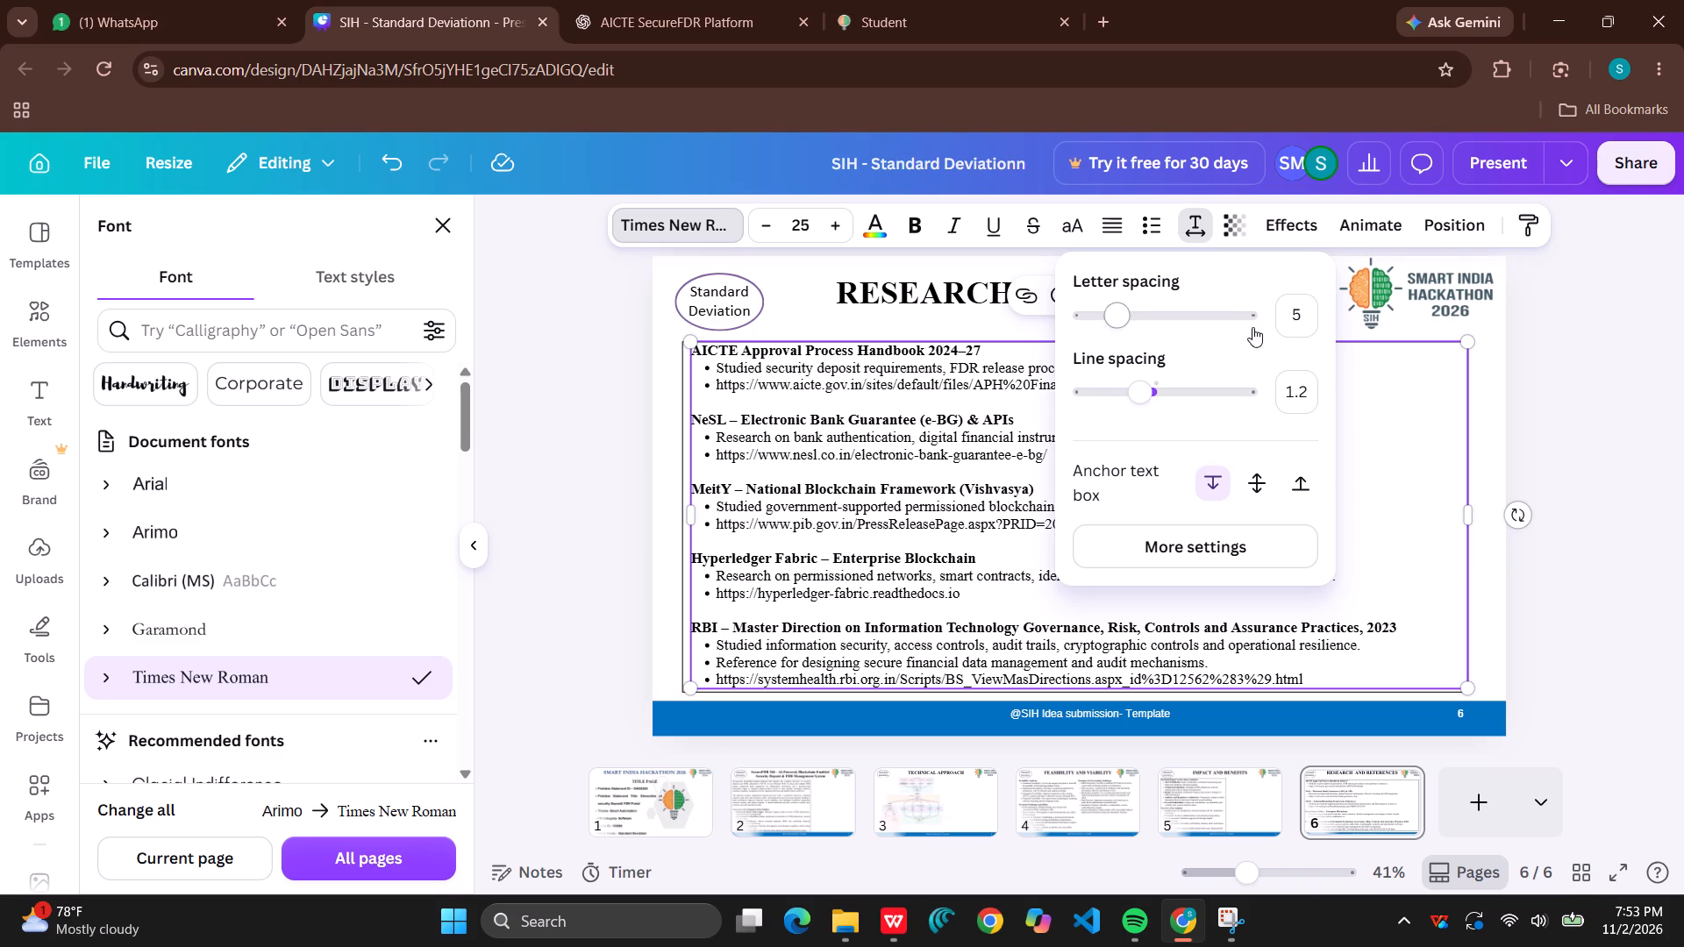
left_click(1291, 317)
type("10")
key("Return")
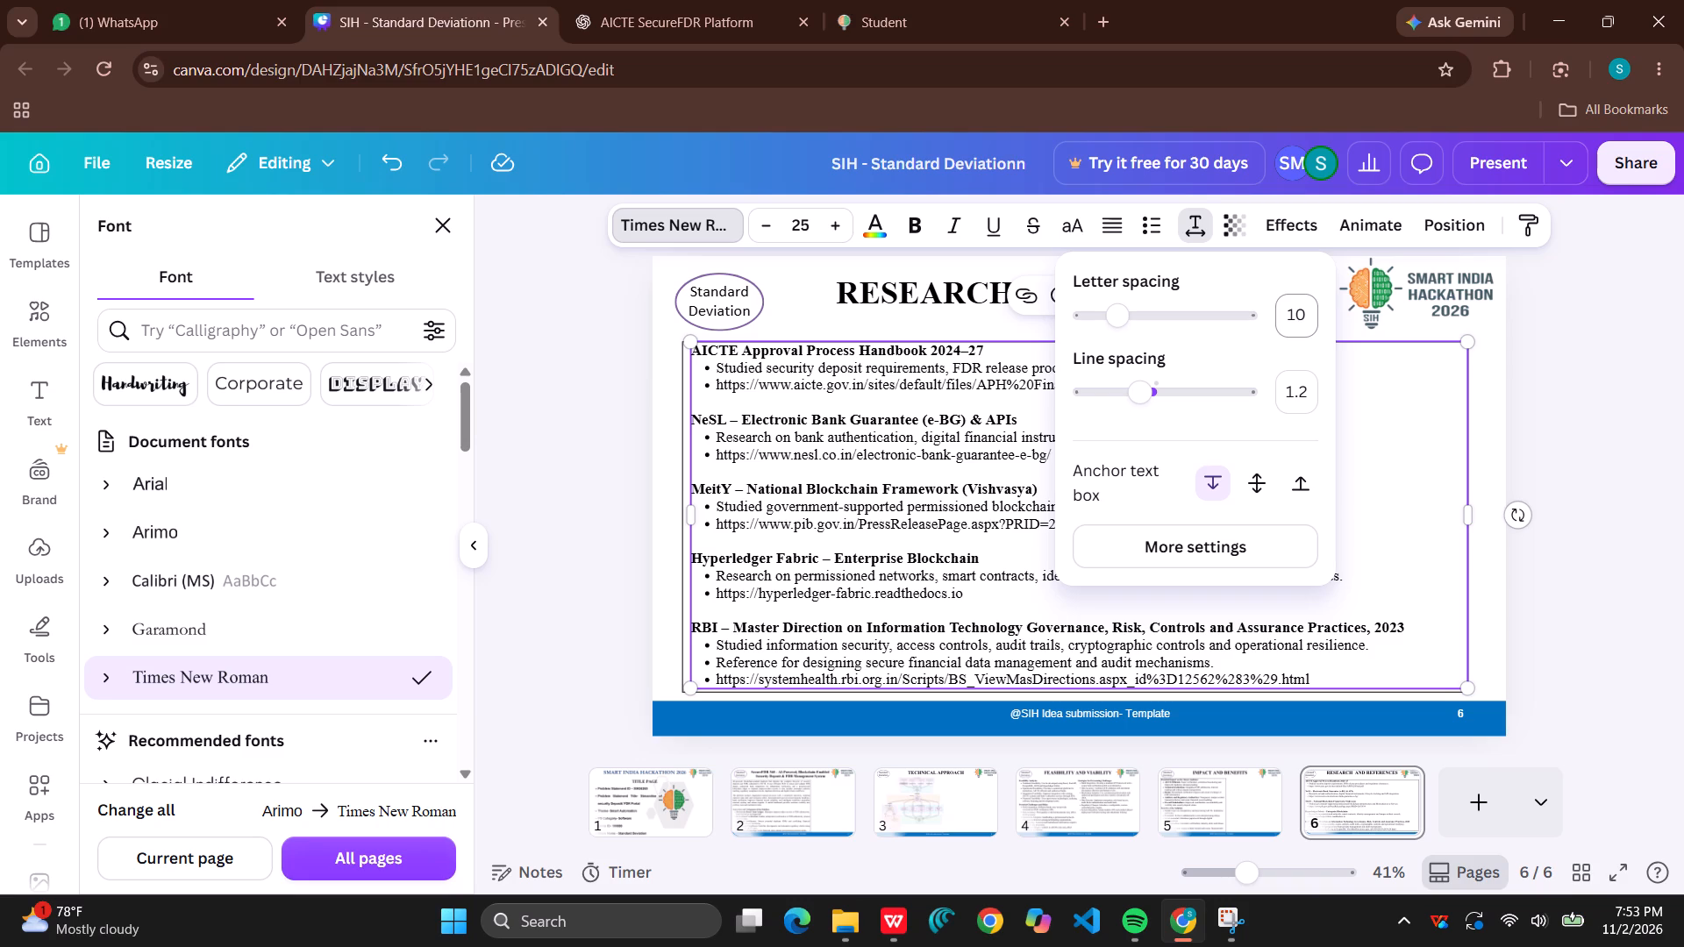
left_click(1599, 396)
left_click(1599, 396)
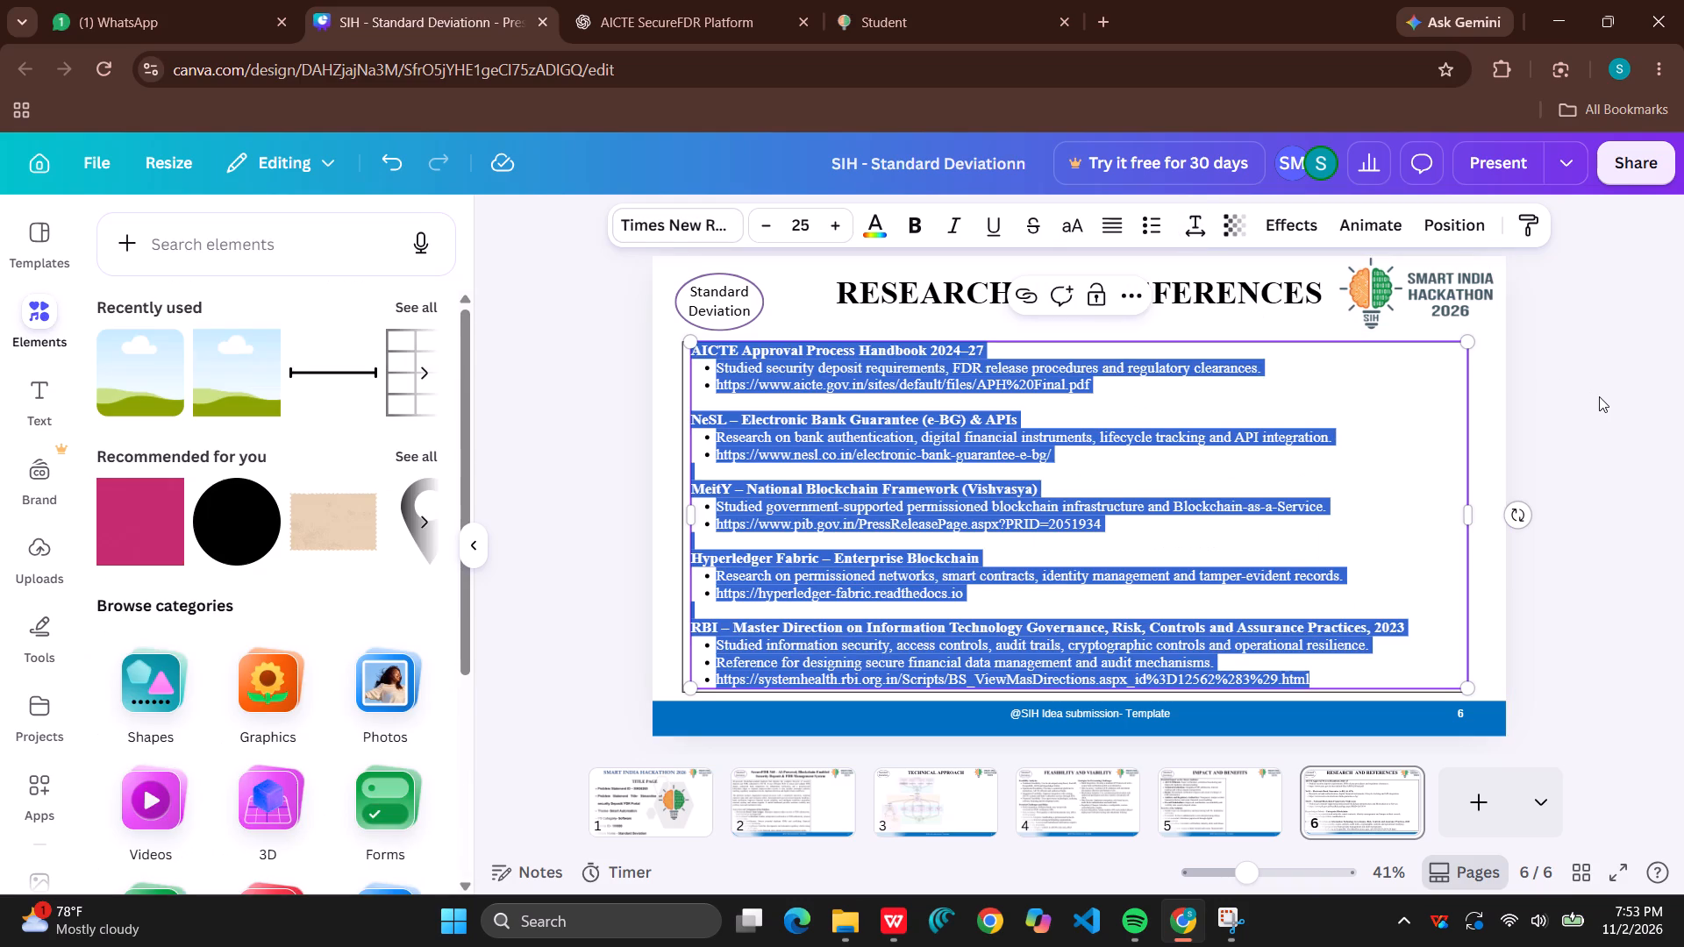
left_click(1599, 396)
left_click(1114, 271)
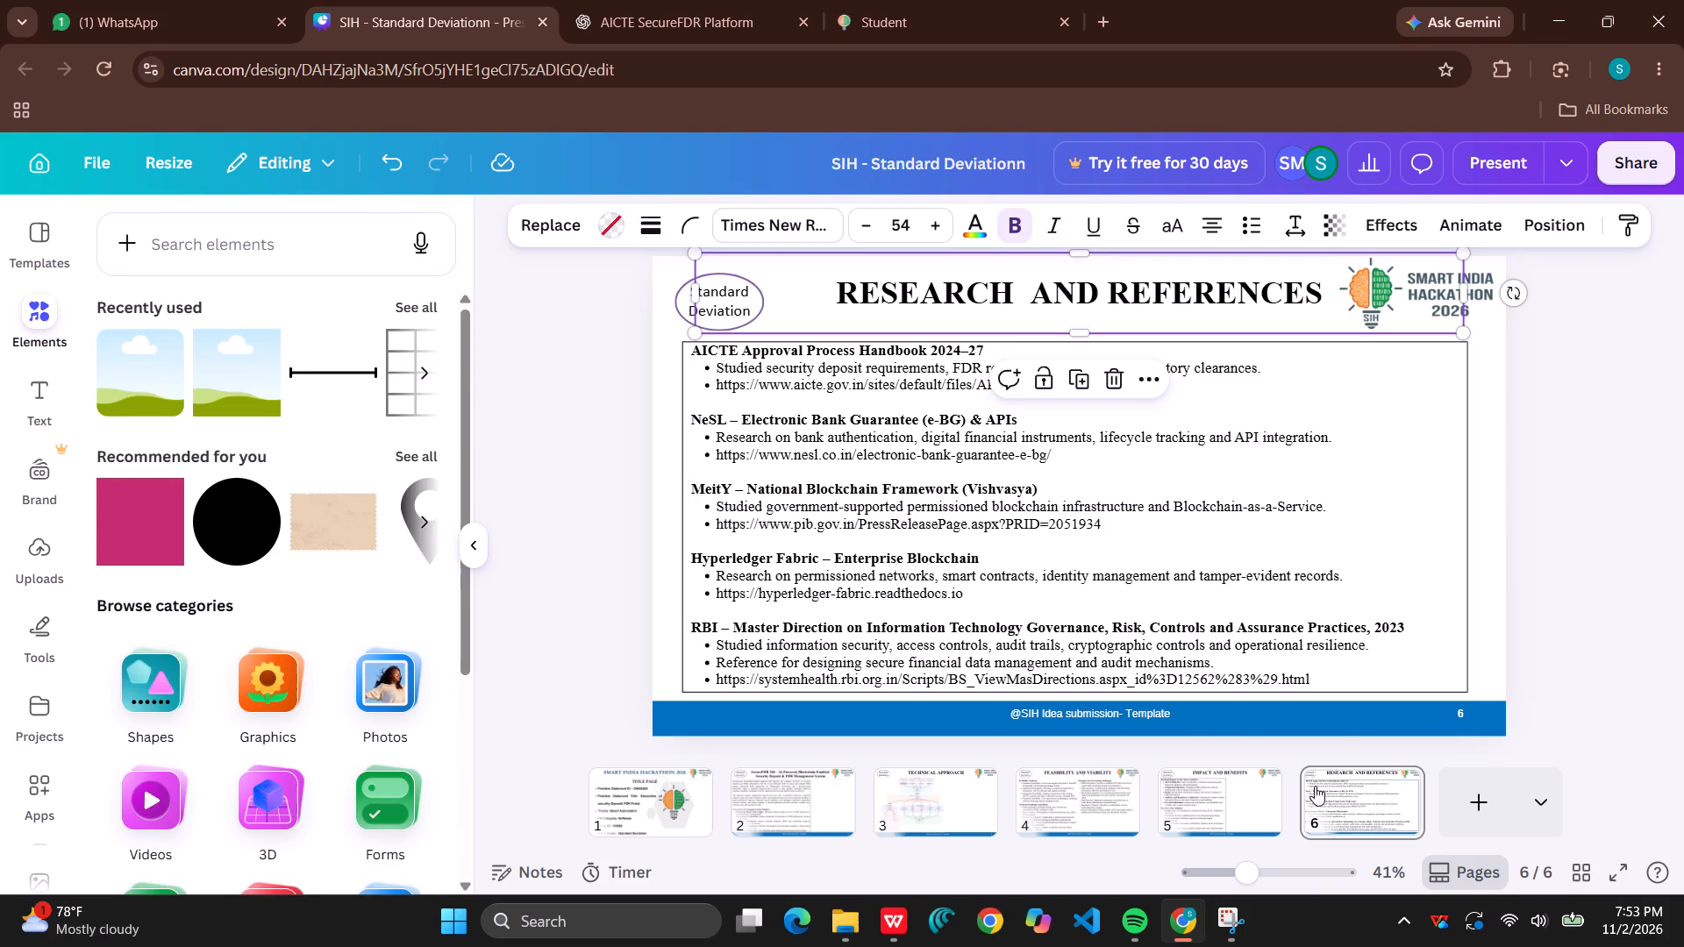
Set the height of the border rectangle around the Impact and Benefits slide's text to 829.3 px.
left_click(1197, 797)
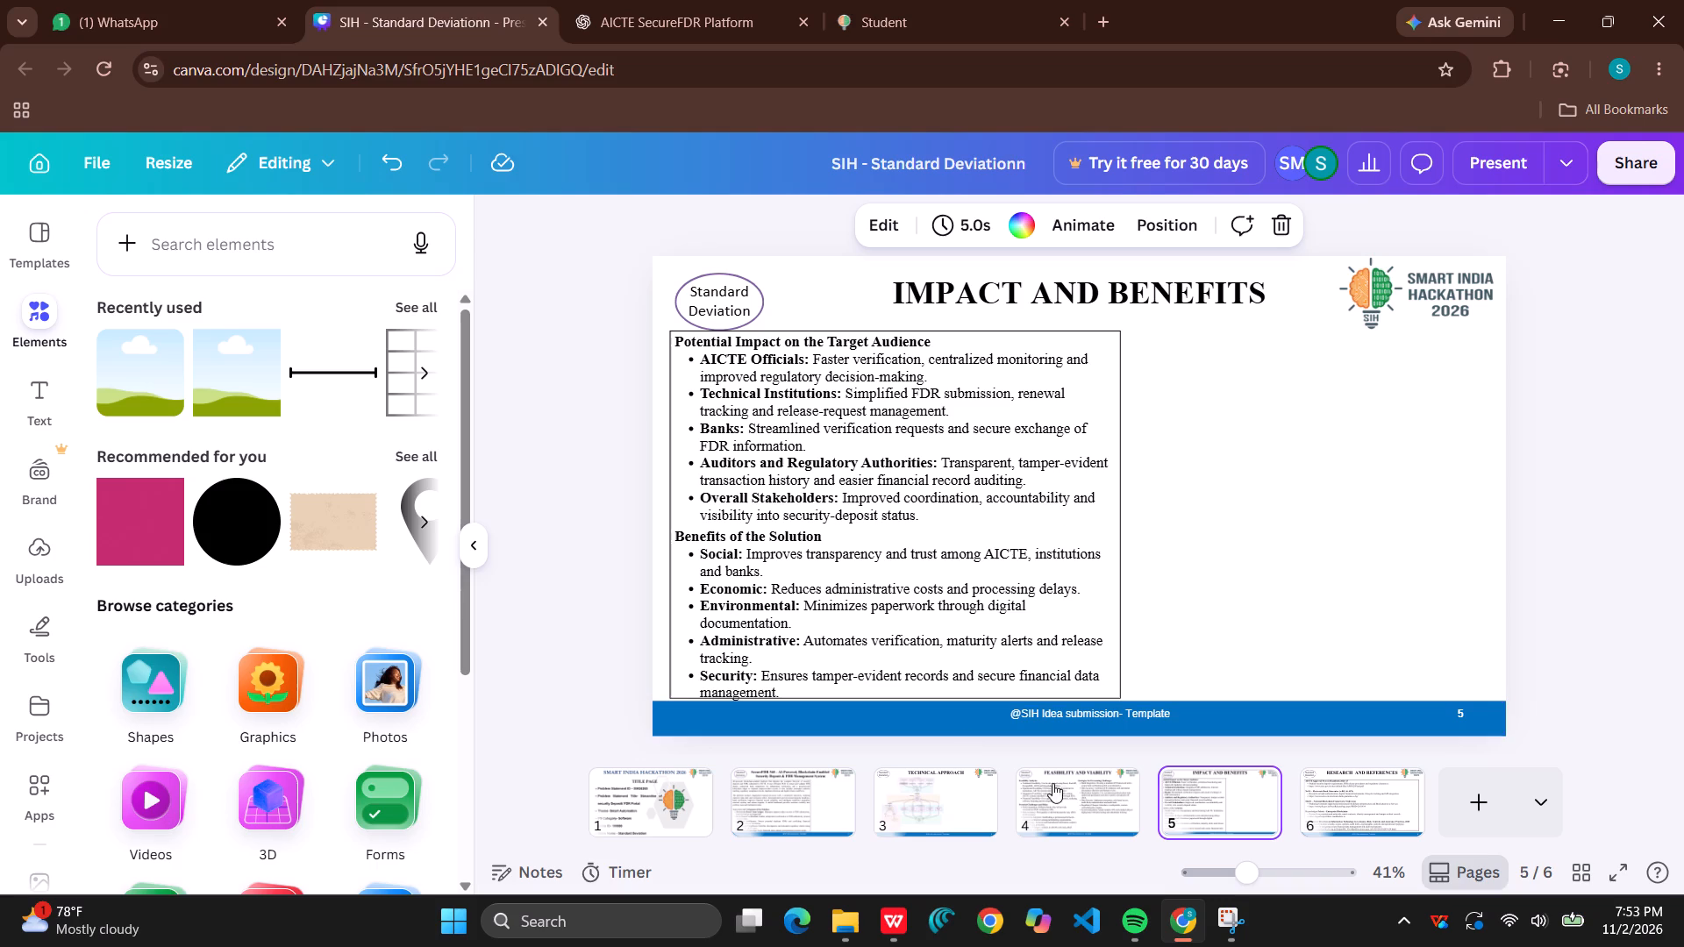
left_click(1119, 530)
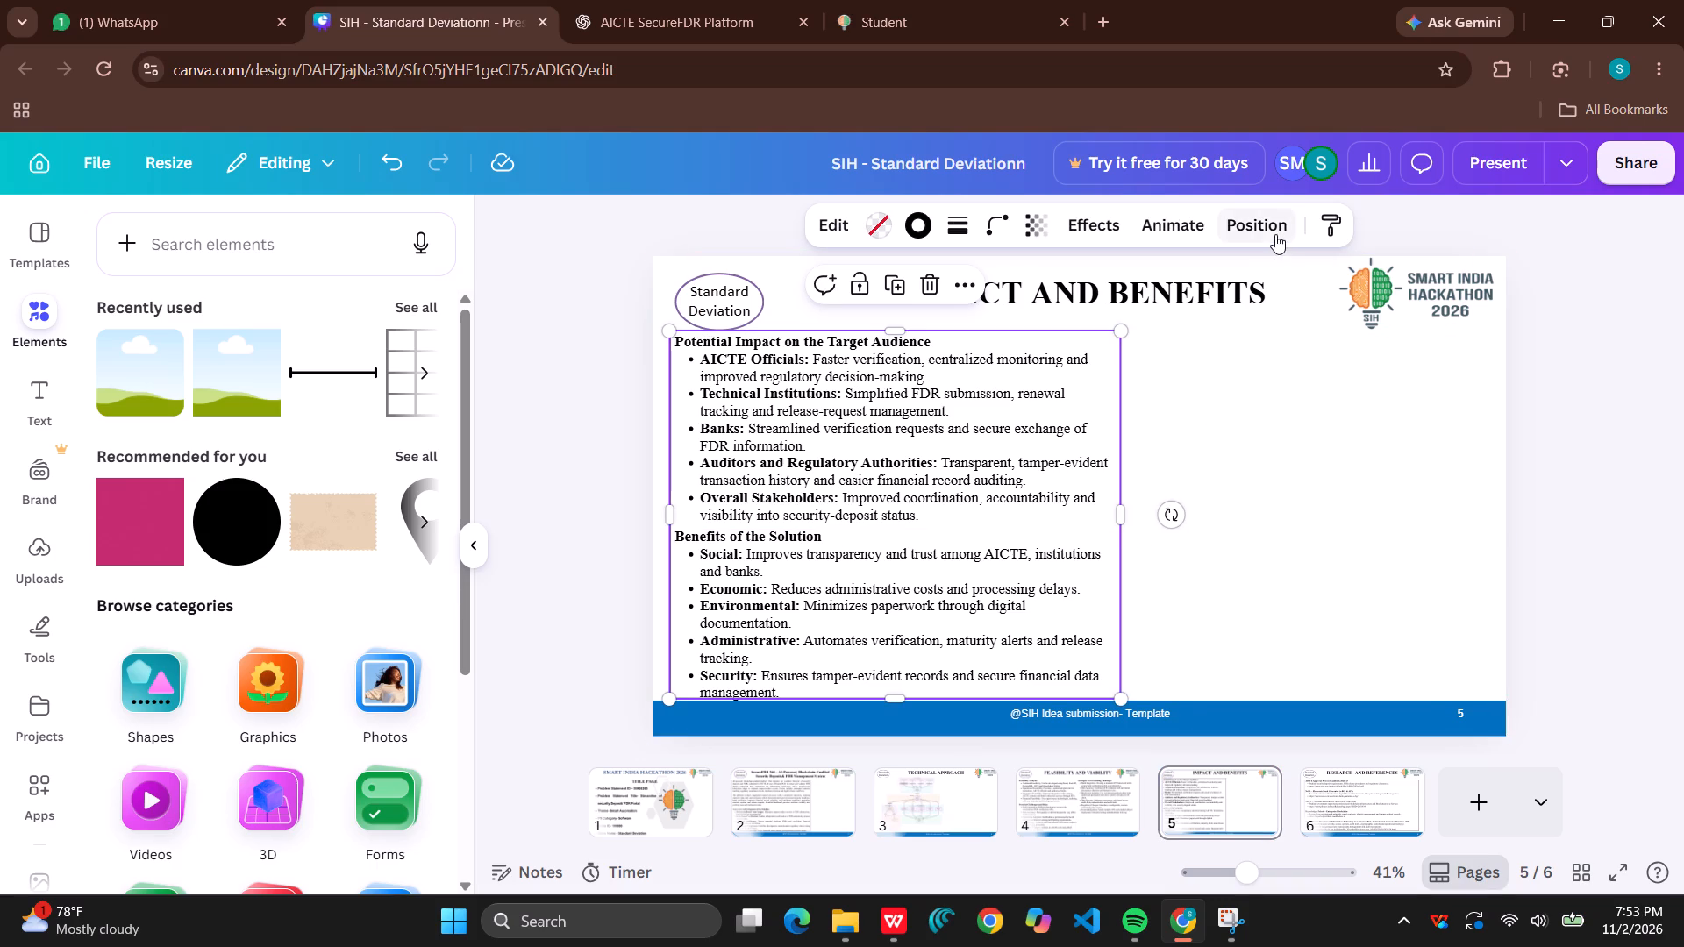
left_click(1274, 232)
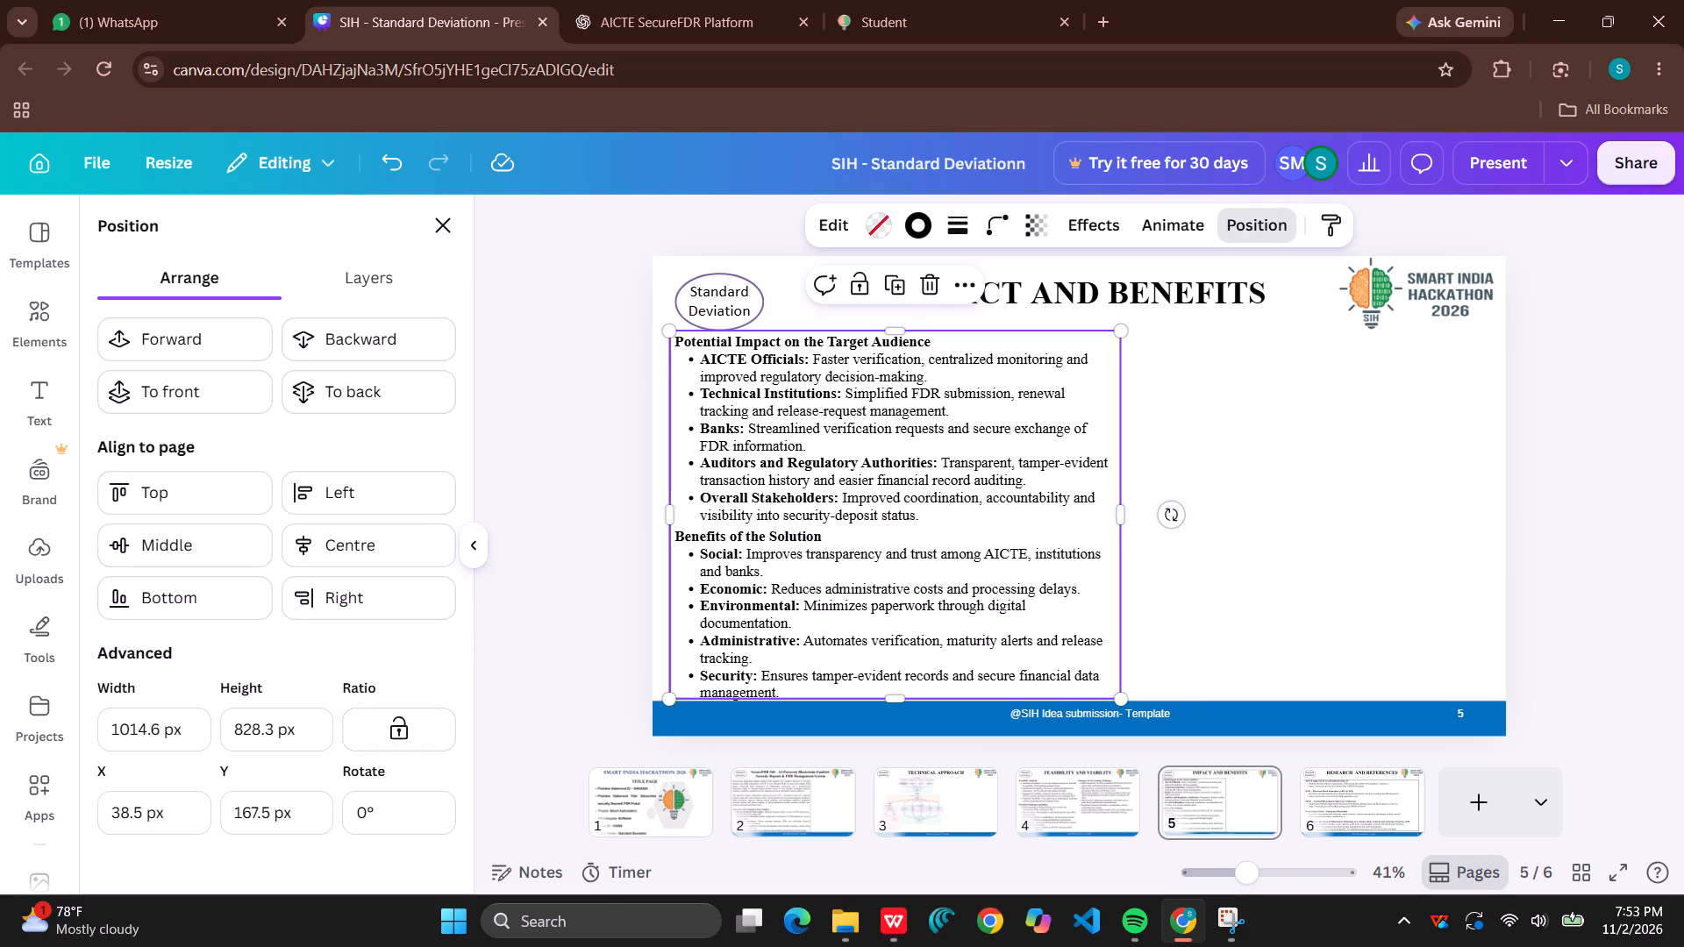
left_click(261, 731)
key("BackSpace")
key("9")
key("Return")
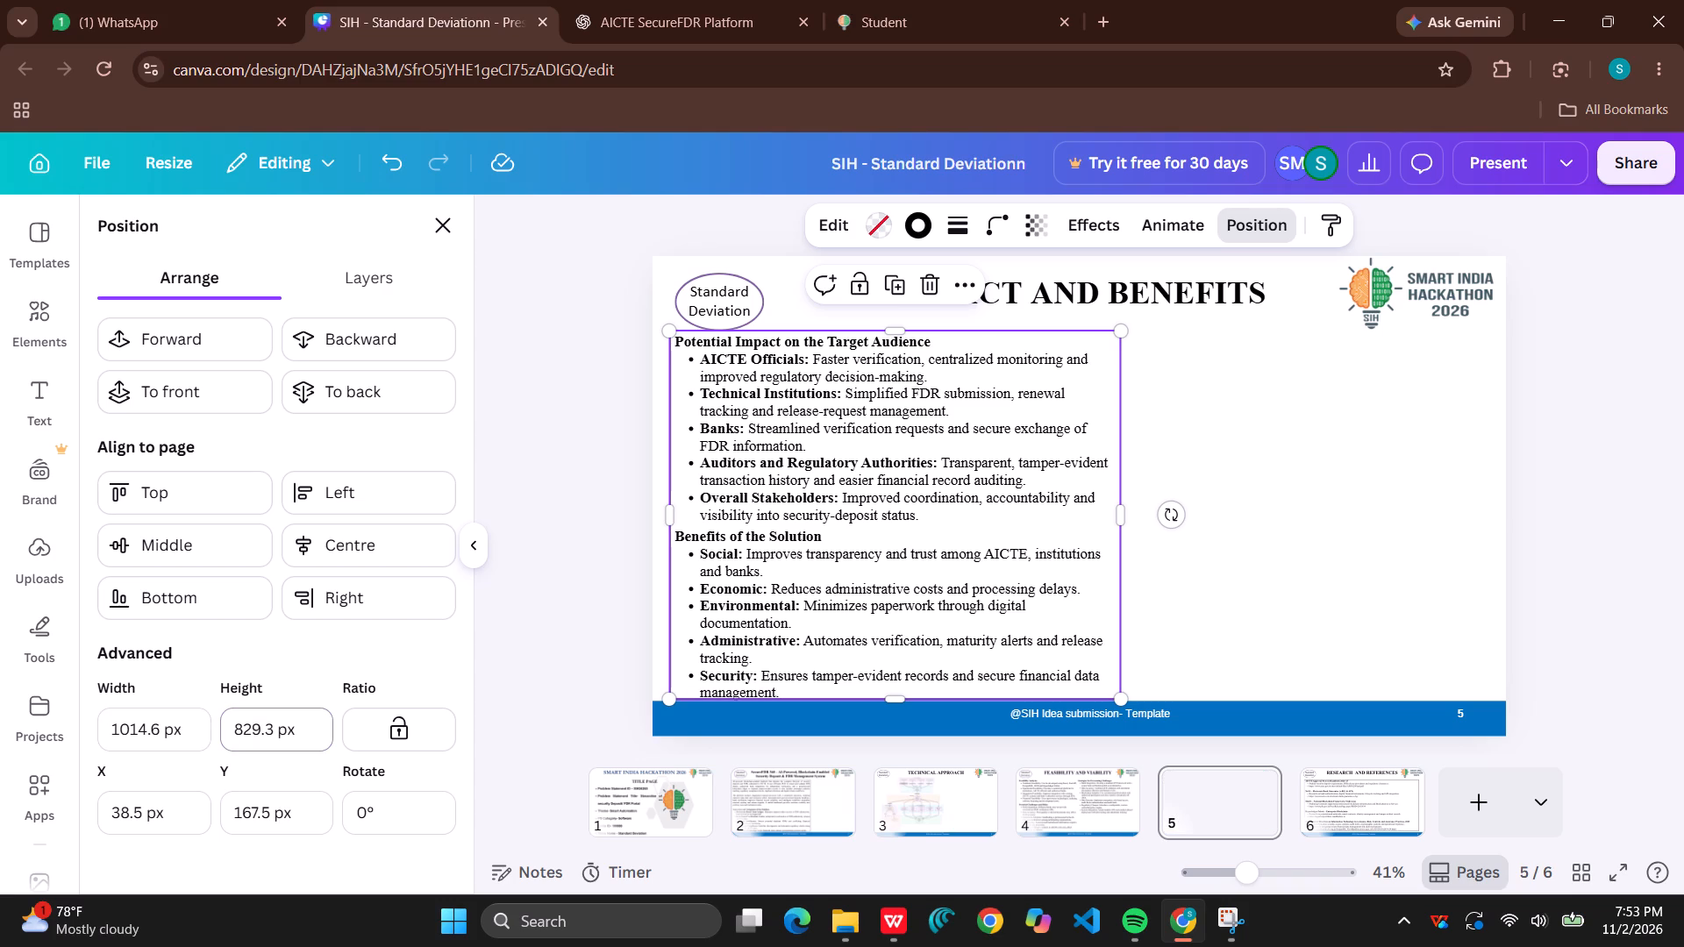
left_click(503, 637)
left_click(503, 637)
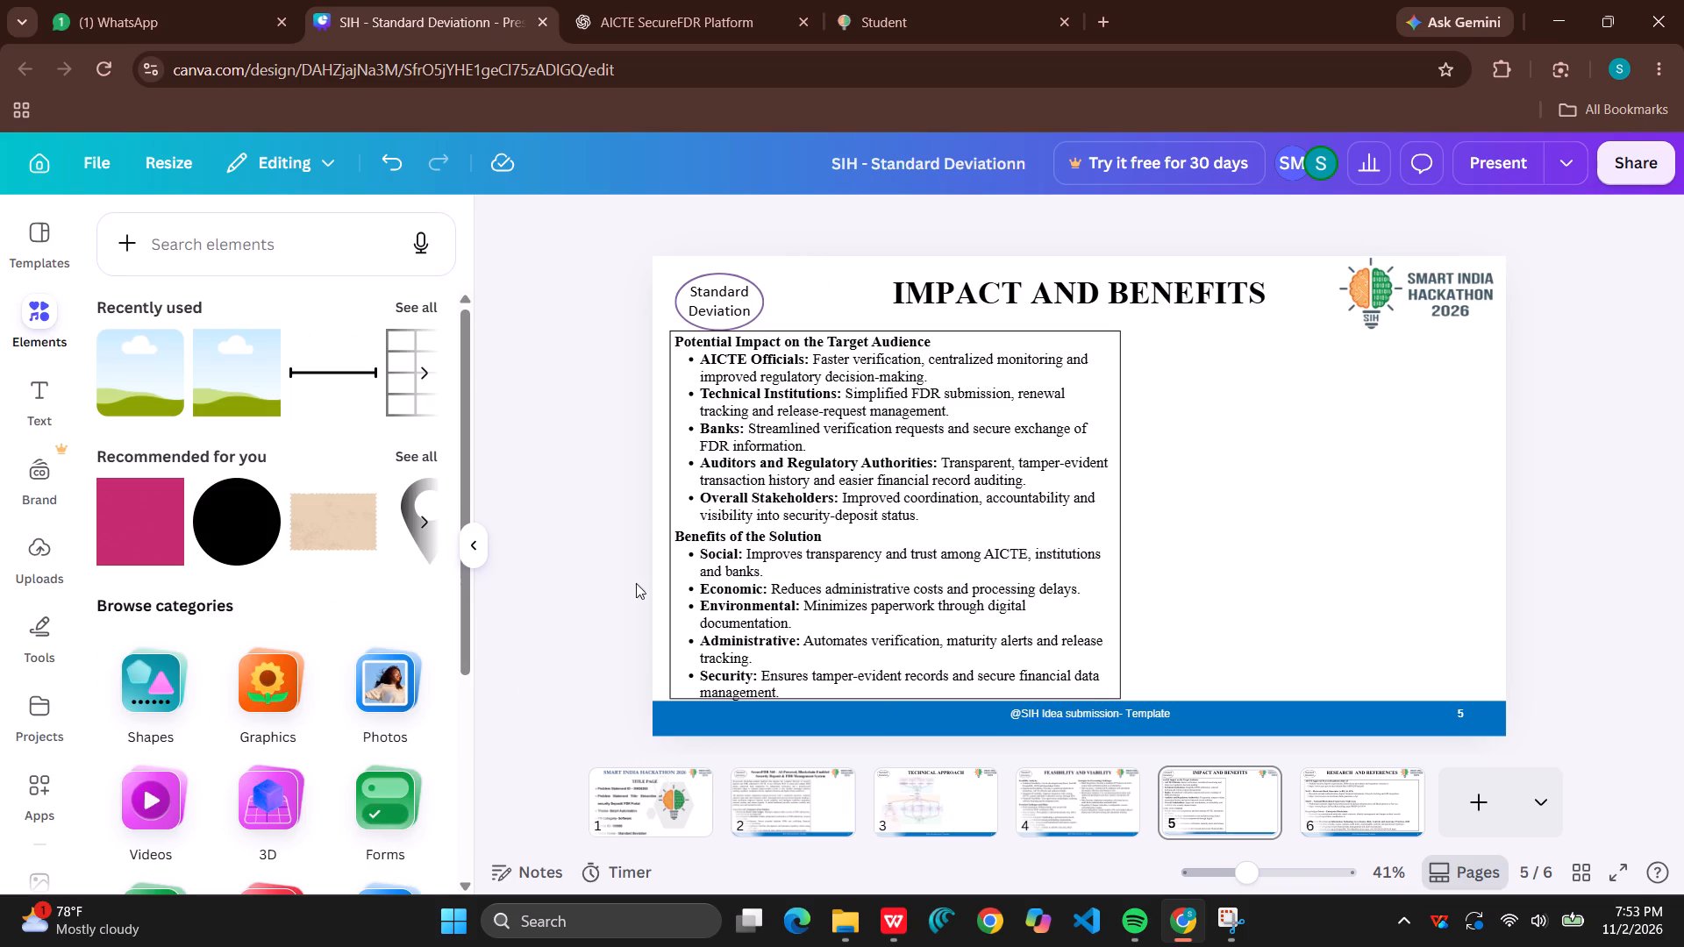
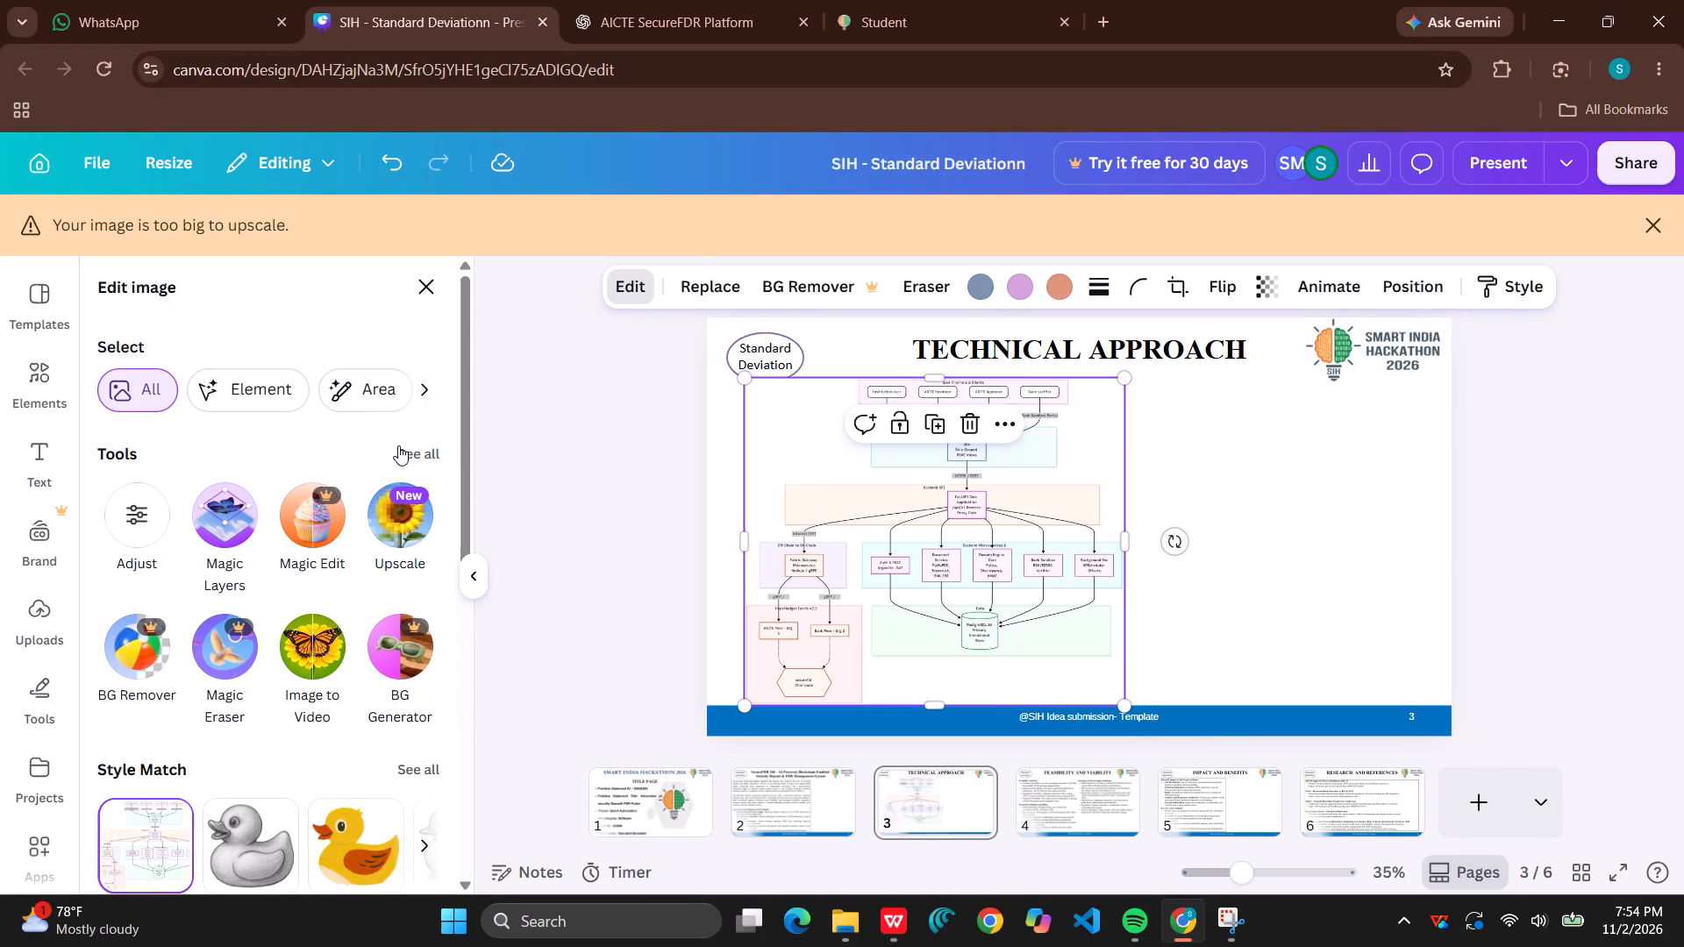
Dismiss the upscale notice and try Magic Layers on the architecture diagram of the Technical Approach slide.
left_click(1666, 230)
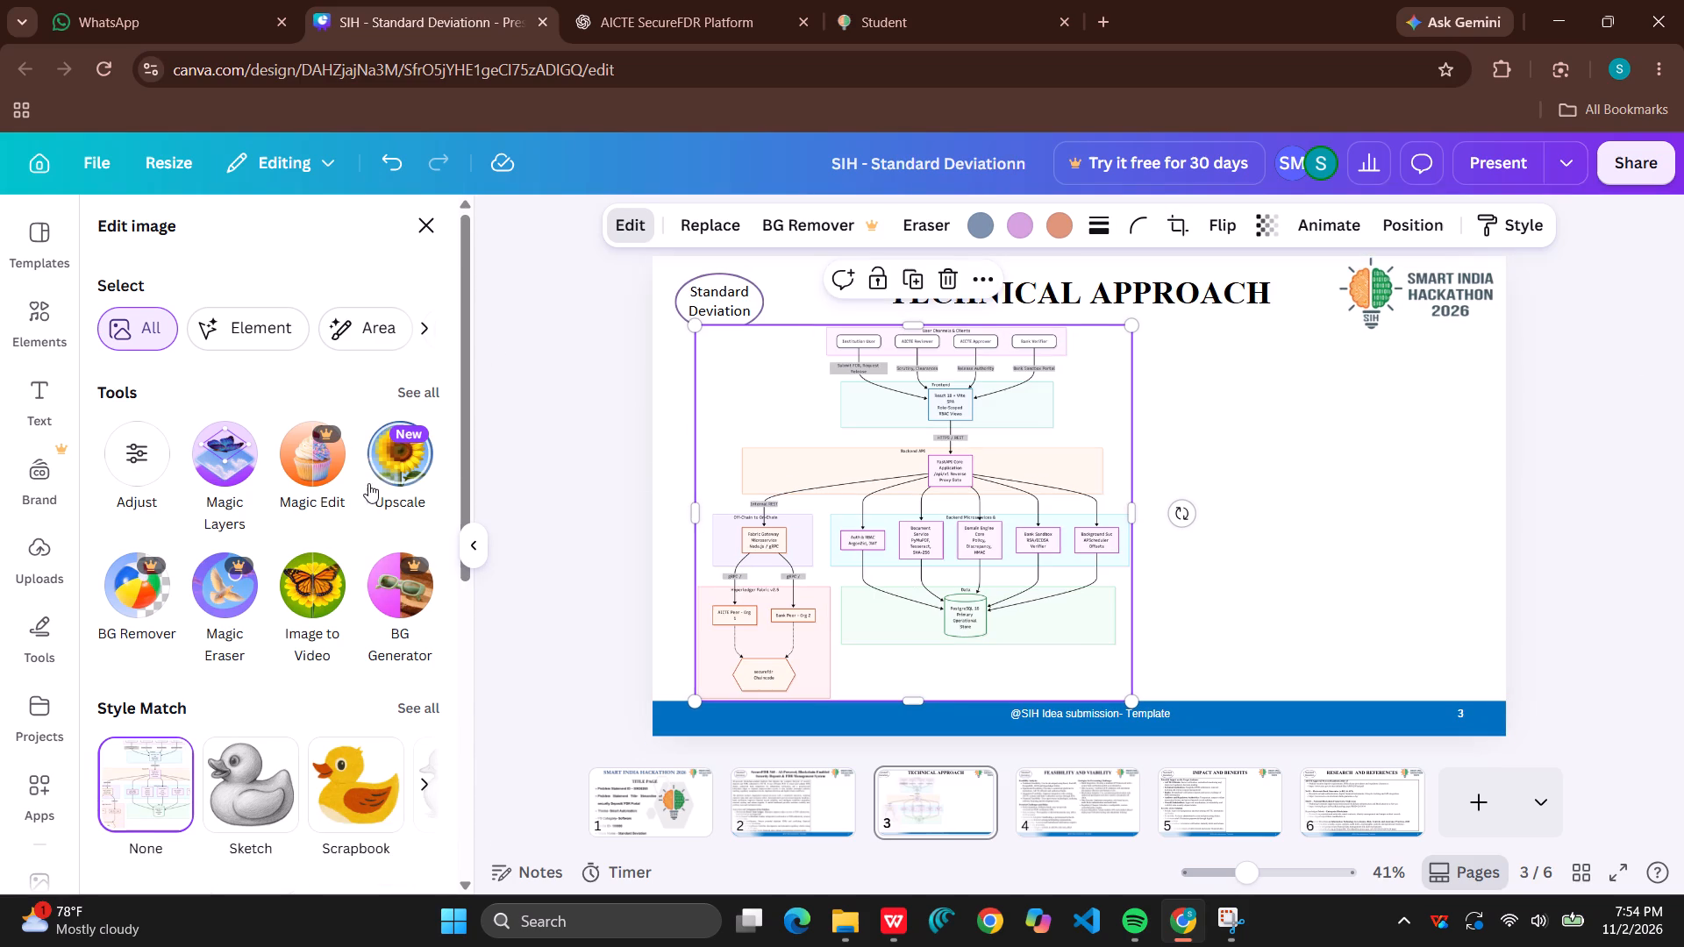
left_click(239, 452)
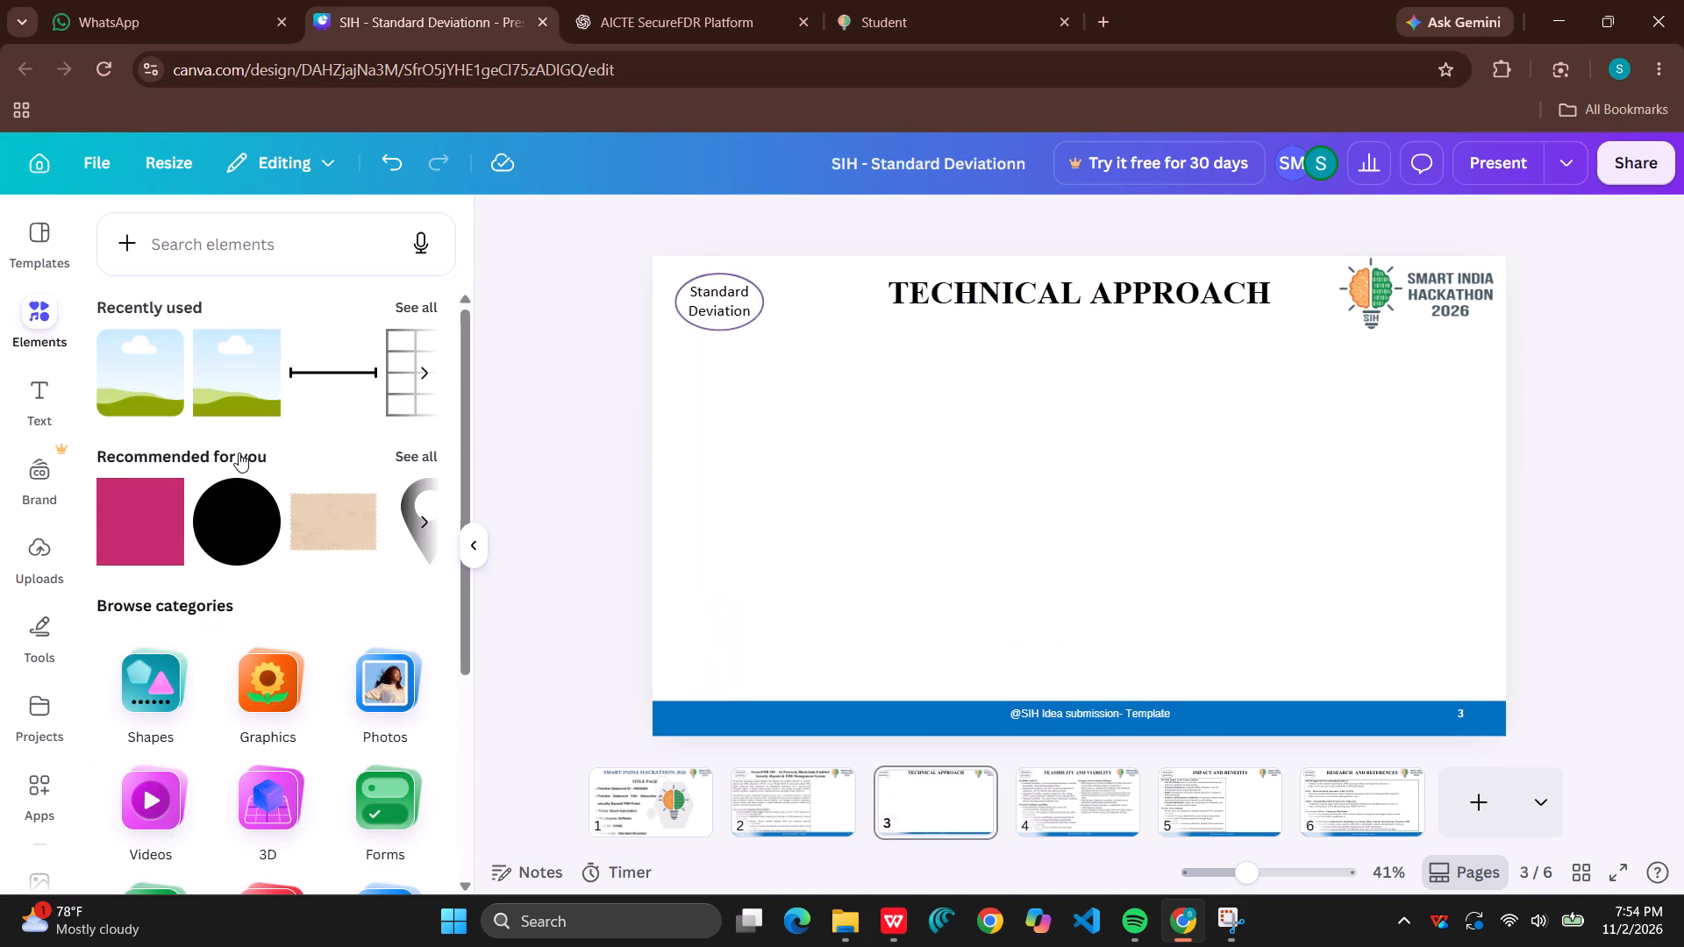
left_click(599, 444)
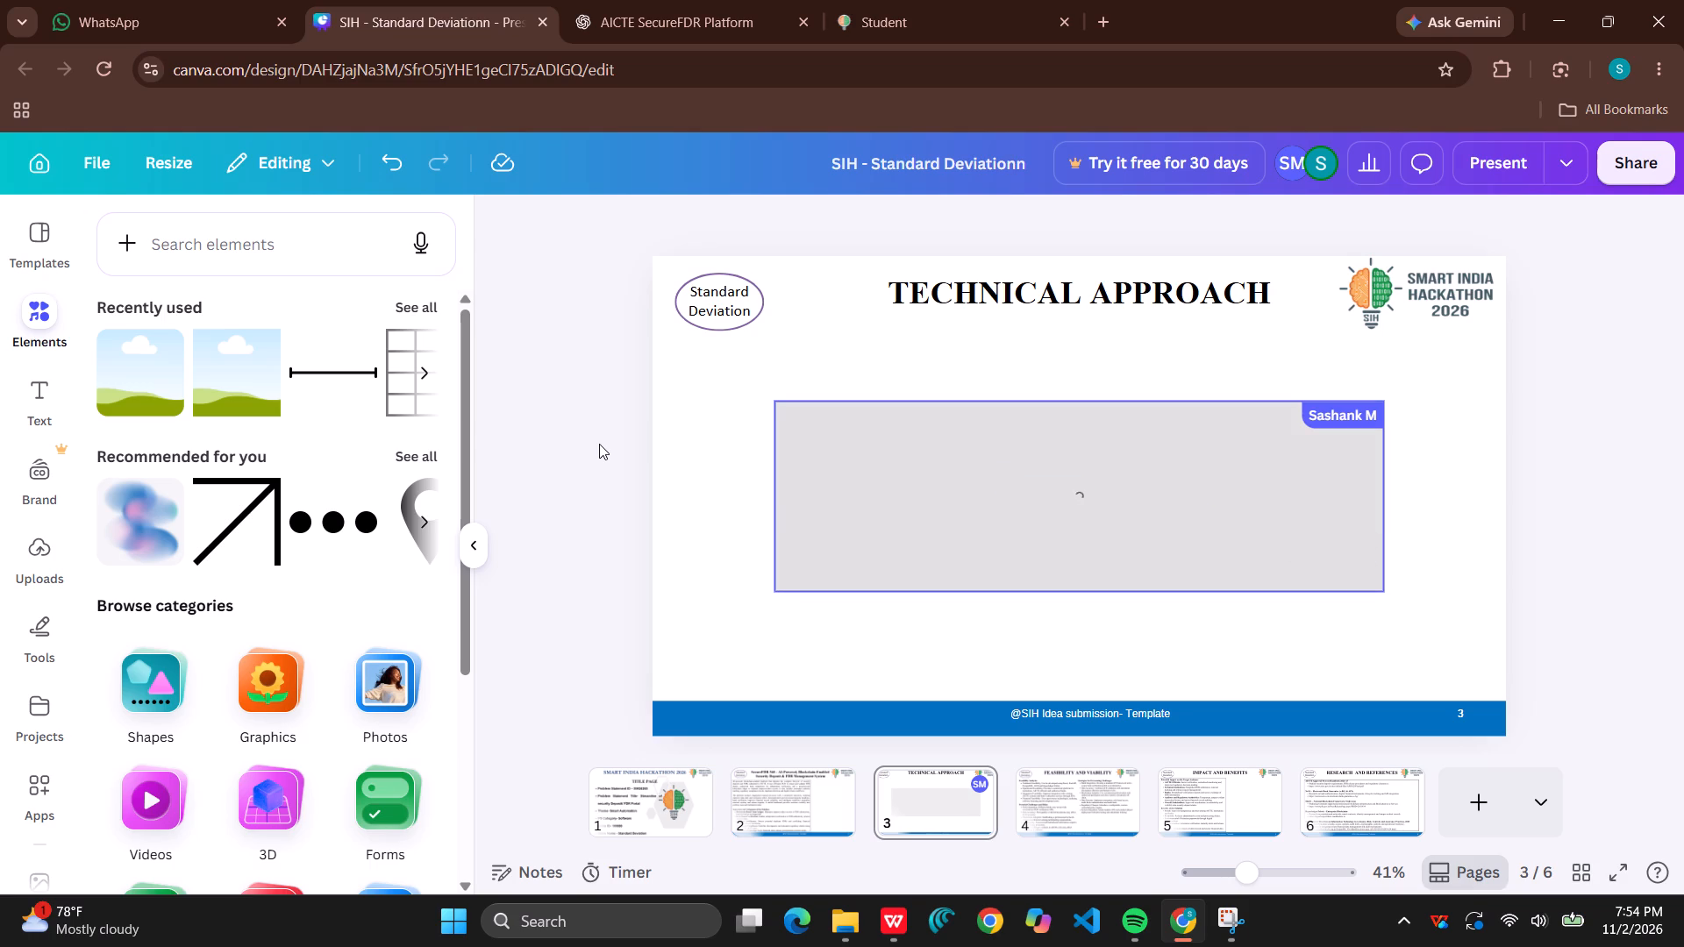
Check the title slide's team ID and team name against the team details on the Smart India Hackathon portal.
left_click(675, 775)
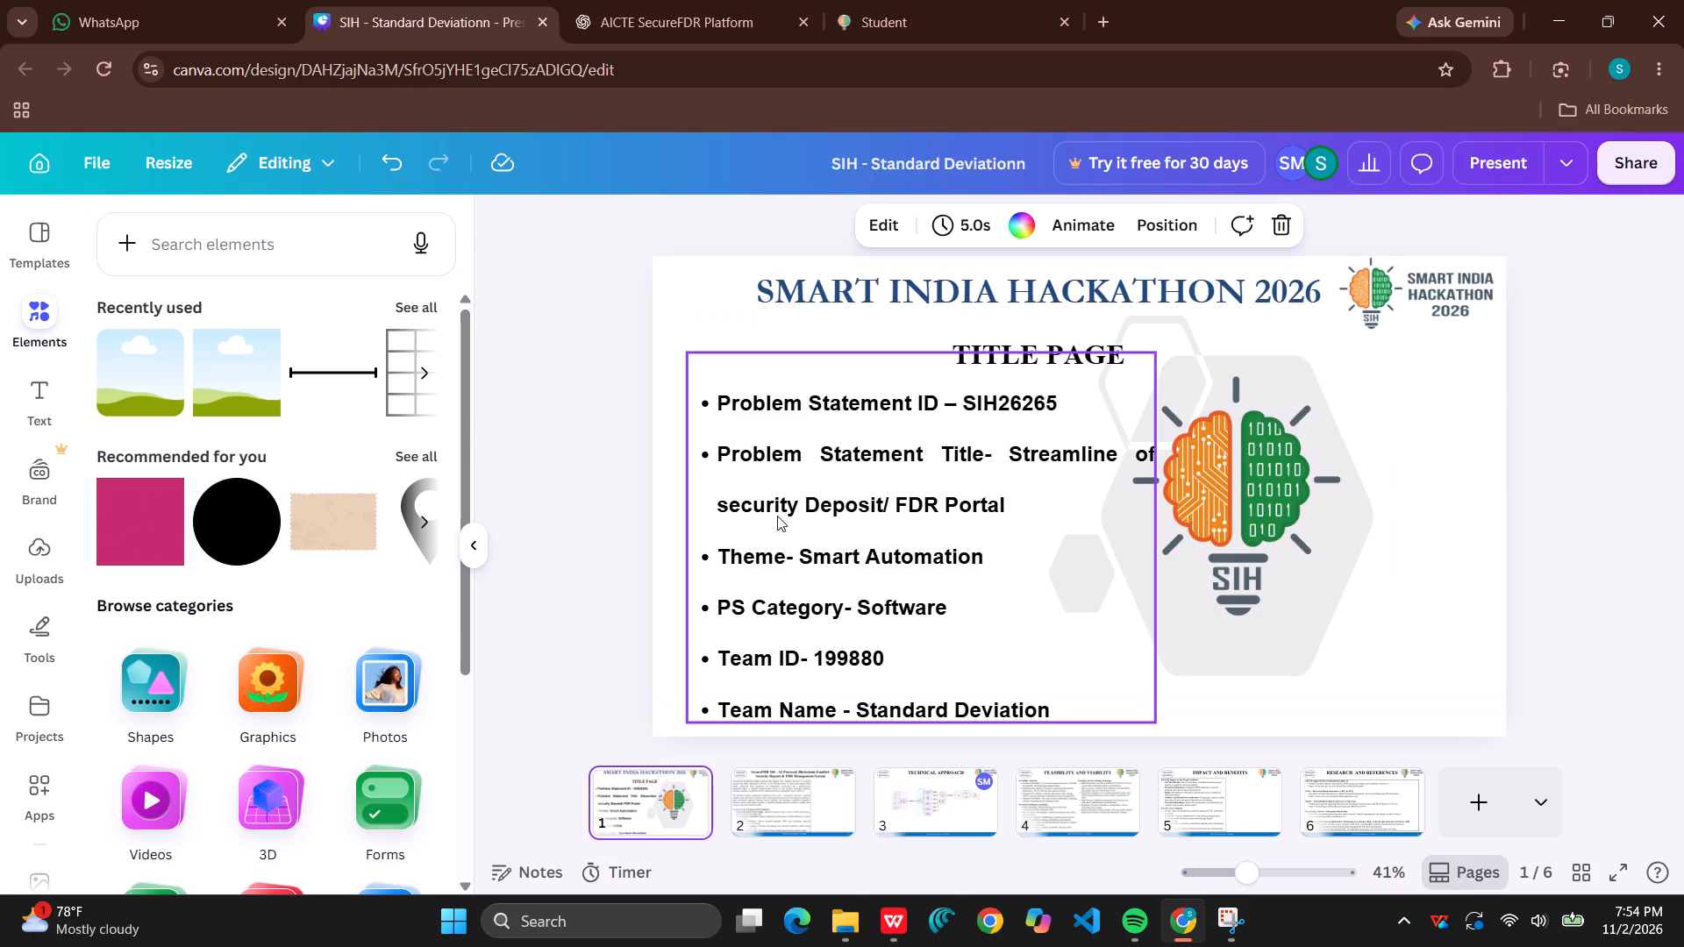
left_click(971, 0)
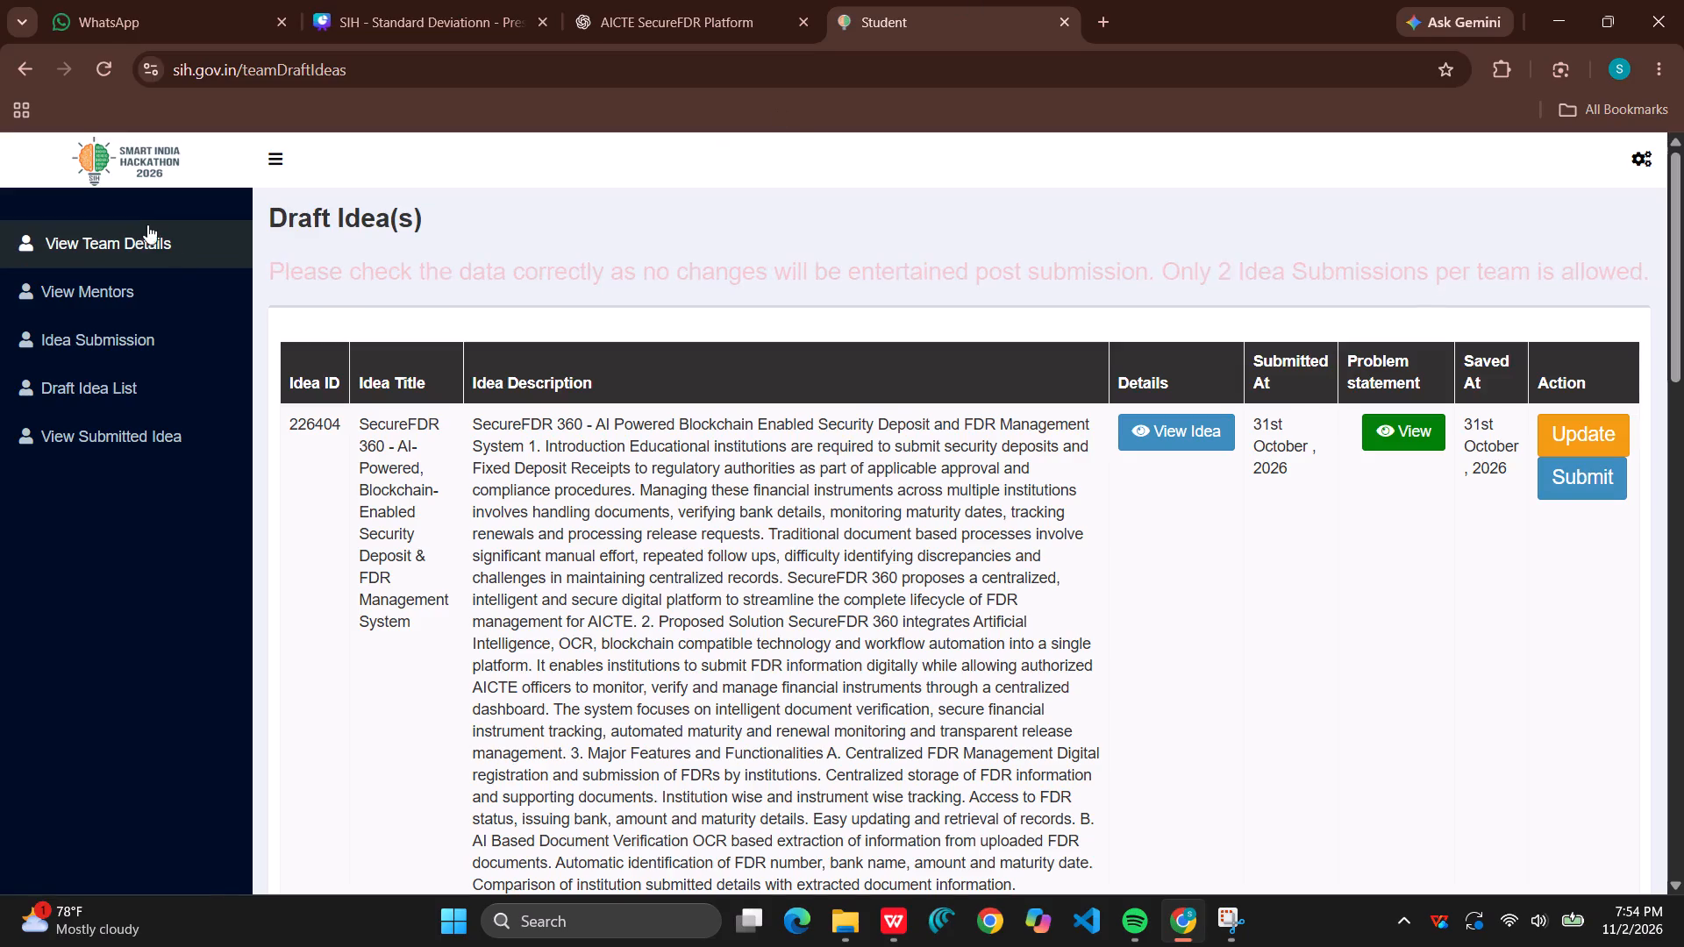
left_click(142, 223)
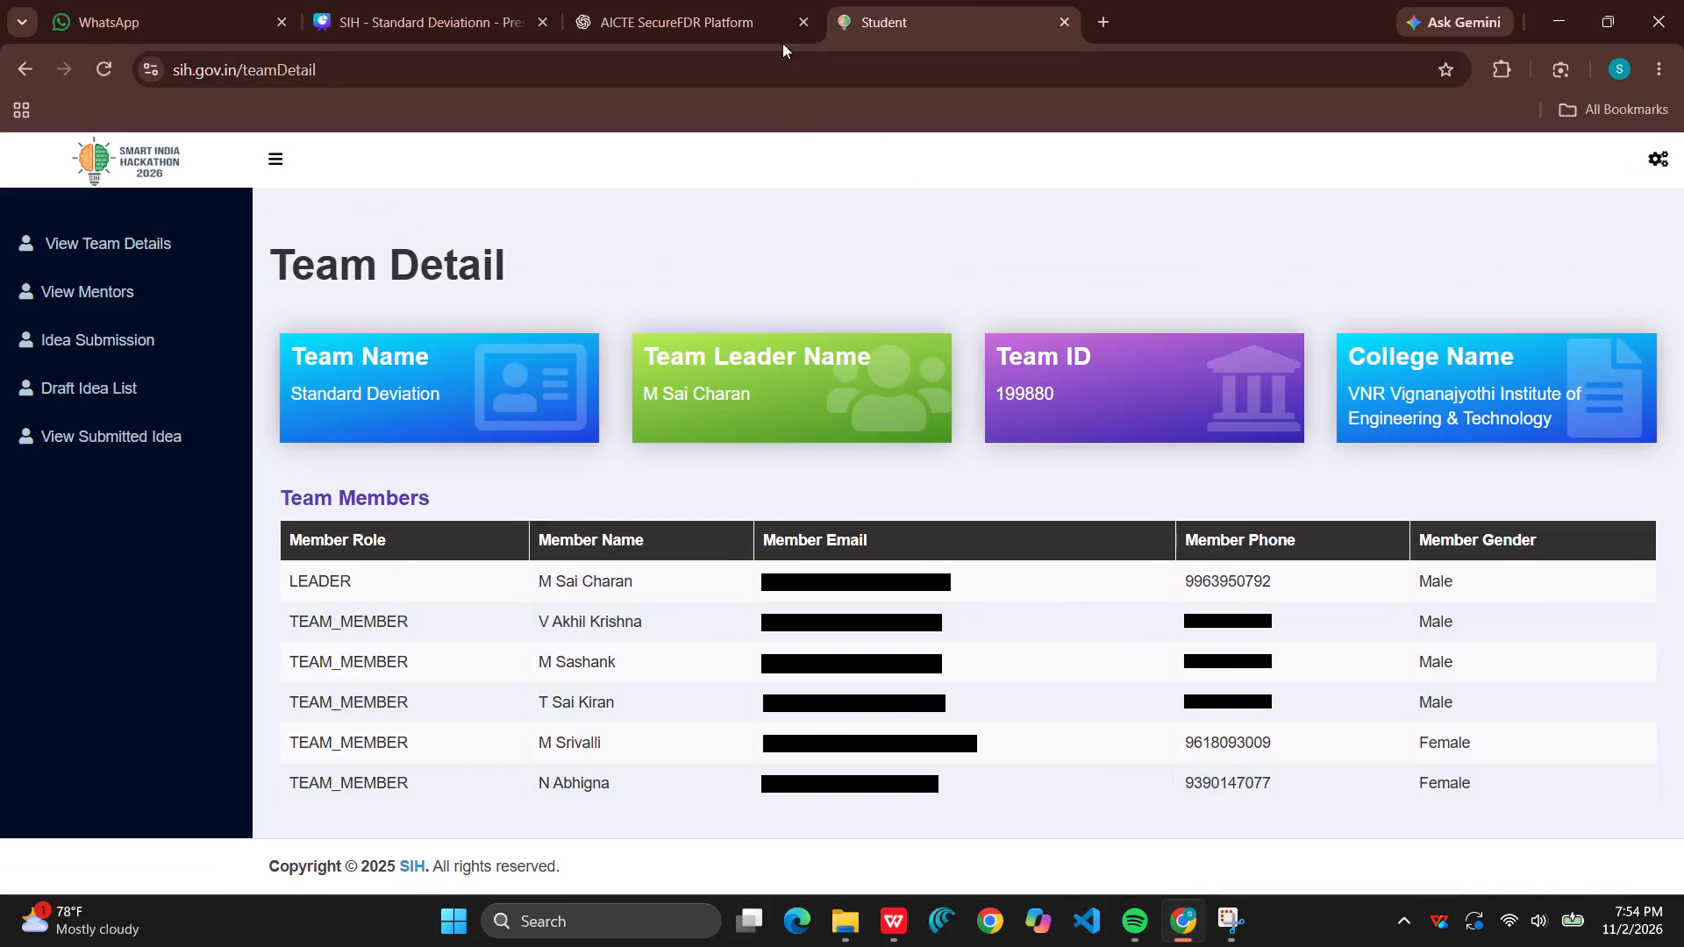
left_click(478, 0)
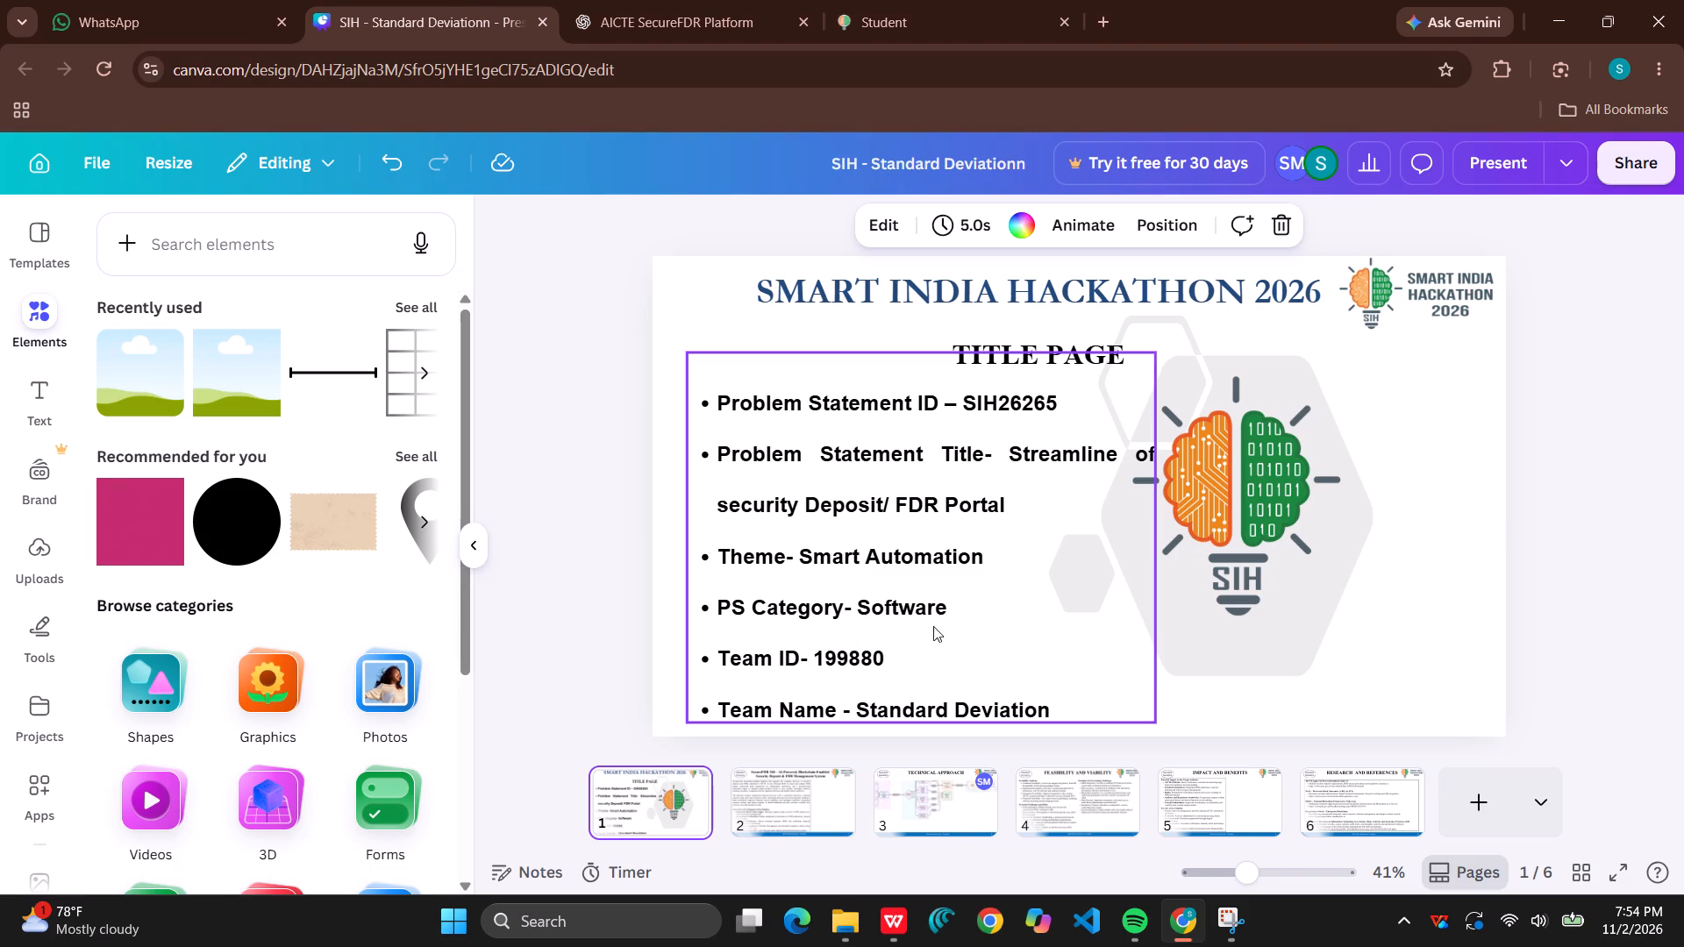
left_click(910, 0)
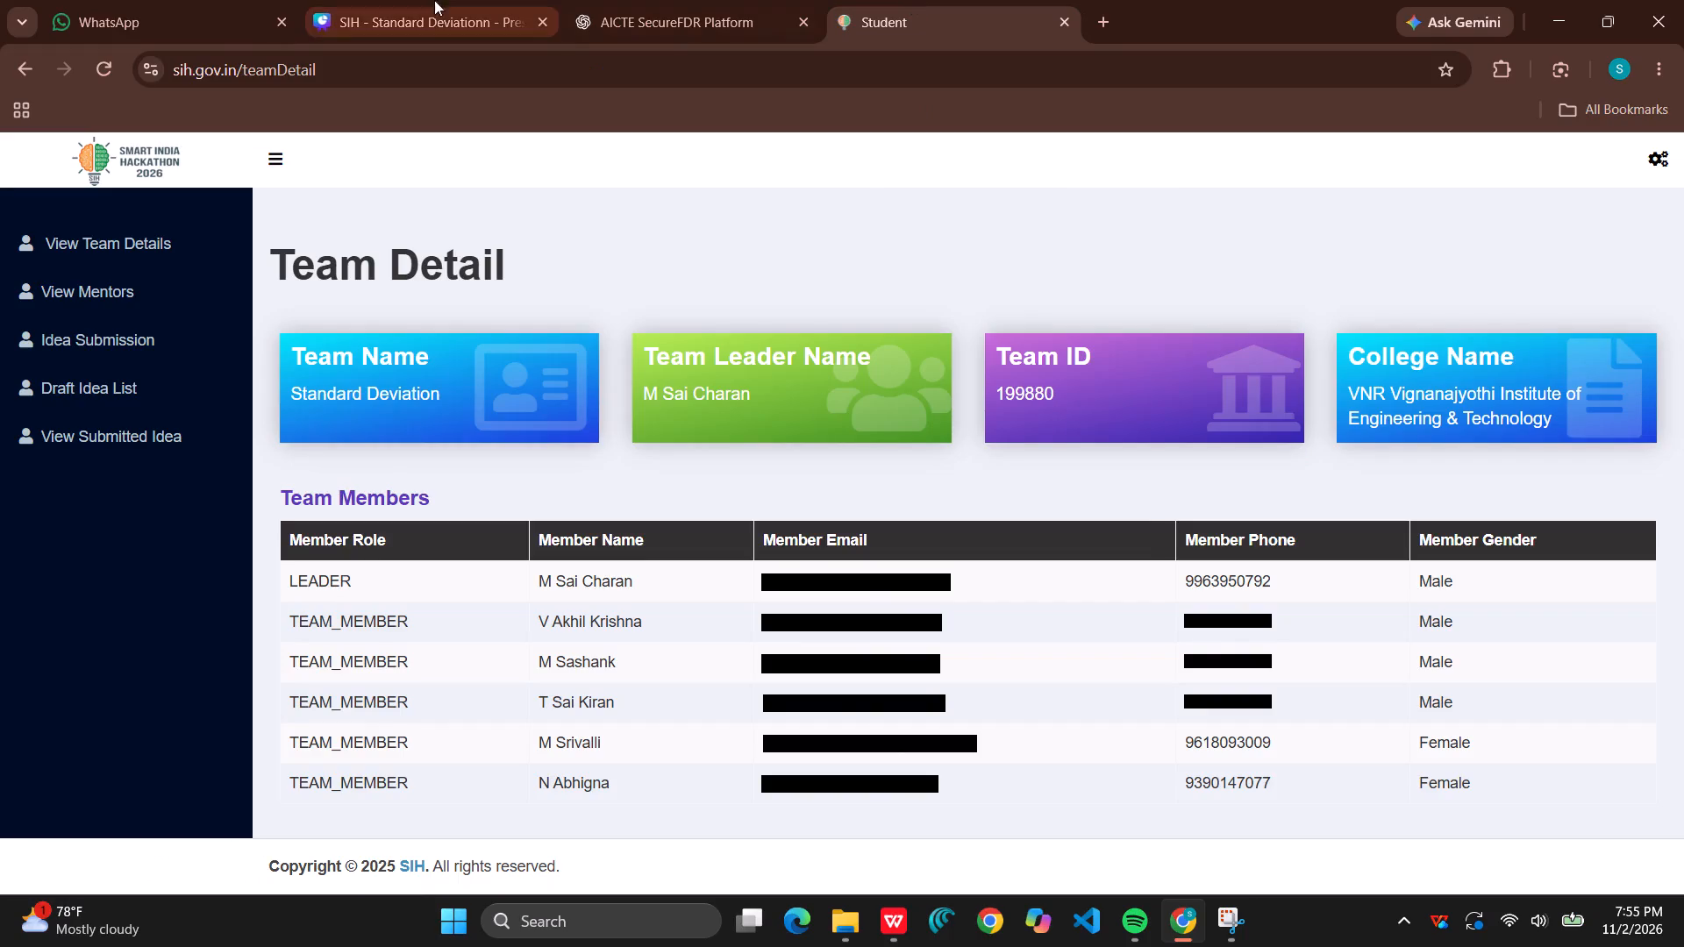
left_click(425, 0)
Open the Technical Approach slide in the Canva presentation.
left_click(911, 799)
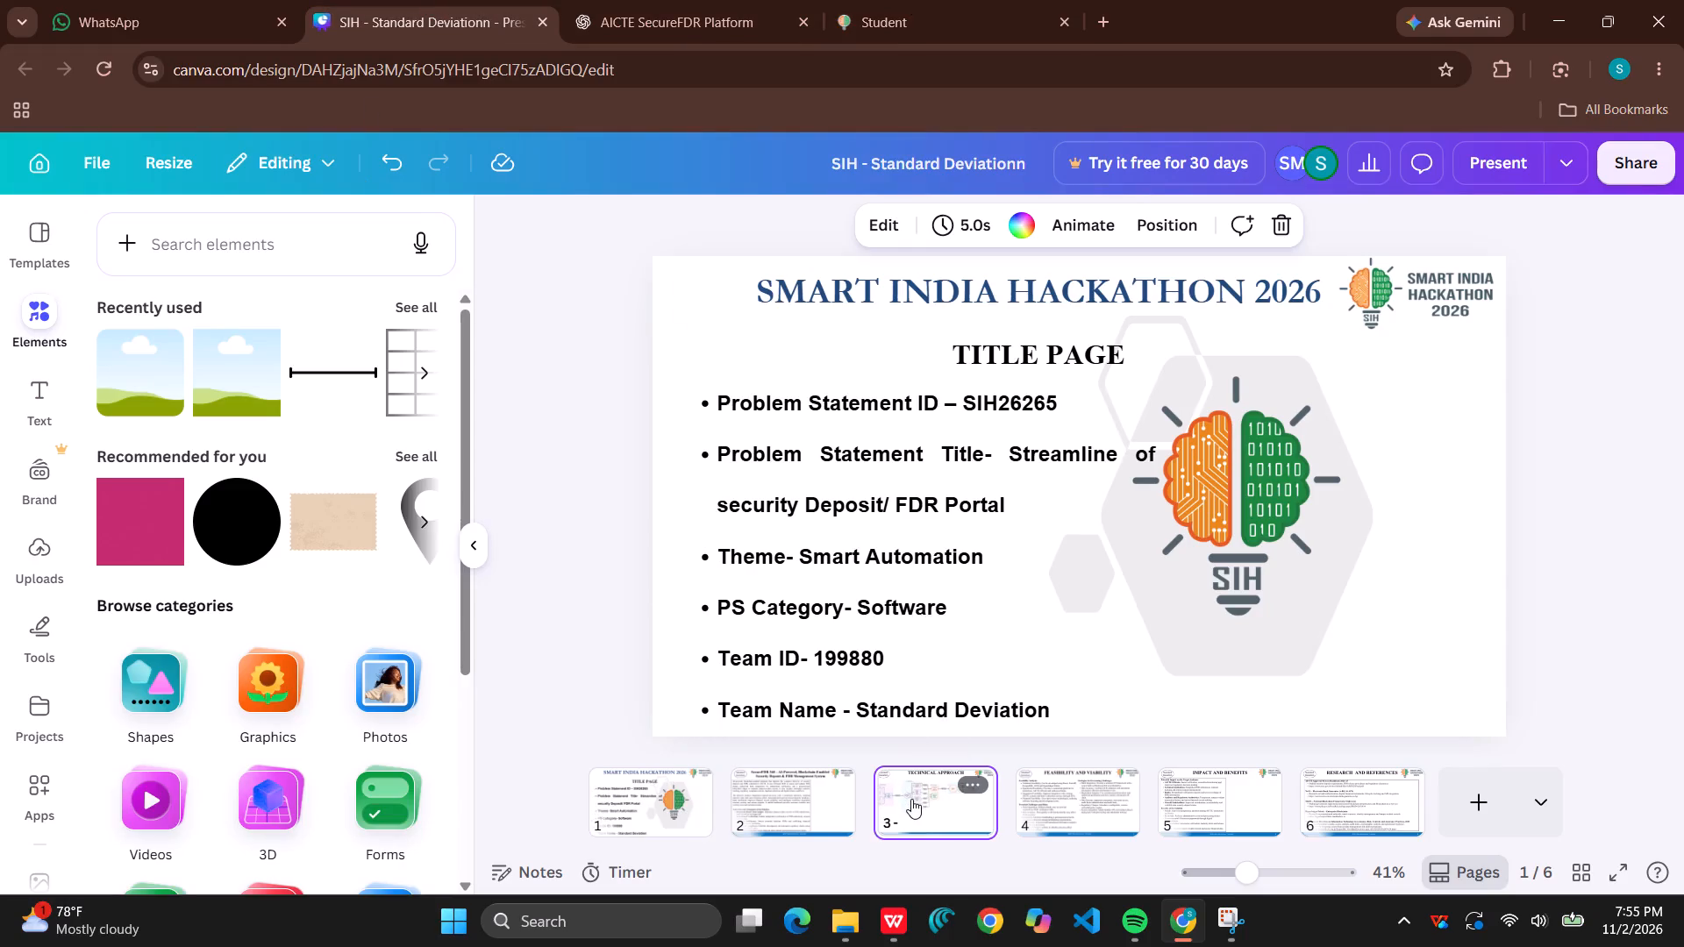
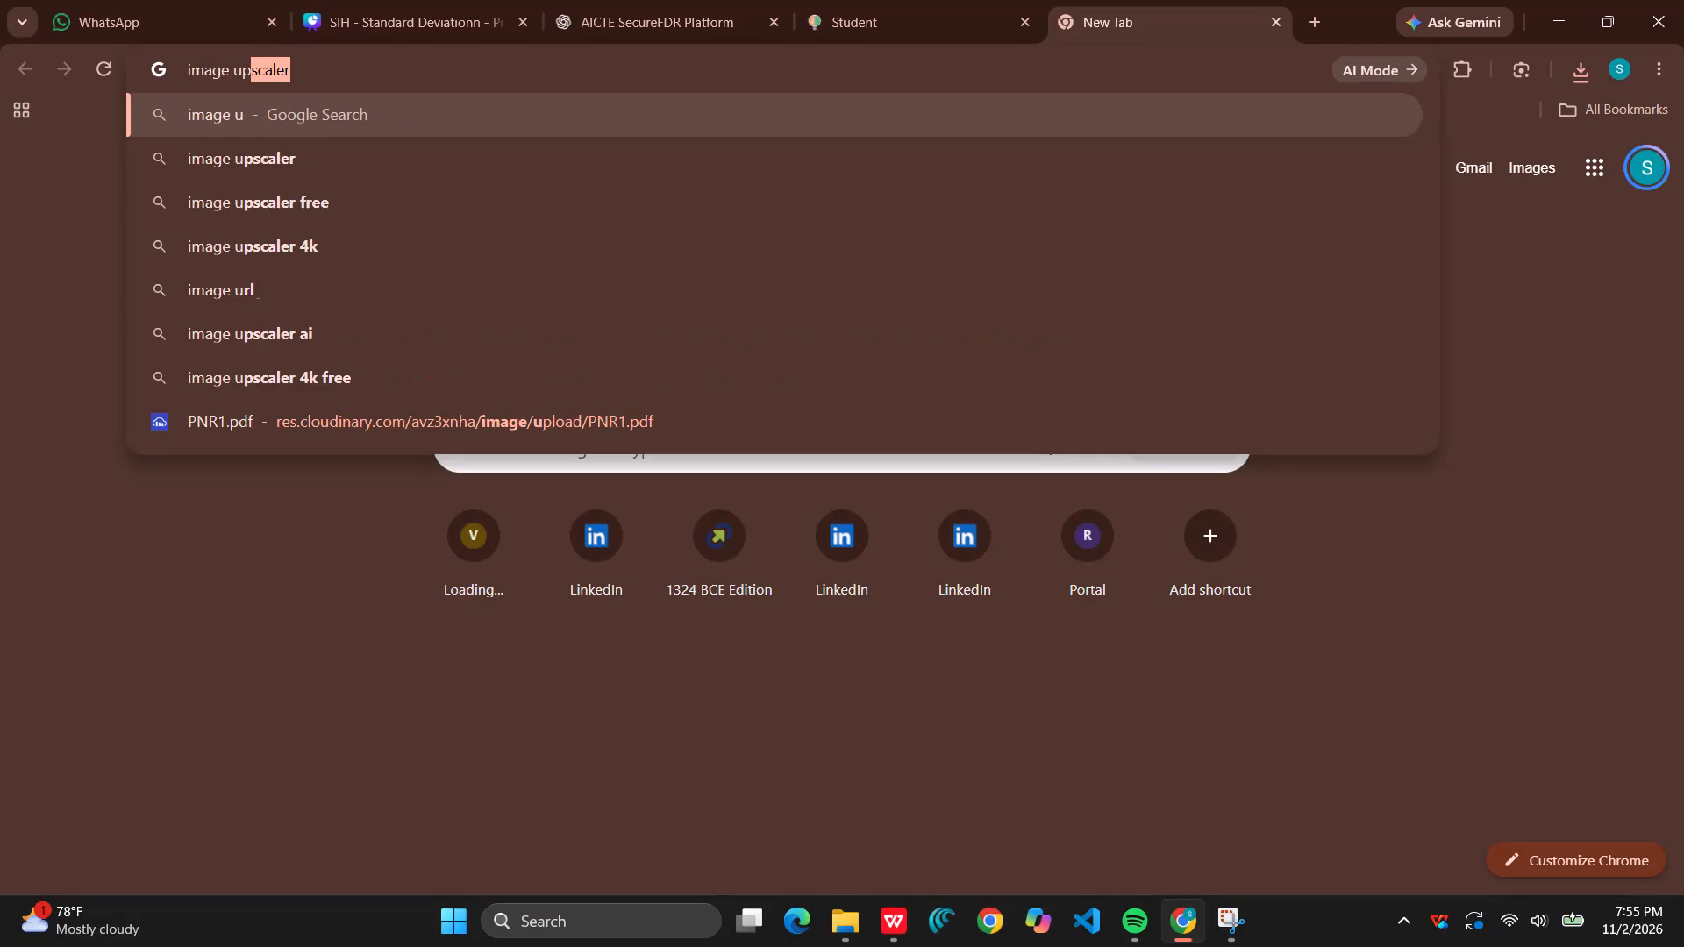
Search the web for image upscaler and open the Upscale Image tool on imageupscaler.com.
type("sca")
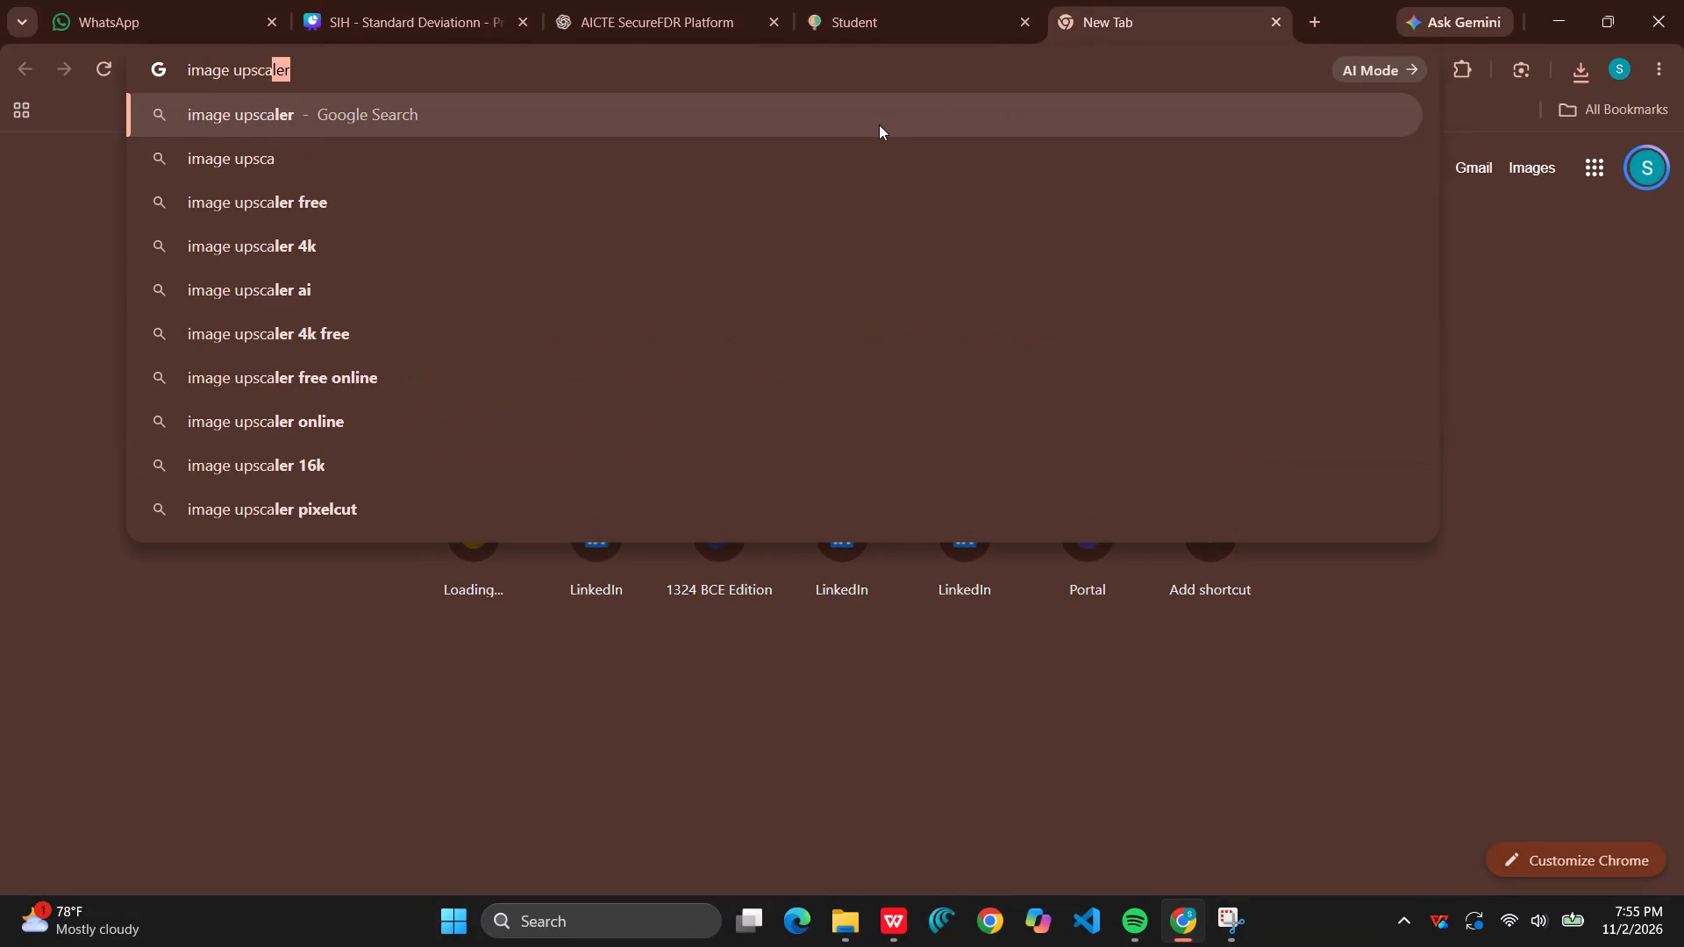
left_click(879, 125)
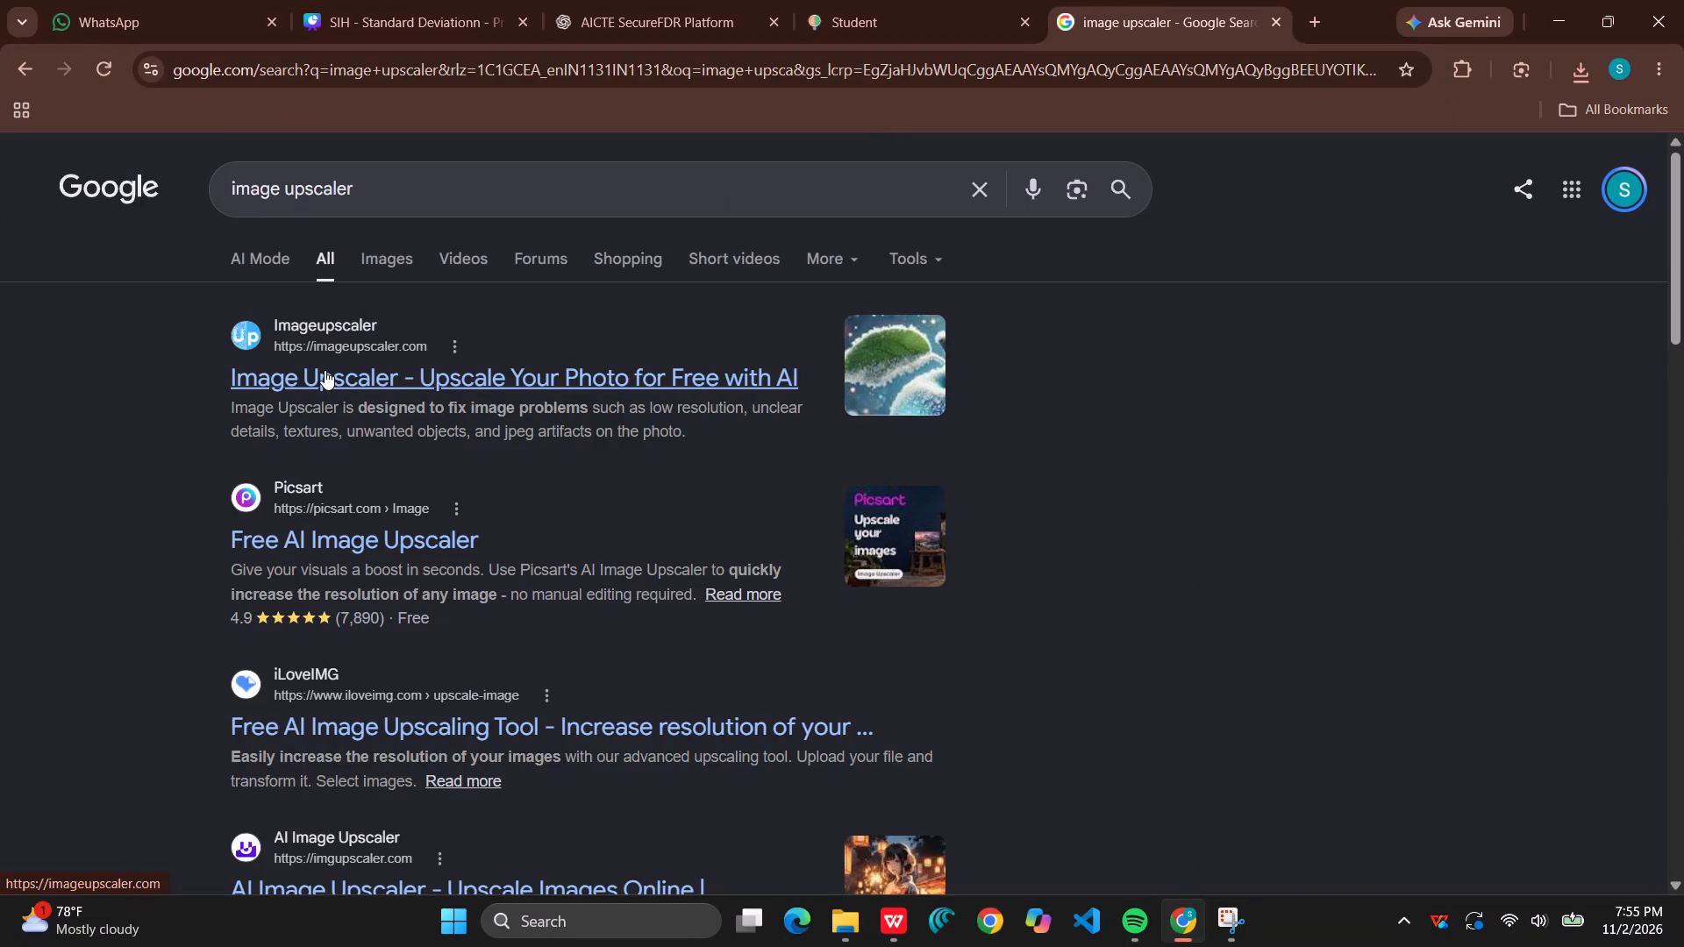
left_click(325, 370)
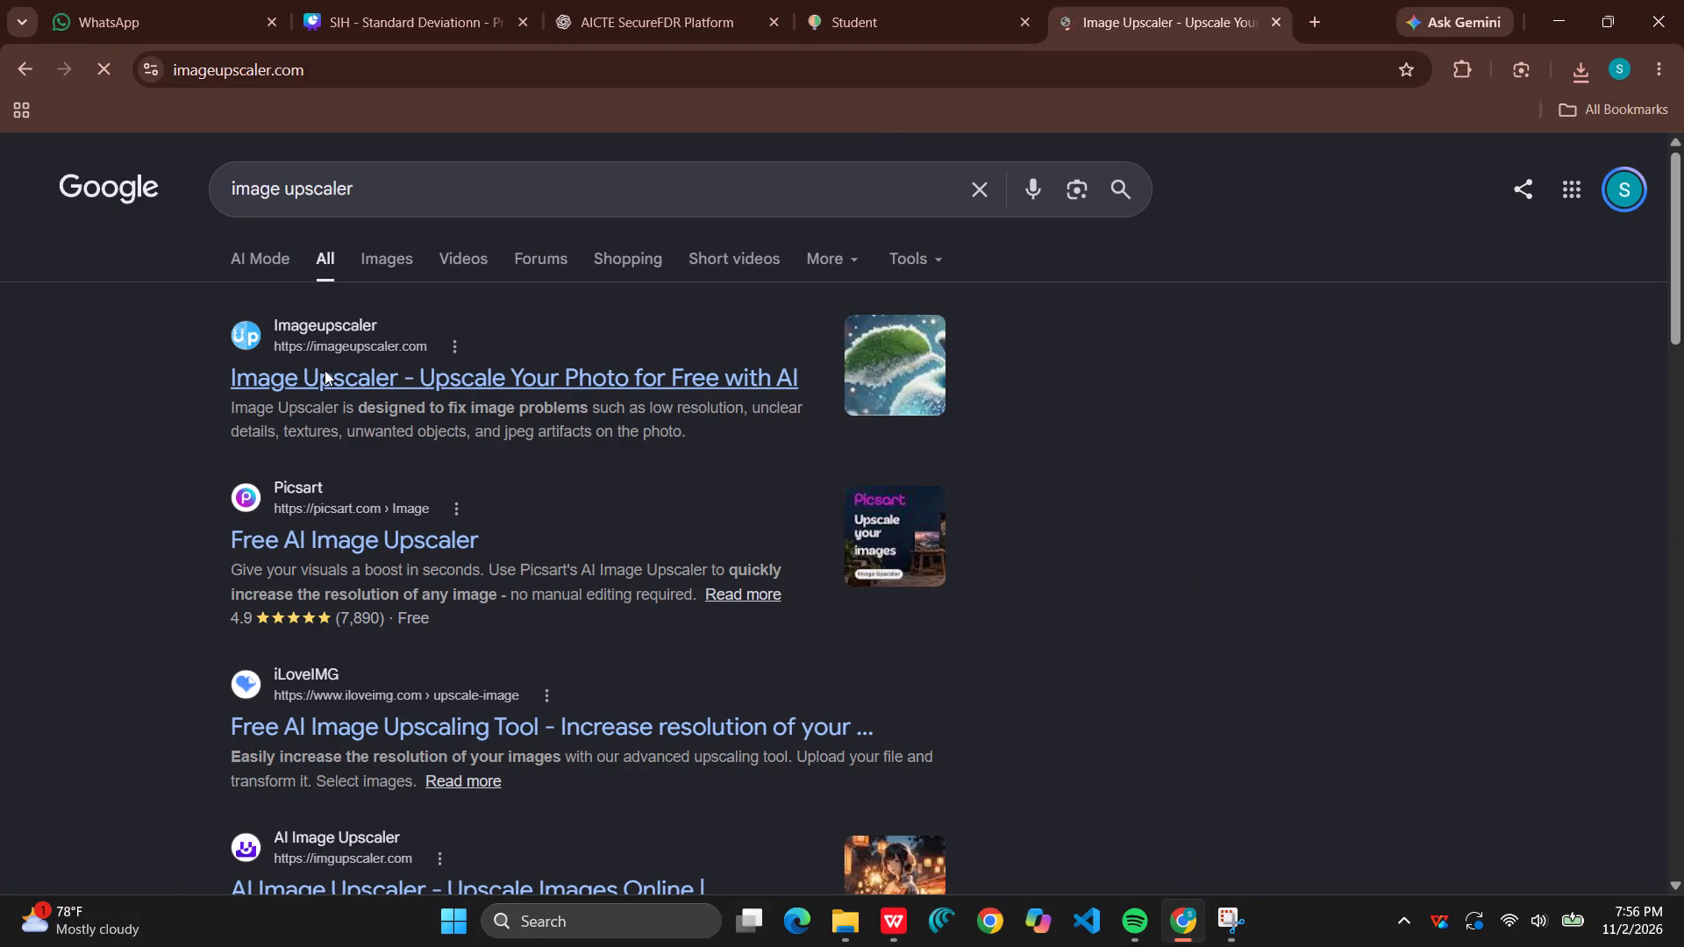
left_click(867, 601)
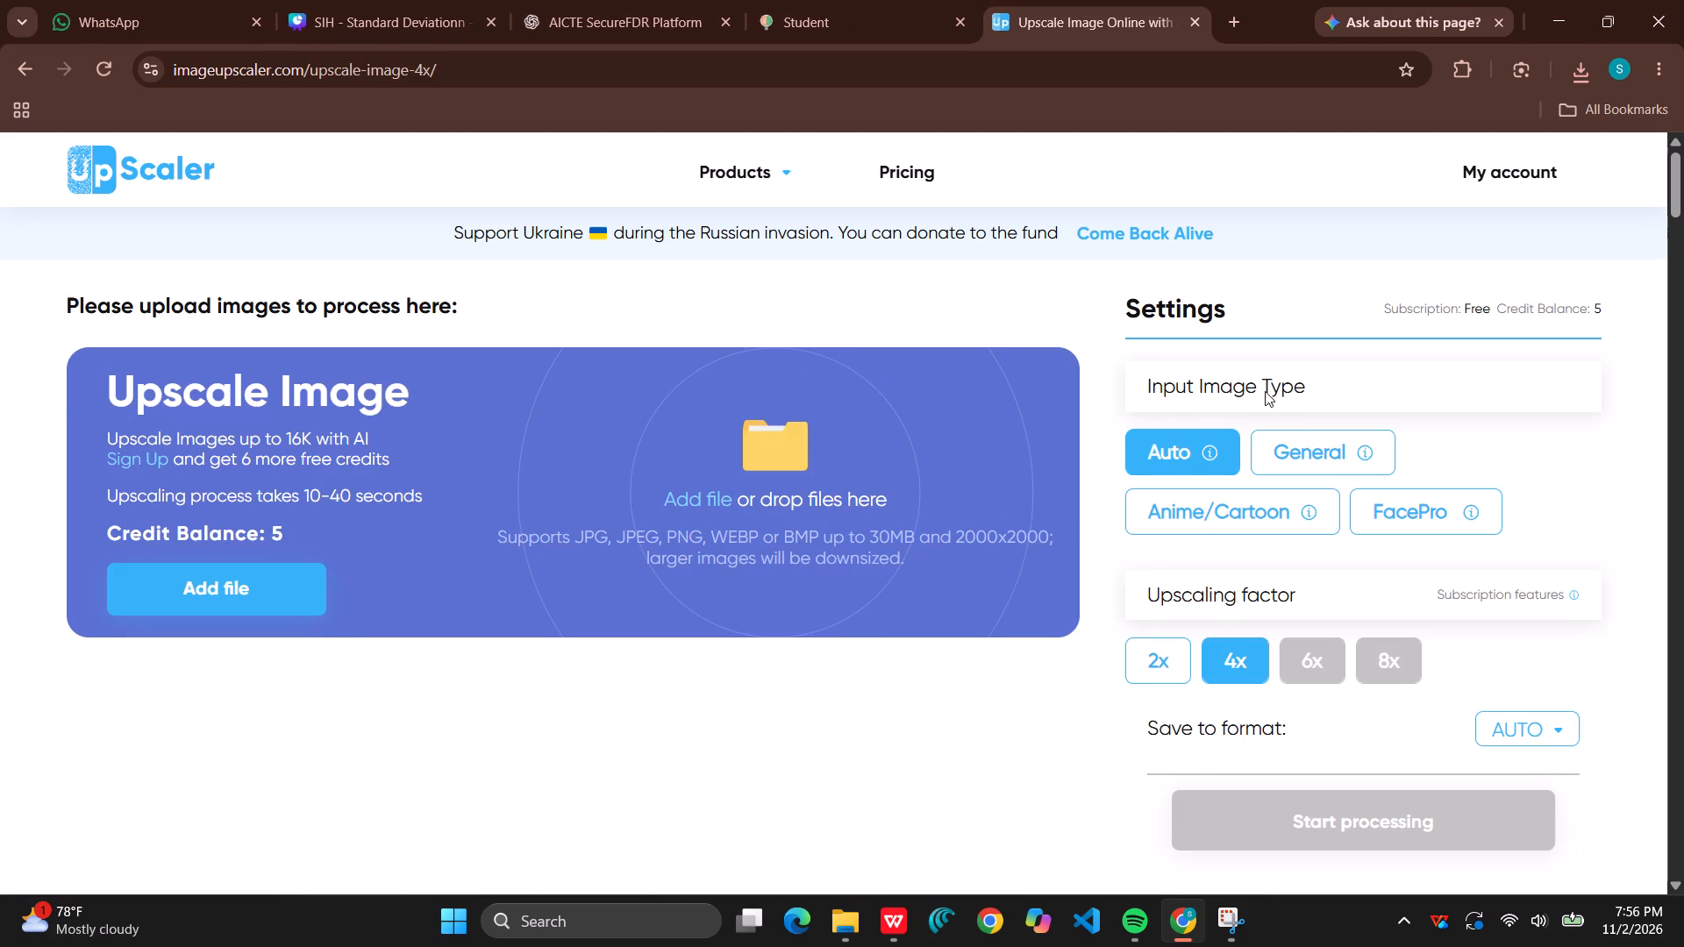
Upload the file WhatsApp Image 2026-11-02 at 19.55.41 from Downloads to the upscaler and dismiss the advertisement.
left_click(174, 609)
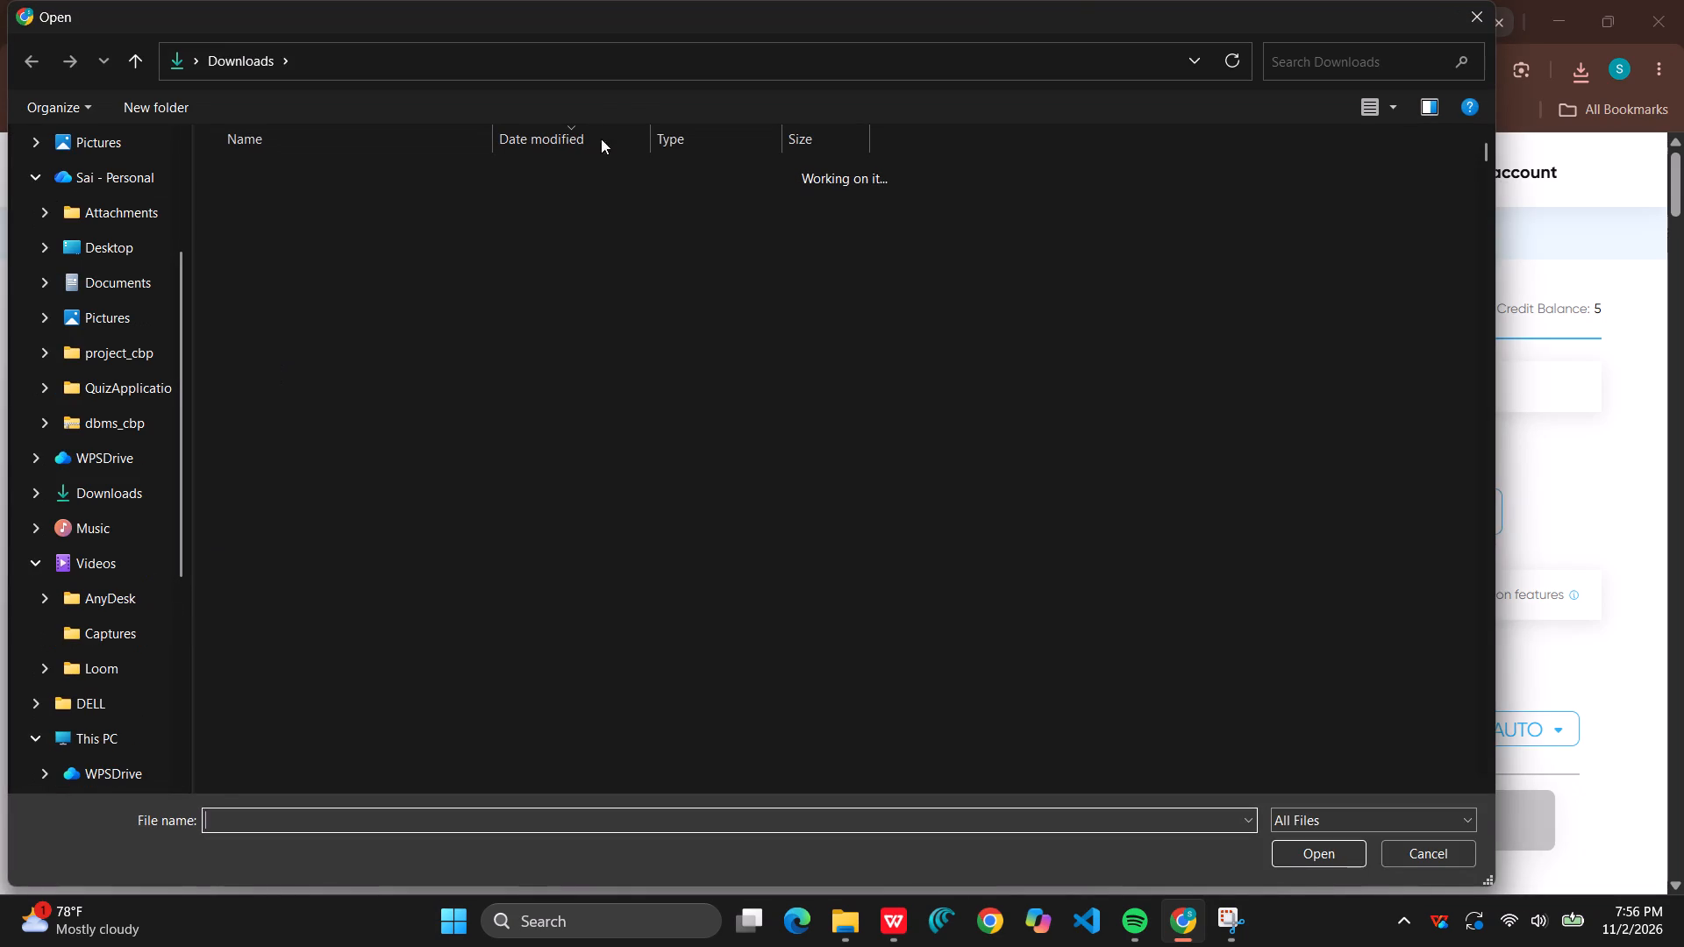
left_click(403, 198)
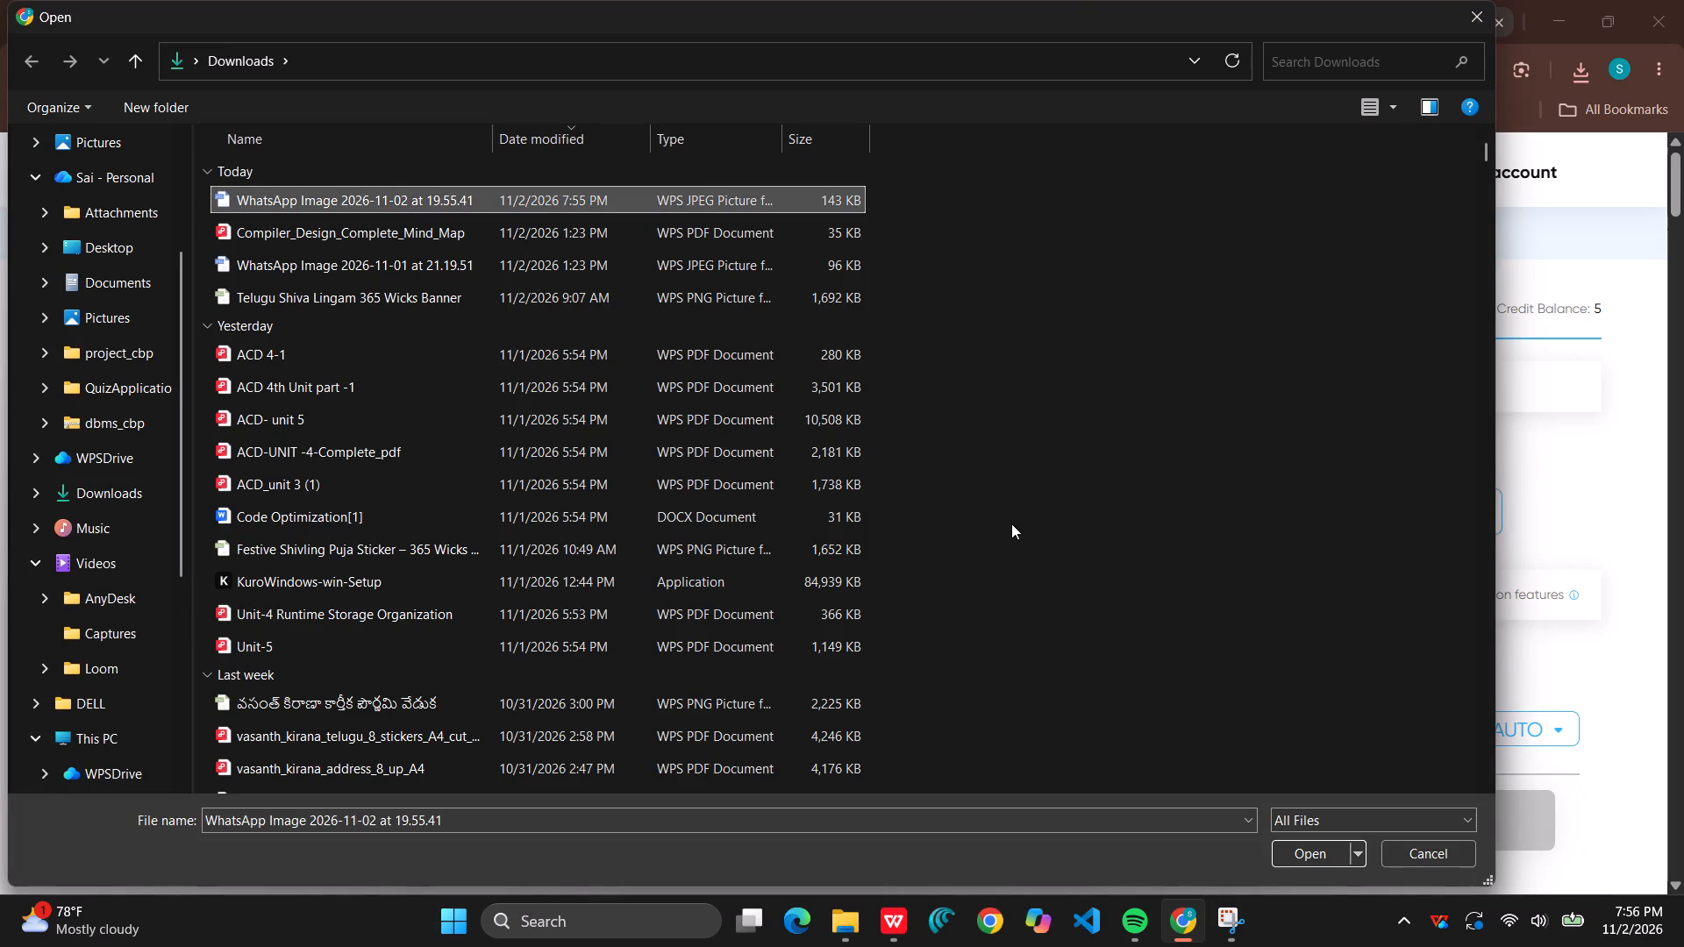
left_click(1306, 854)
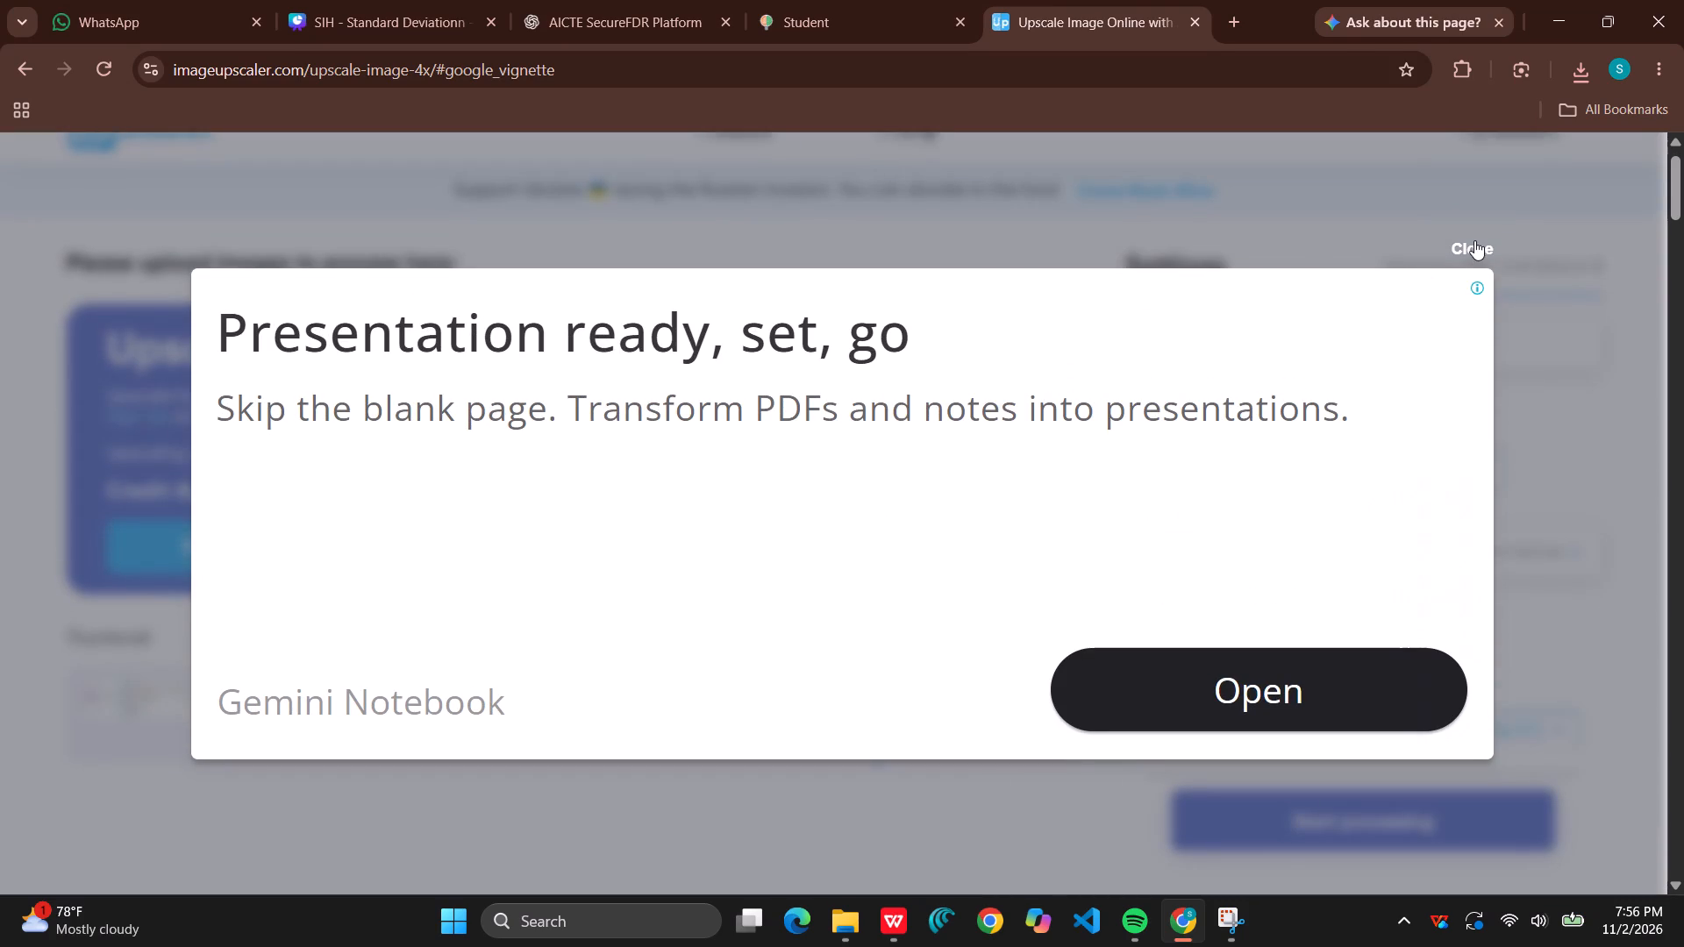
left_click(1474, 240)
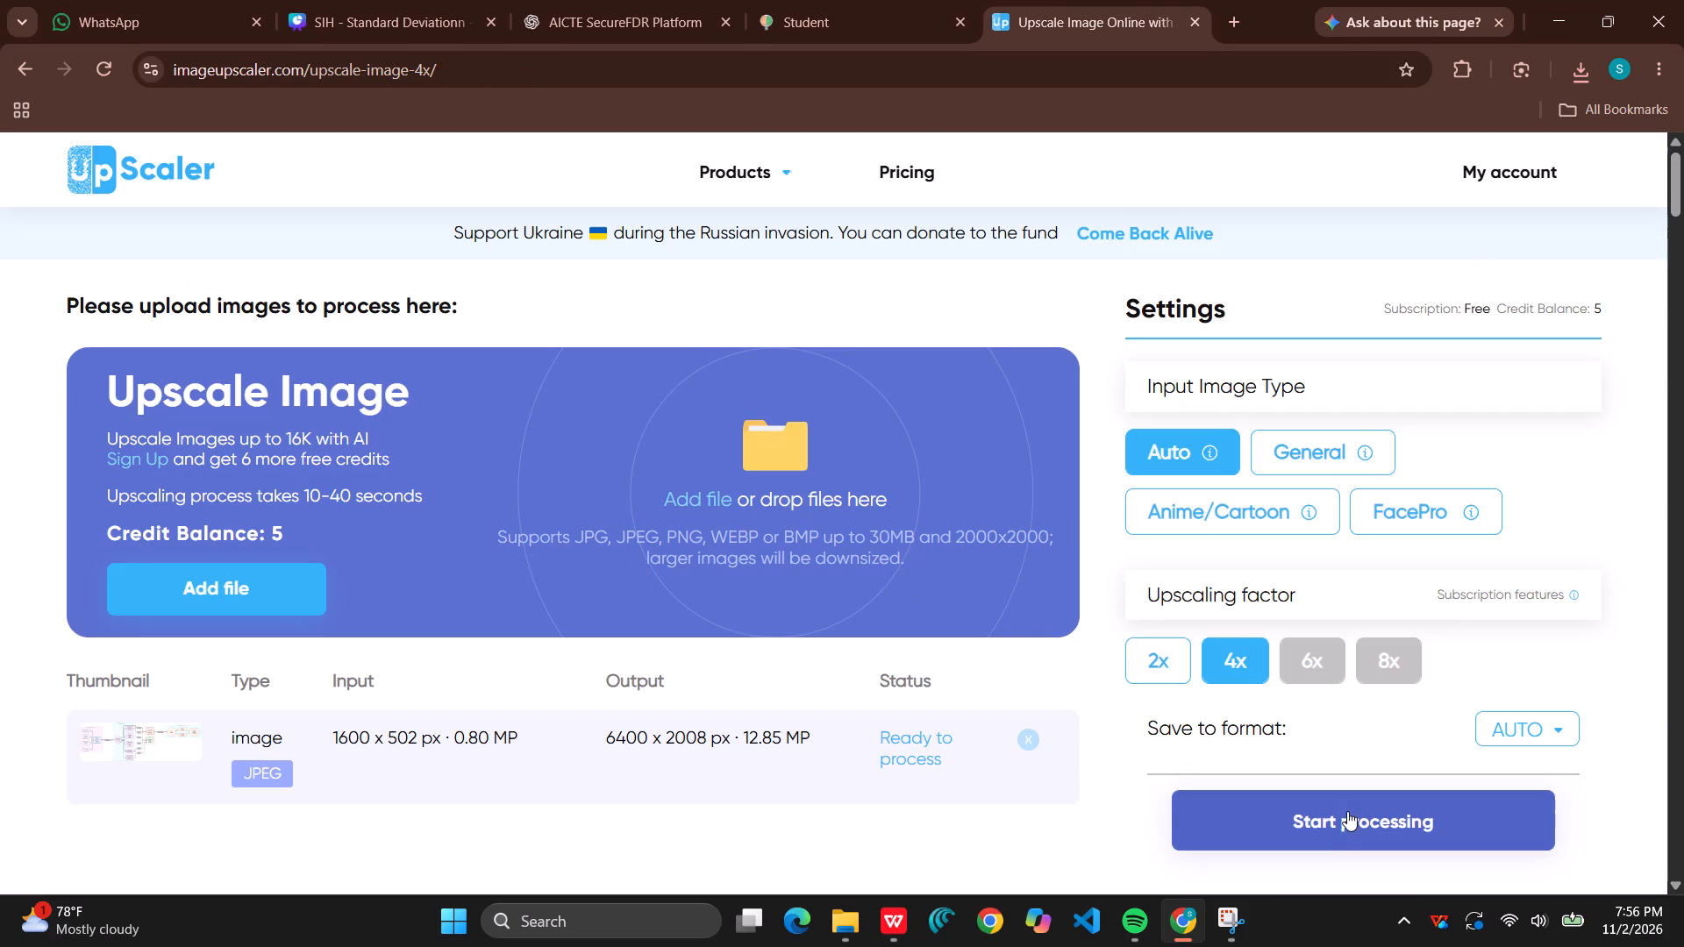
Open the save format choices for the upscaled image.
left_click(1514, 740)
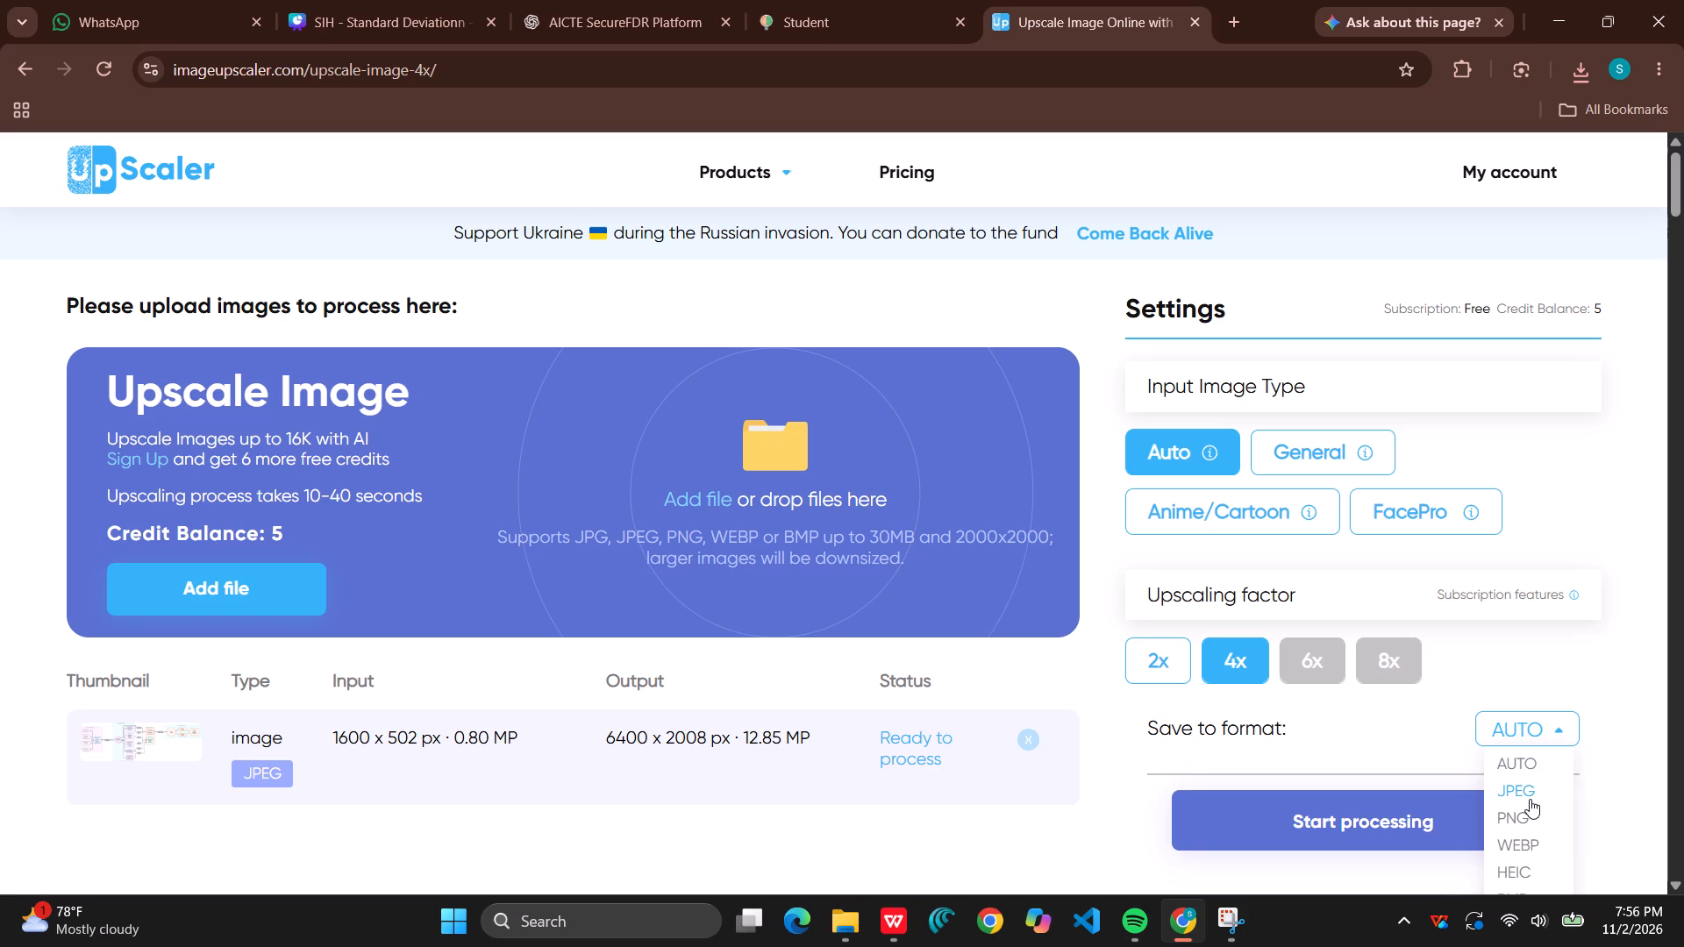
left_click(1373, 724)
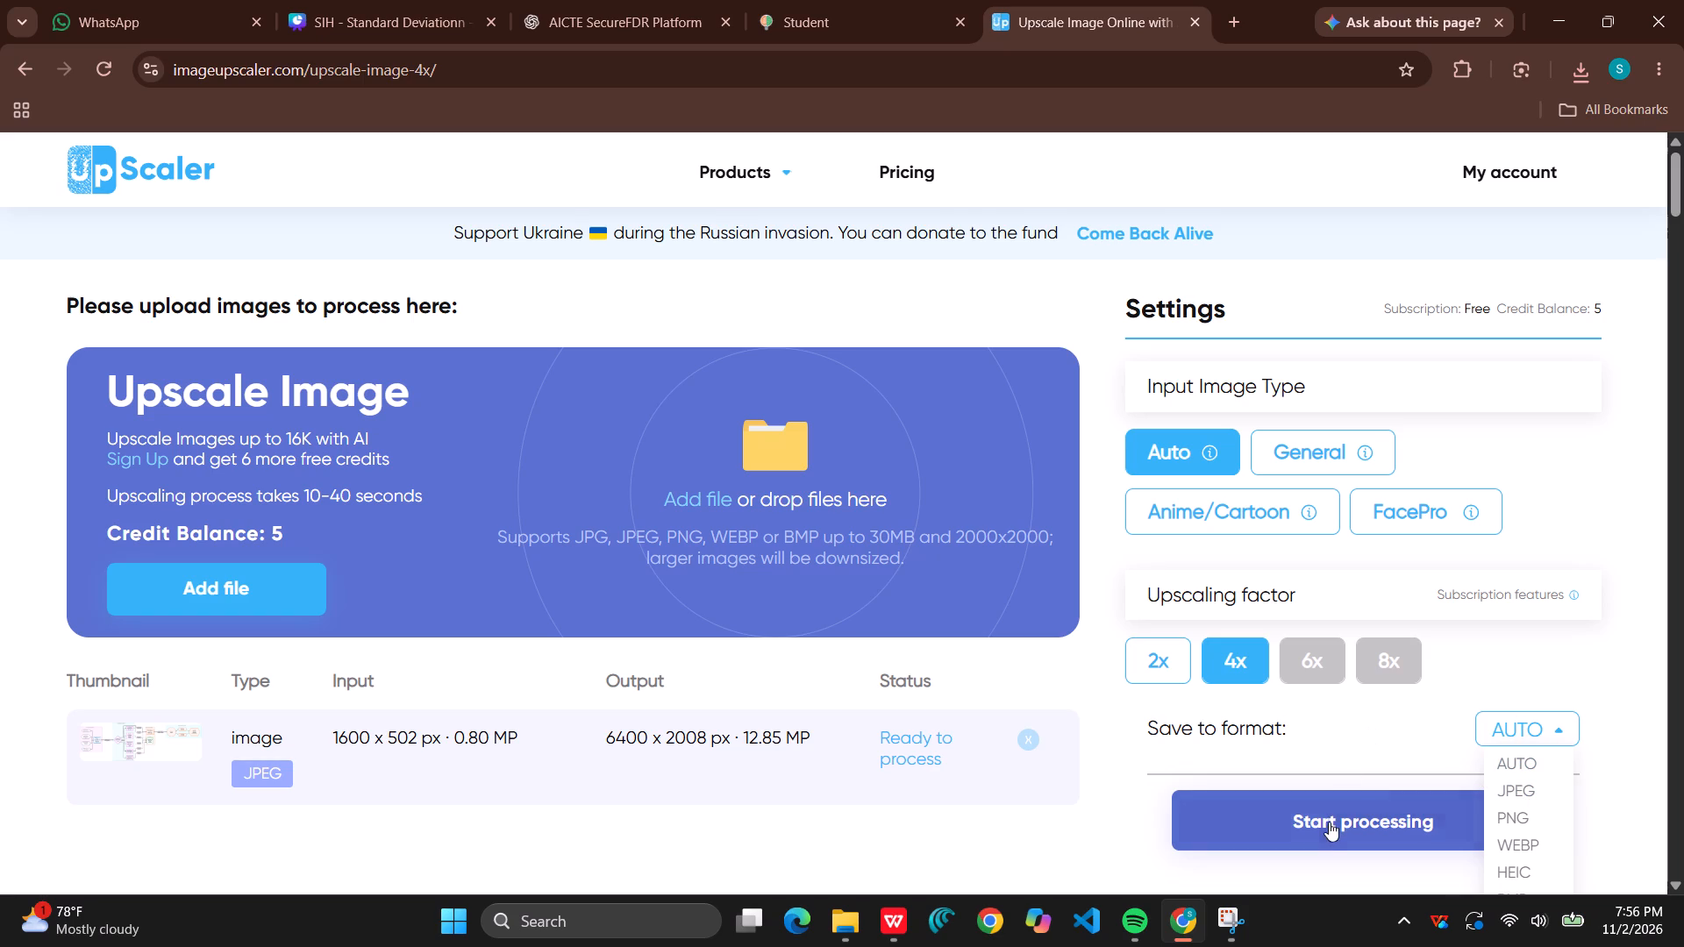
Start the 4x upscale of the uploaded architecture diagram image with the automatic image type and output format.
left_click(1329, 824)
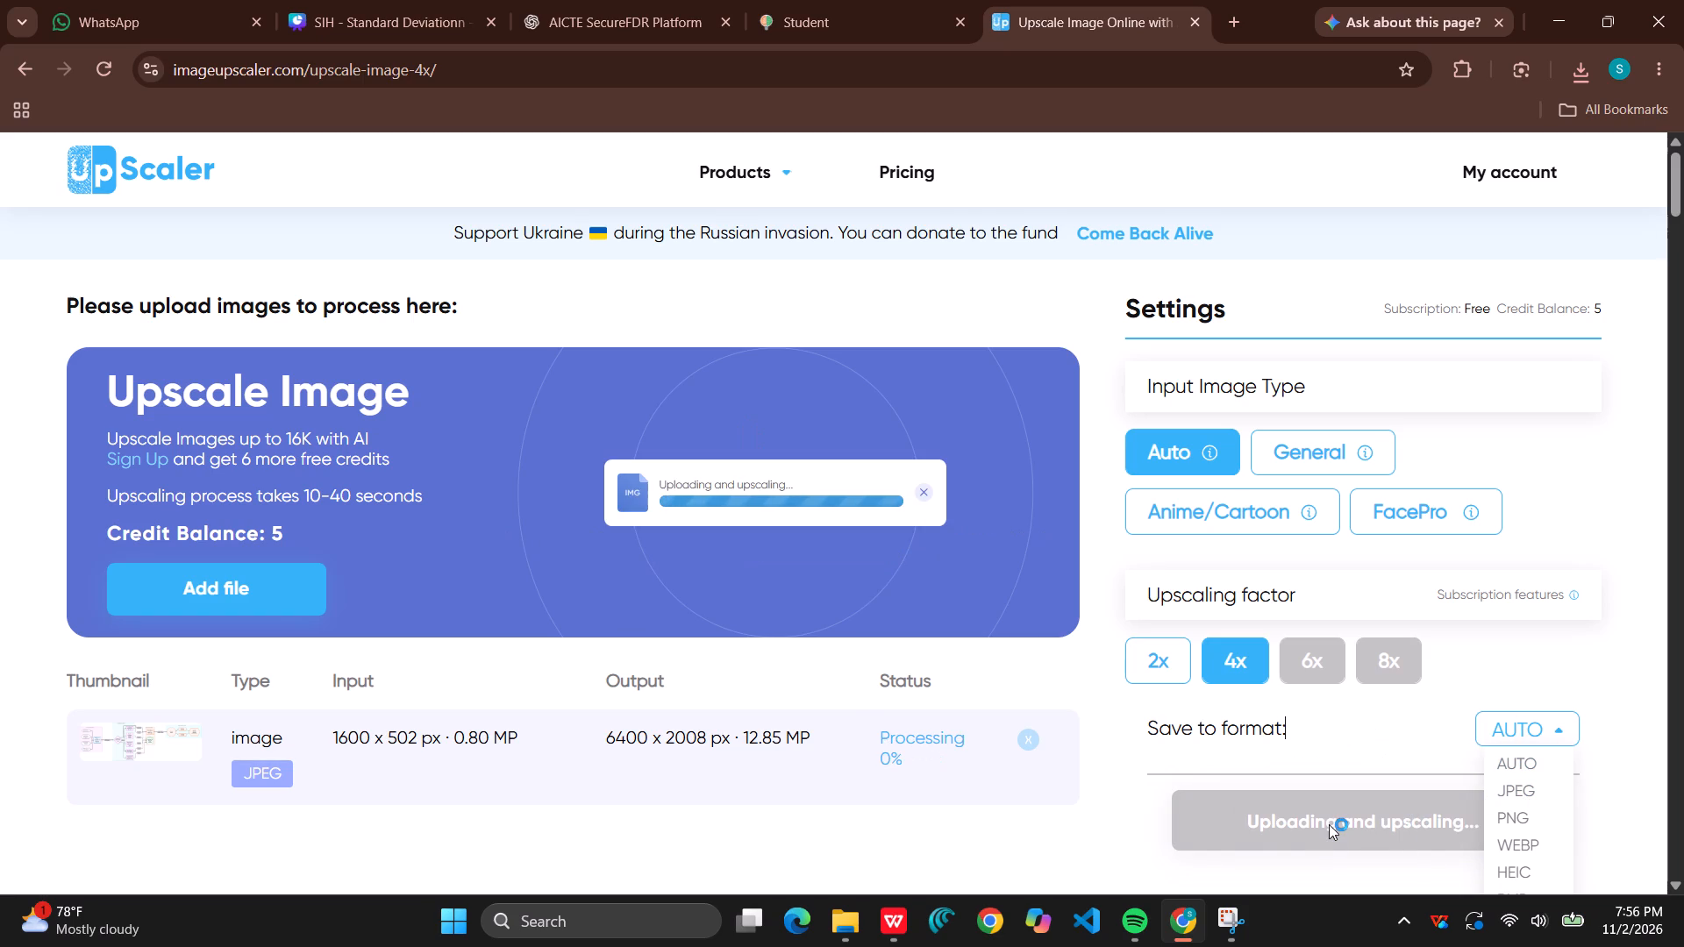
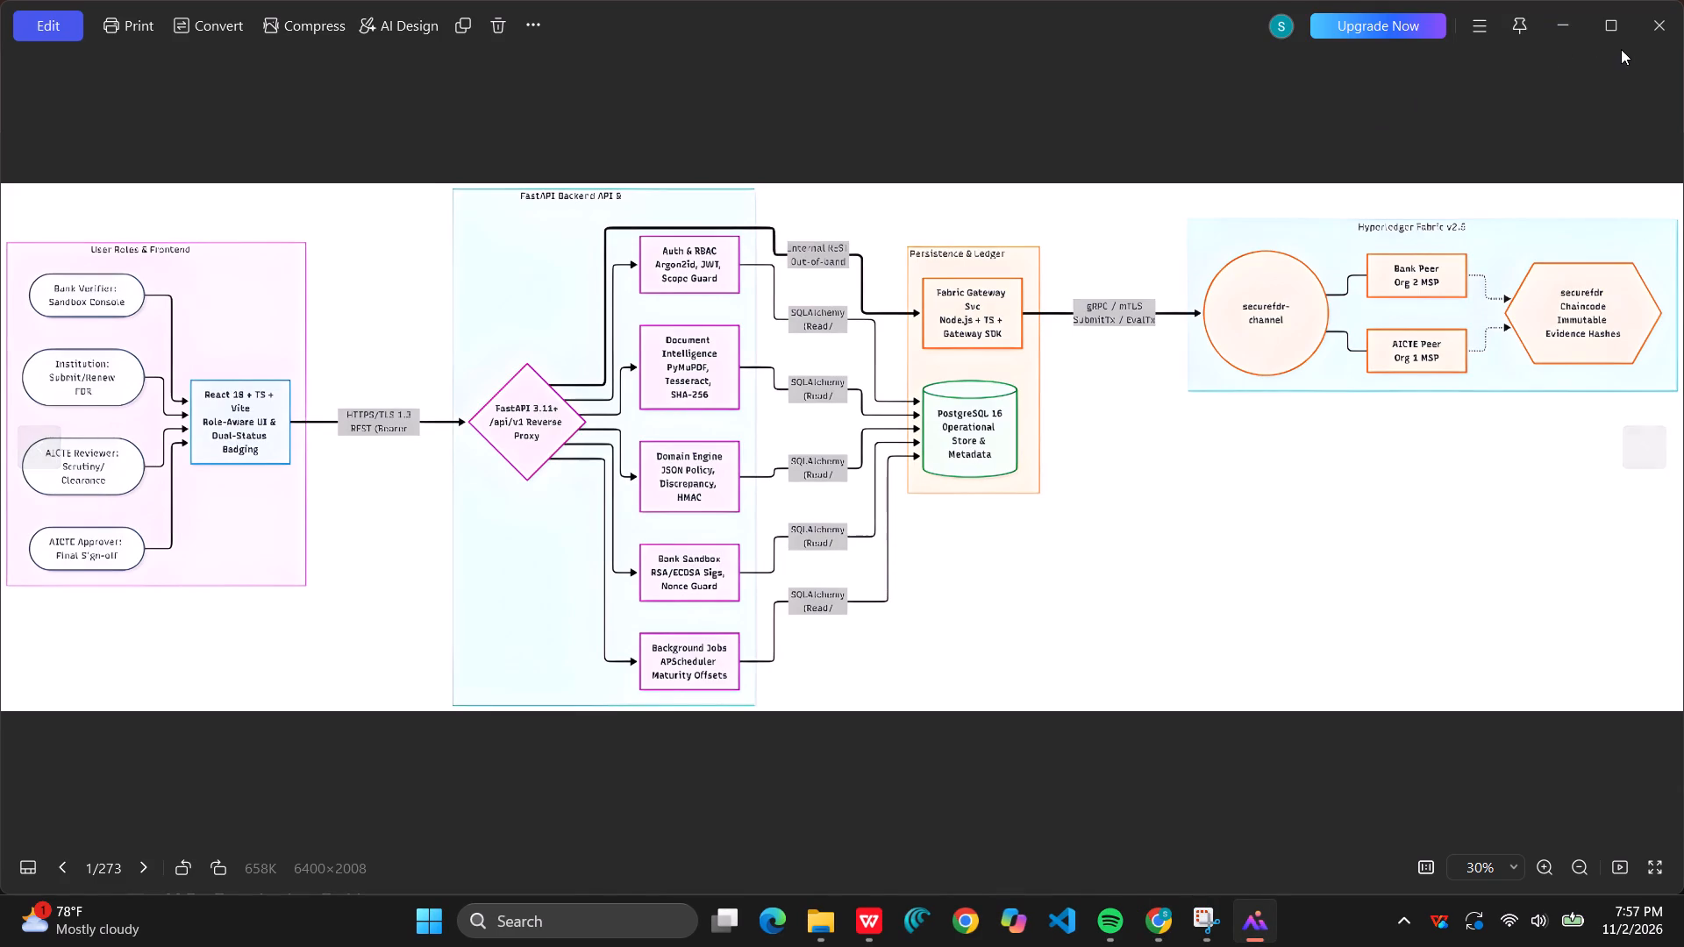
Inspect the upscaled architecture diagram image up close for label sharpness around the SQLAlchemy connections and PostgreSQL 16 block.
scroll(854, 549, "up", 9, "ctrl")
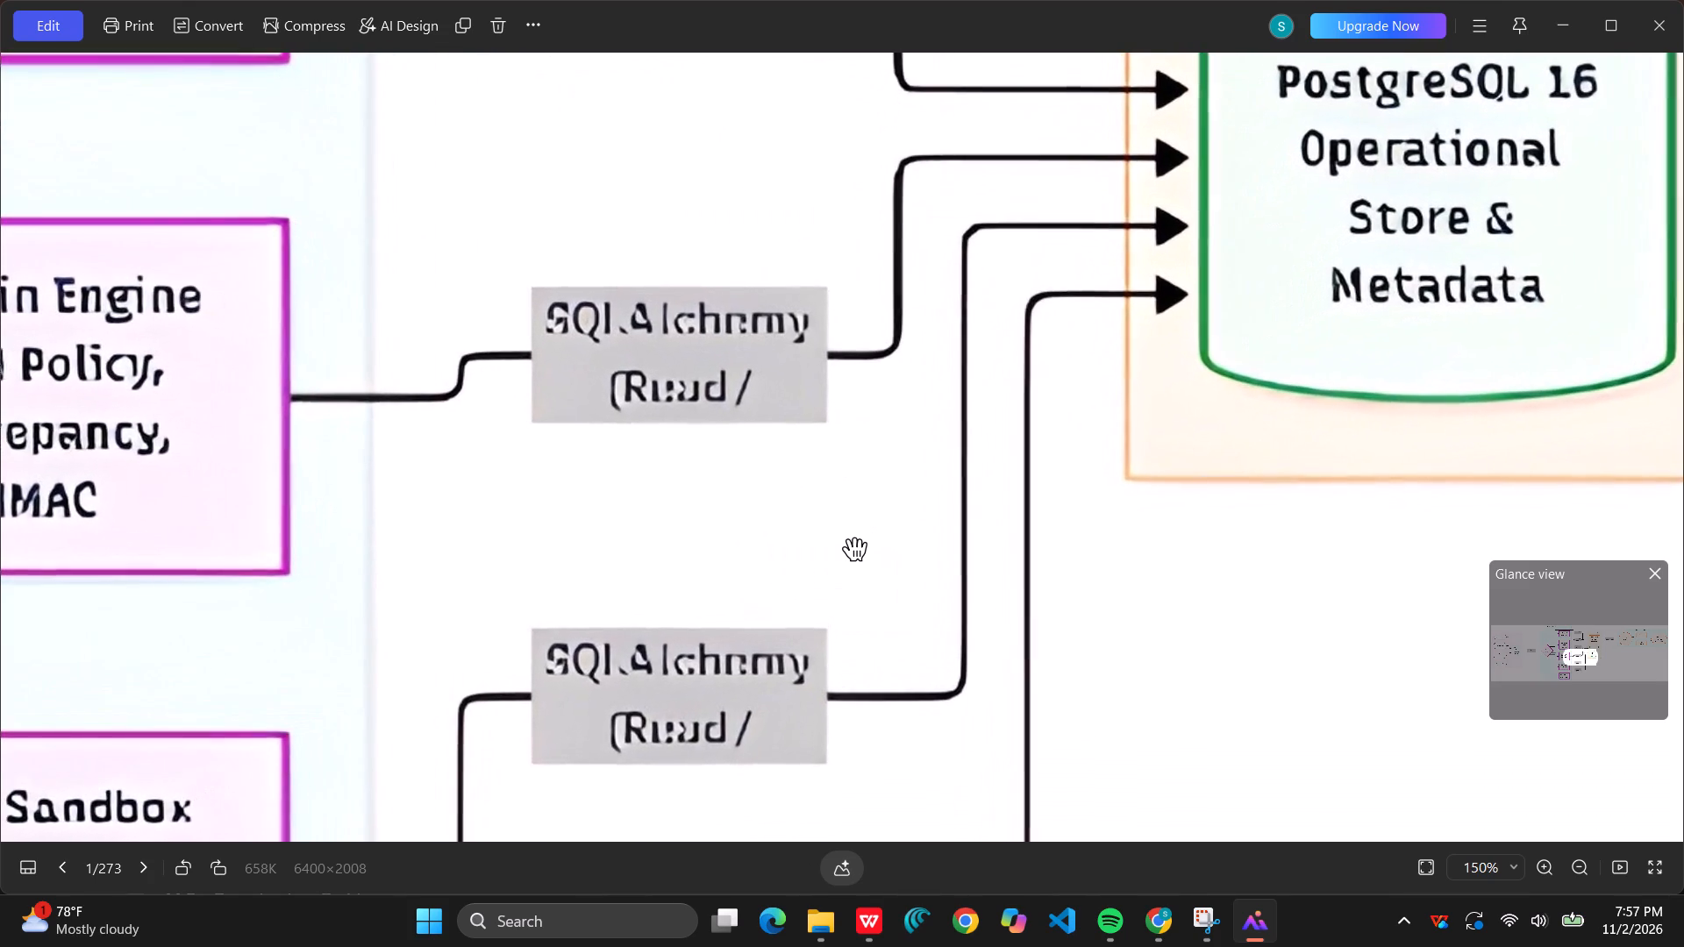
scroll(1349, 421, "down", 7, "ctrl")
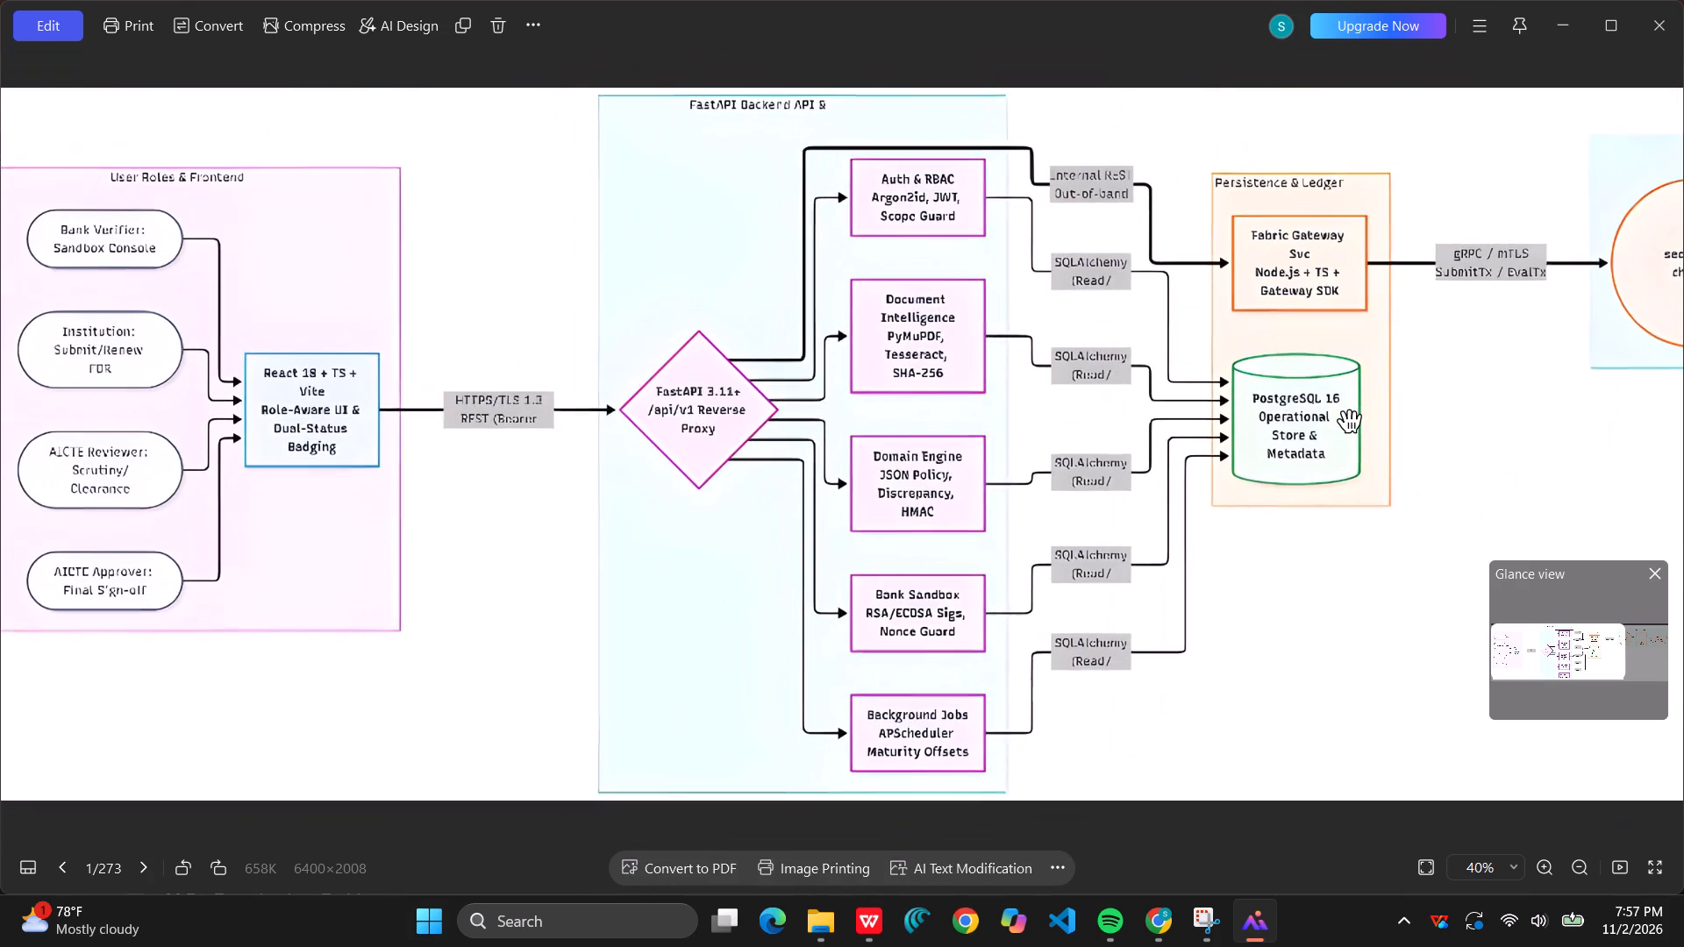
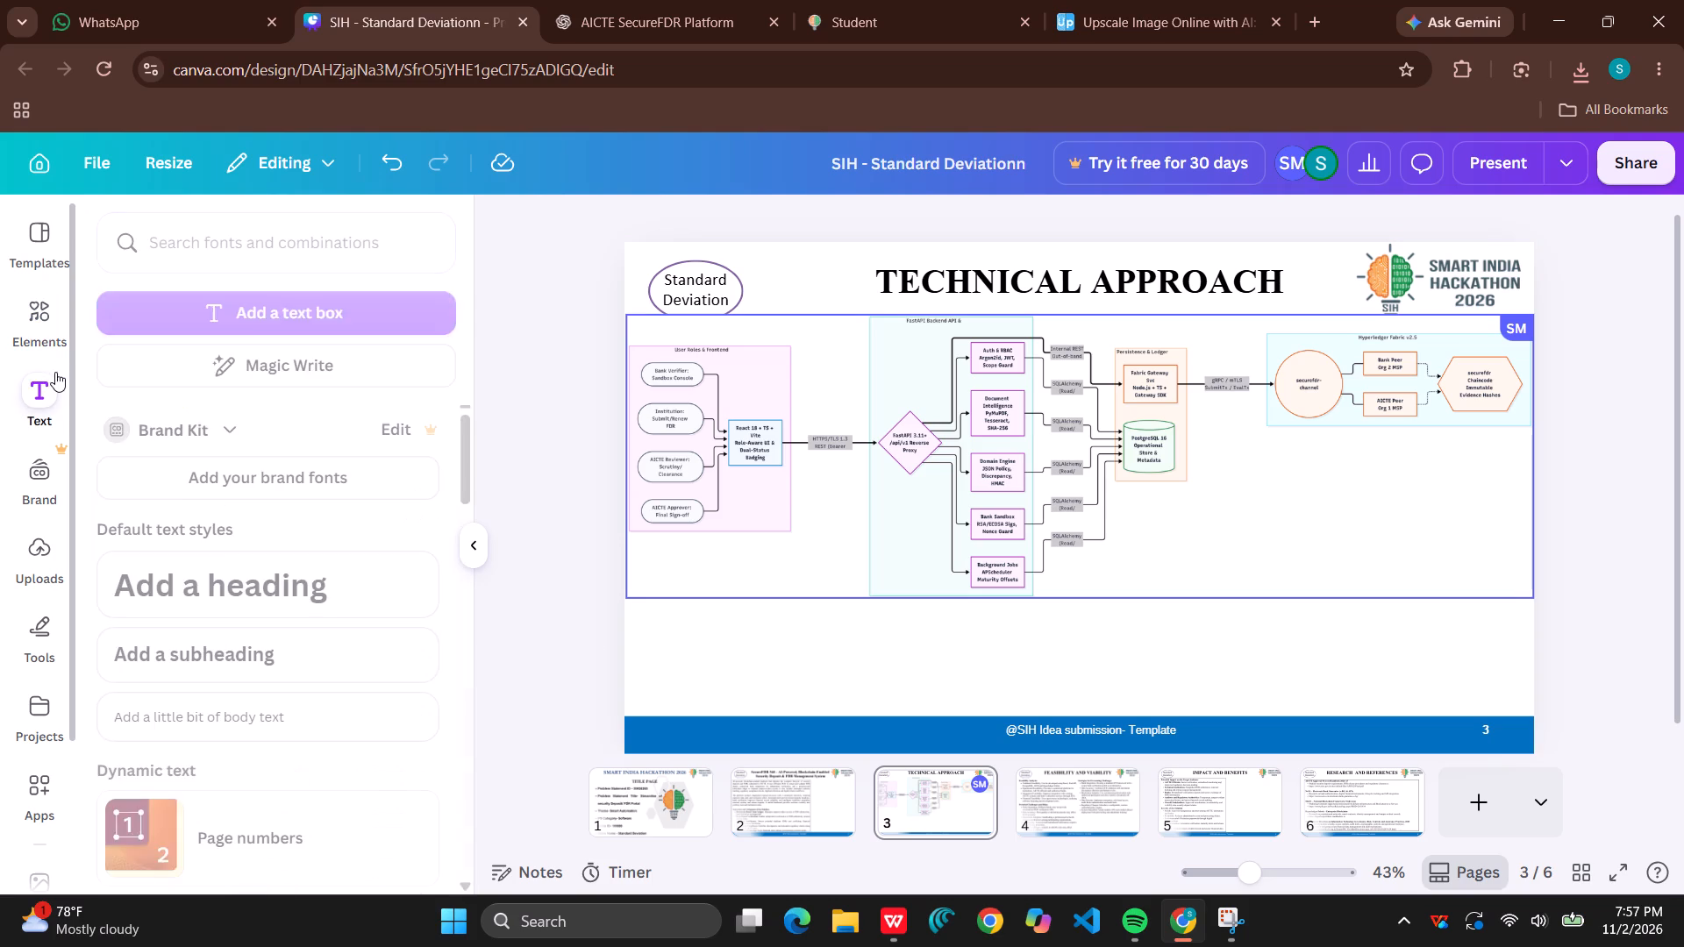
Add a text box to the Technical Approach slide and place it just below the architecture diagram, near the slide's left edge.
left_click(202, 300)
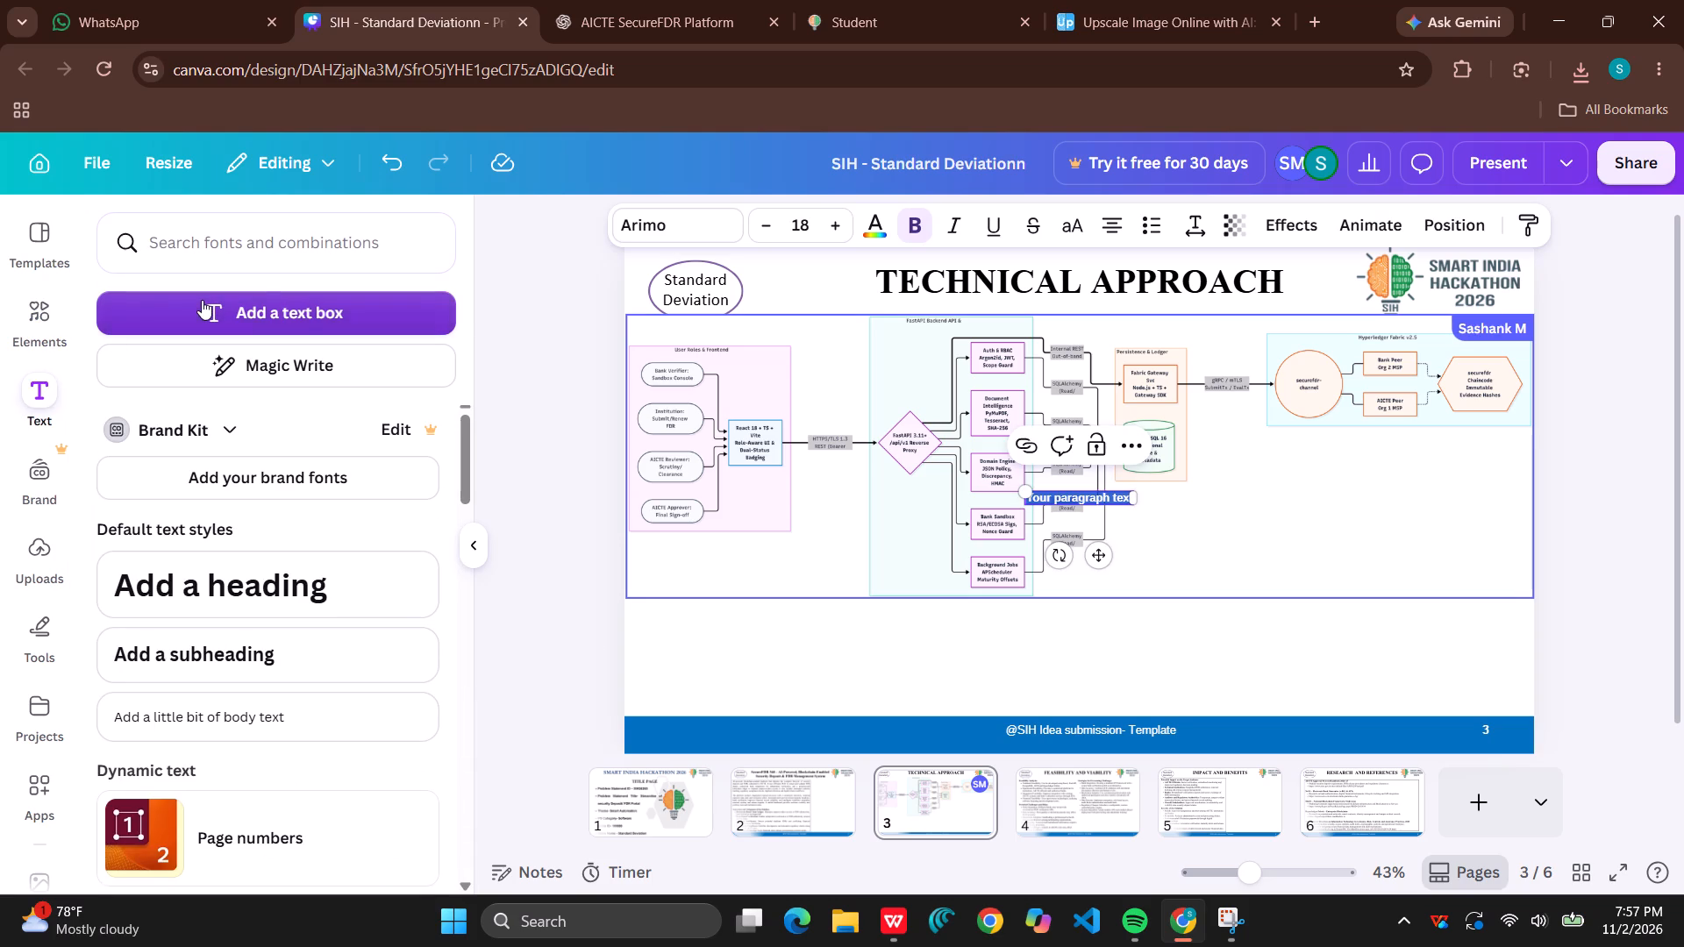
left_click_drag(1097, 555, 1096, 559)
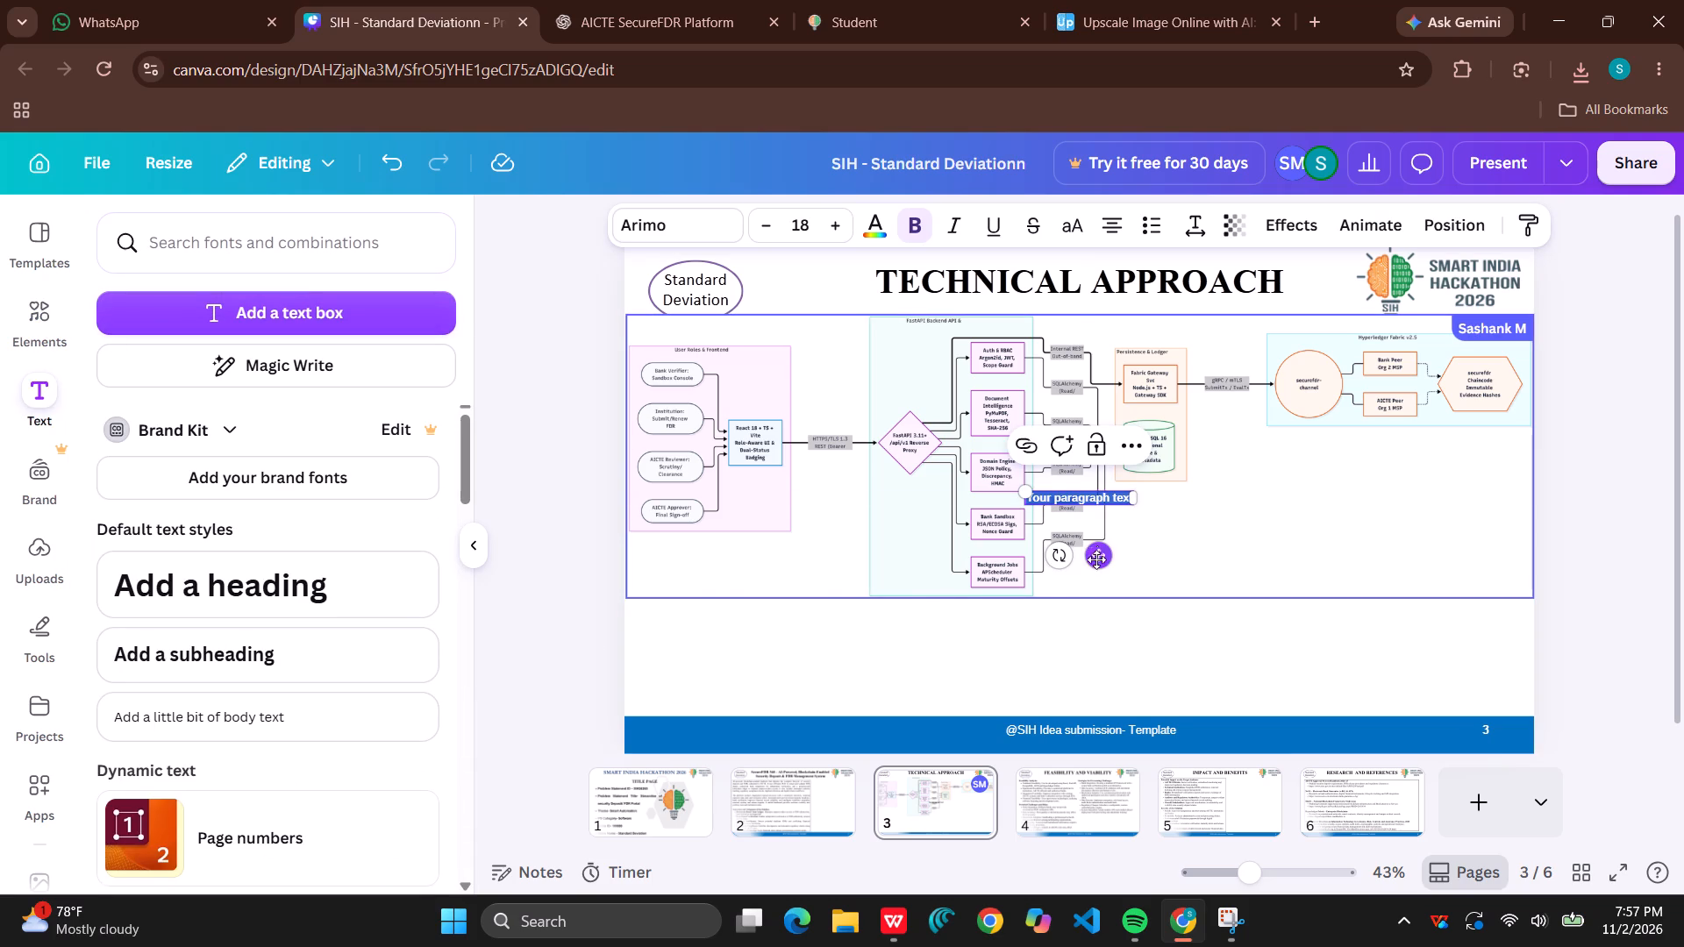
left_click_drag(1096, 559, 696, 670)
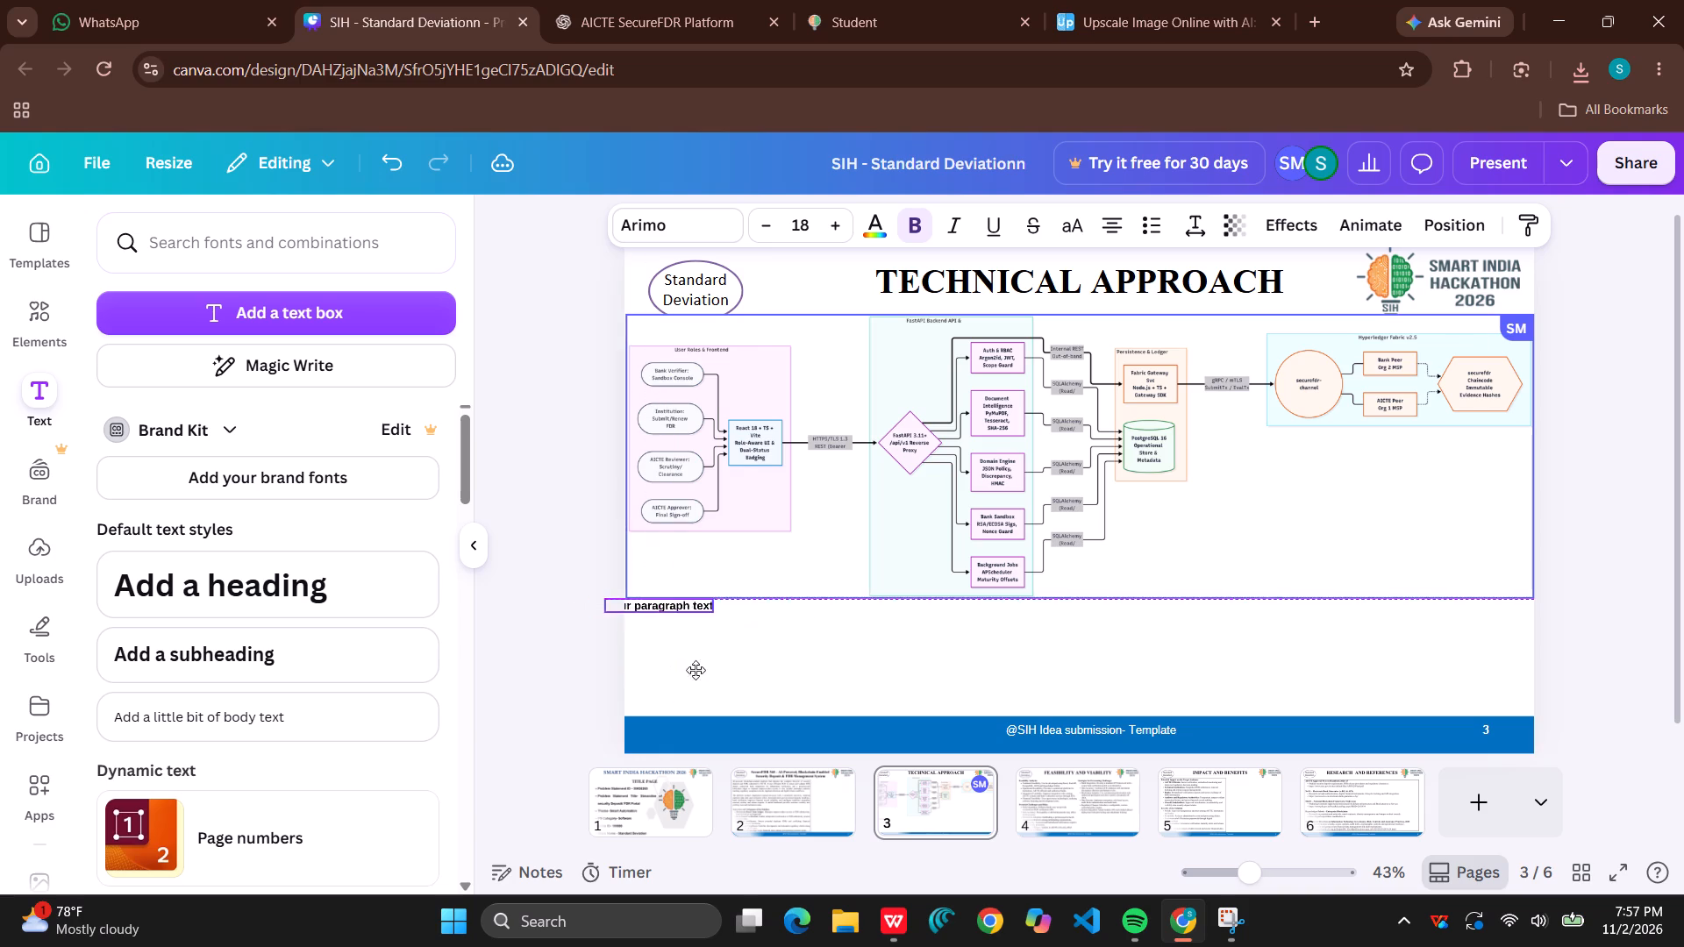
left_click_drag(696, 670, 721, 672)
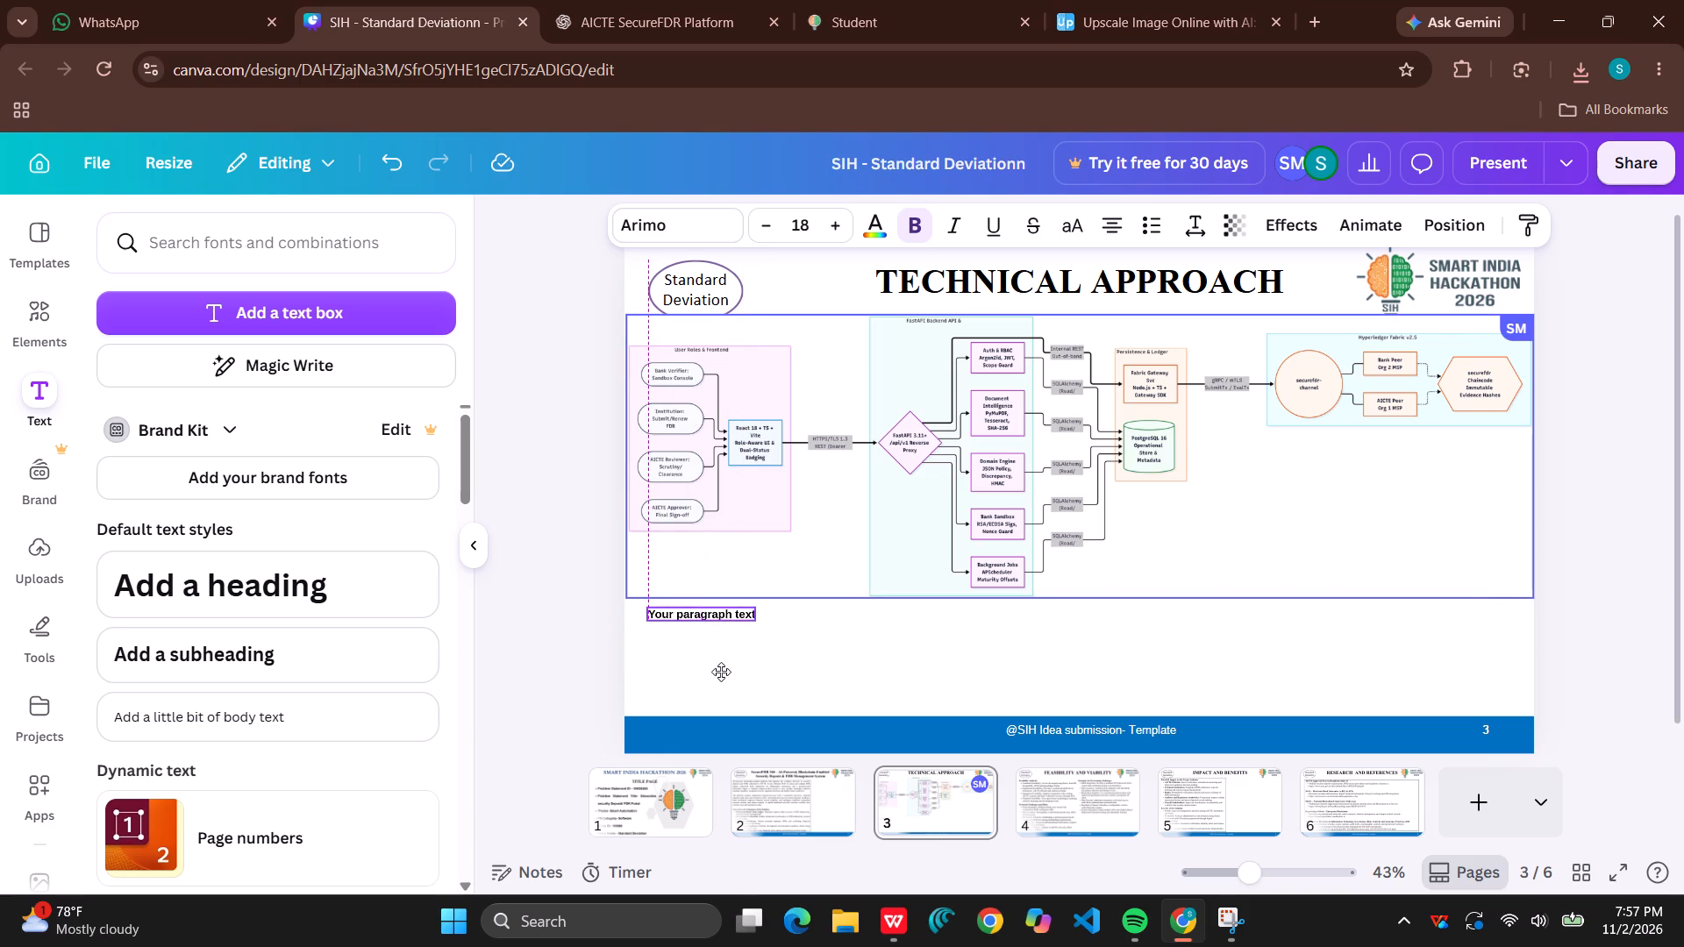
left_click_drag(721, 672, 723, 672)
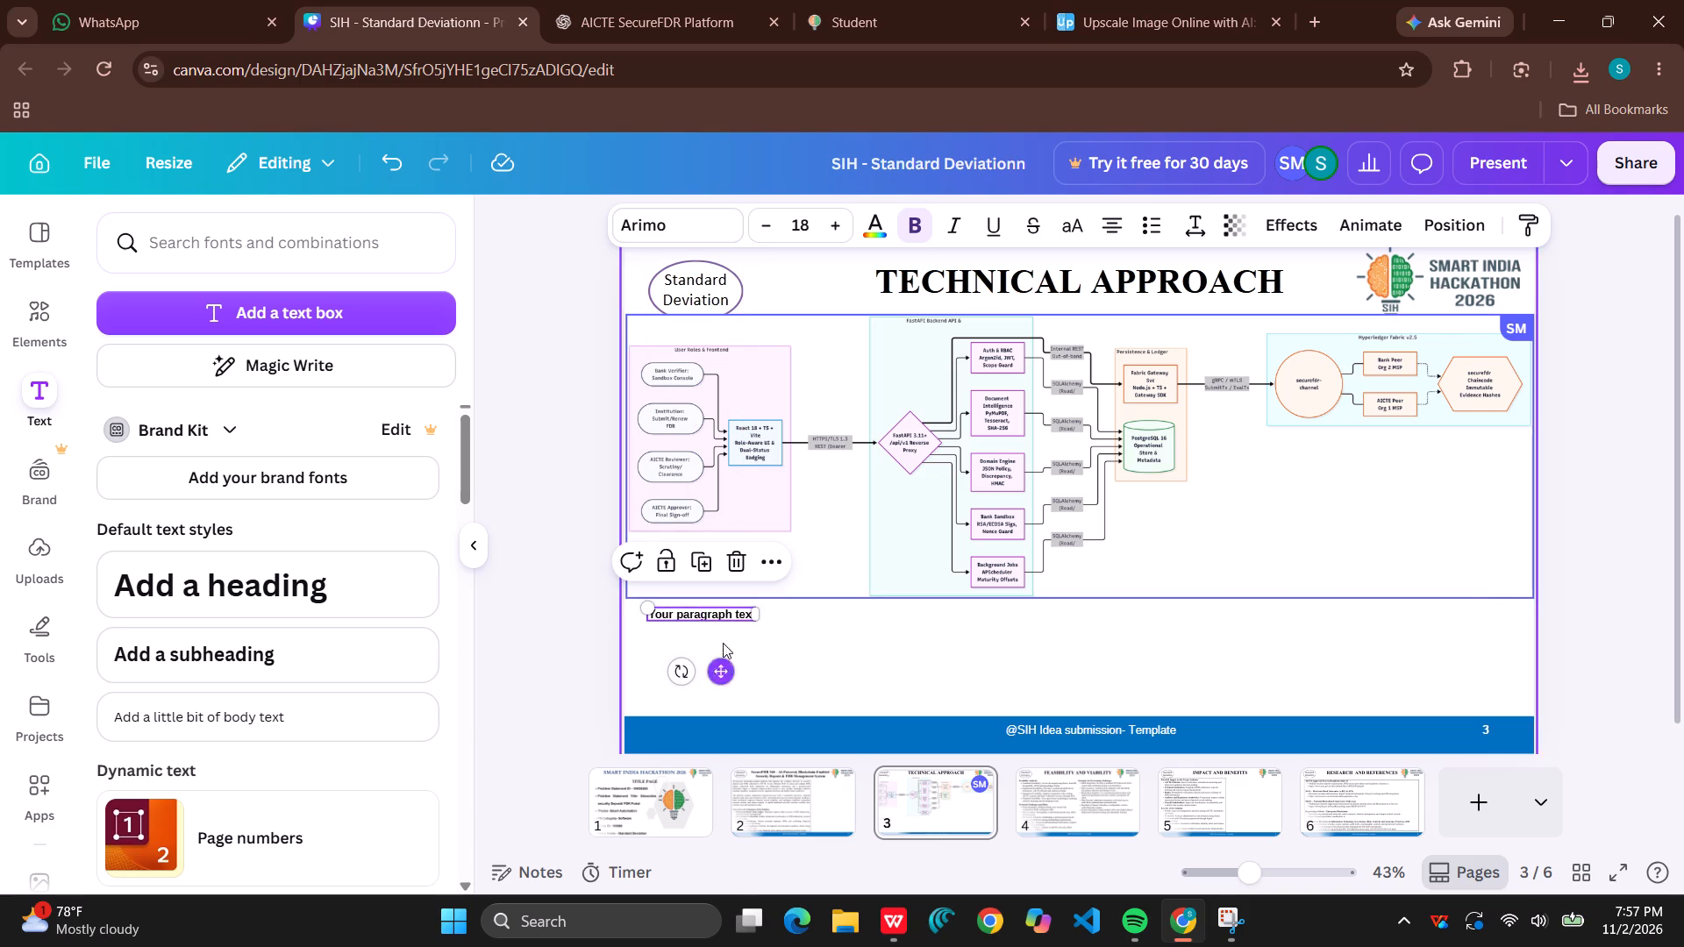
left_click(717, 609)
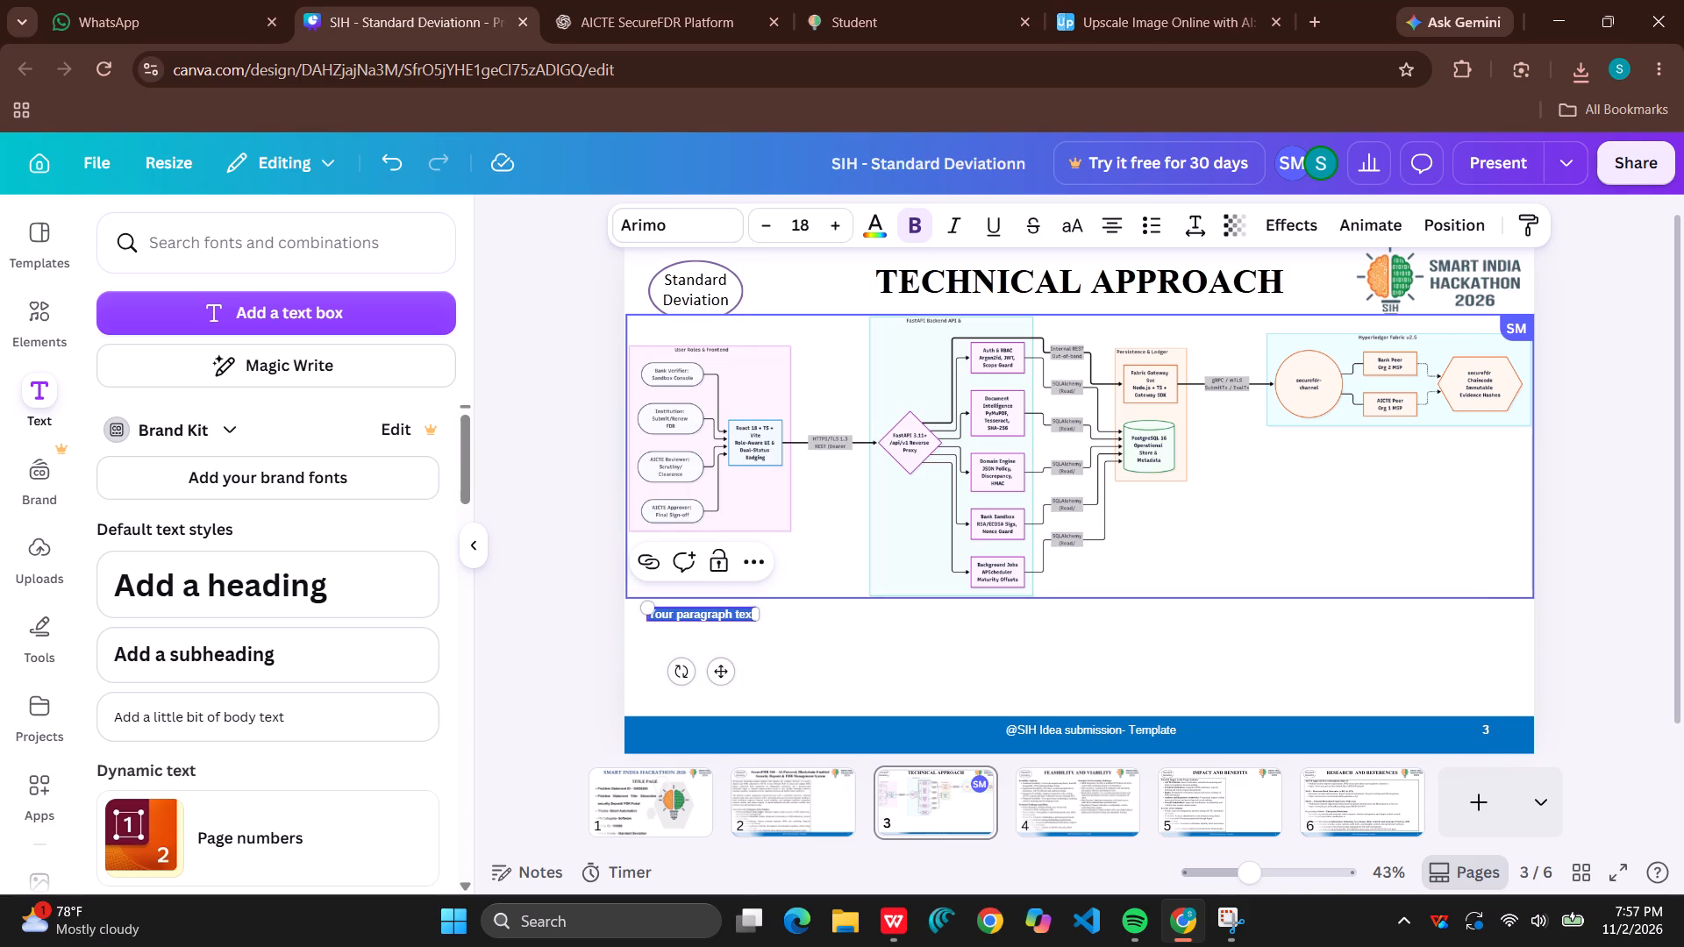
key("BackSpace")
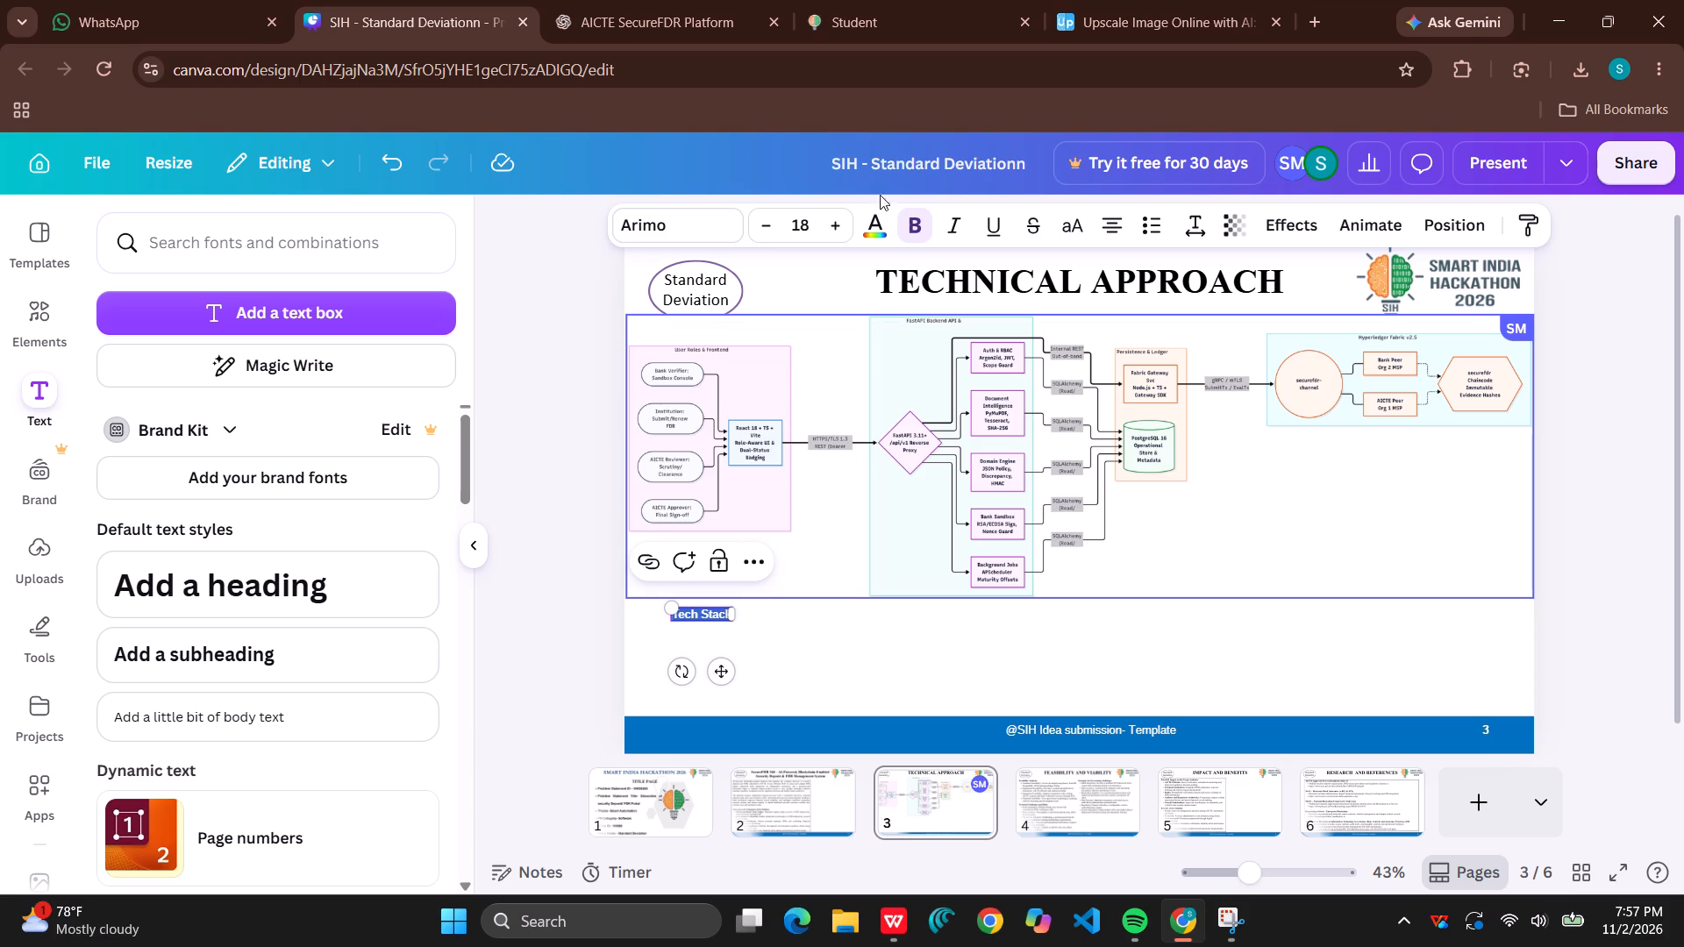
left_click(800, 223)
type("25")
key("Return")
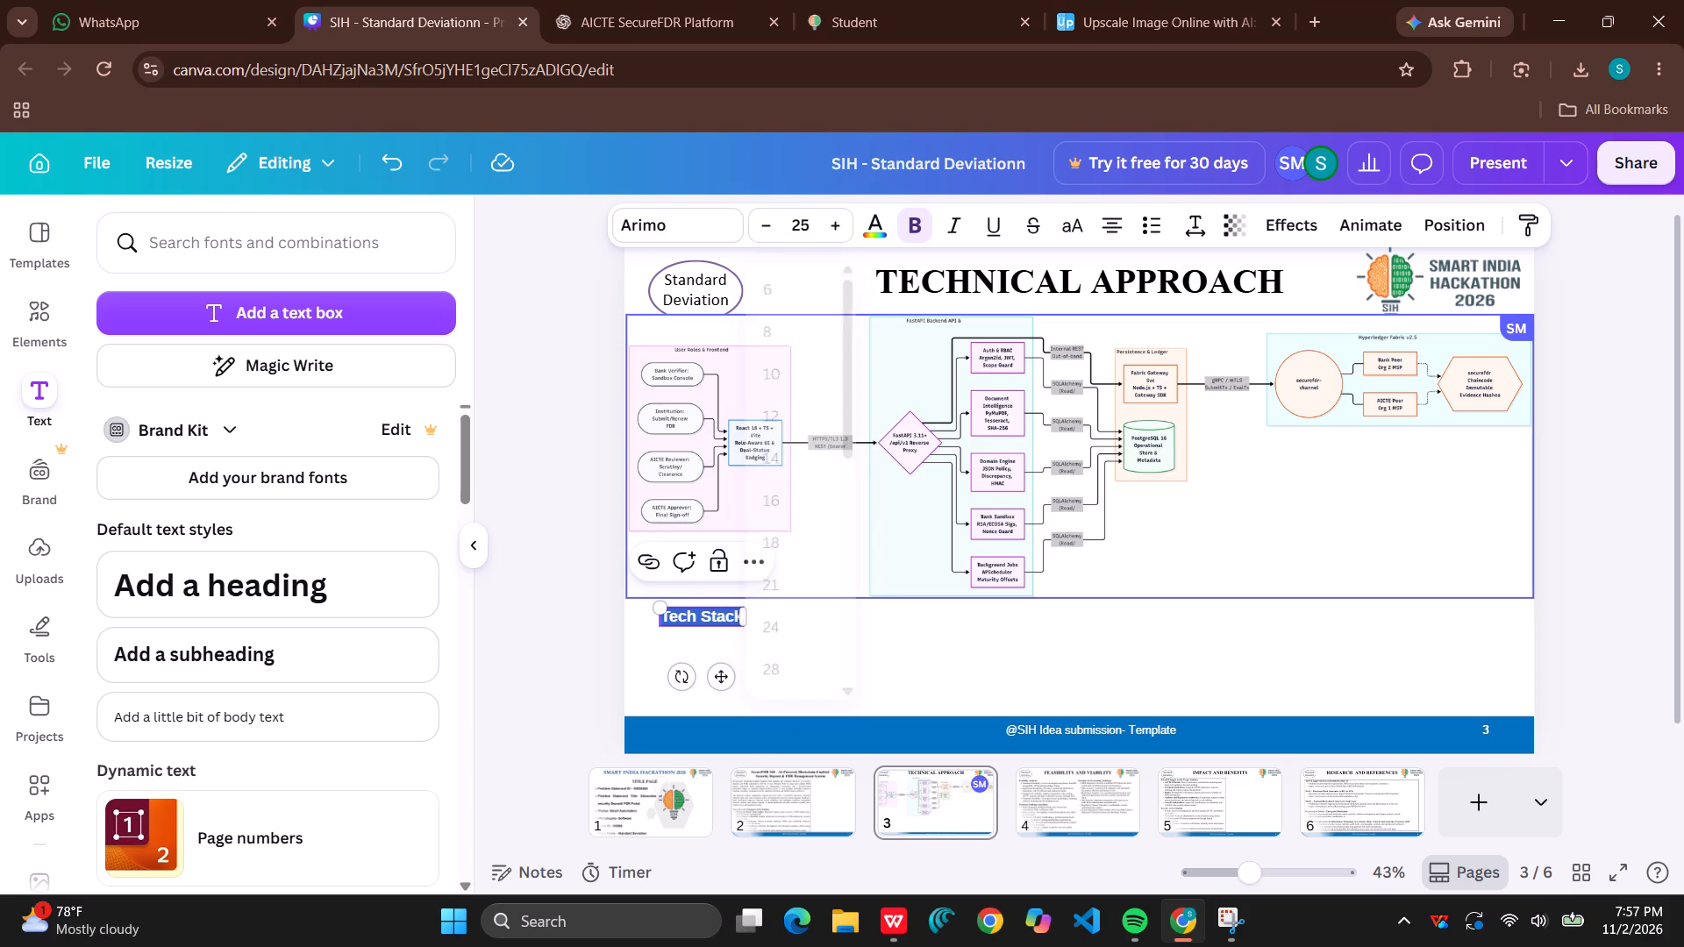
left_click(780, 614)
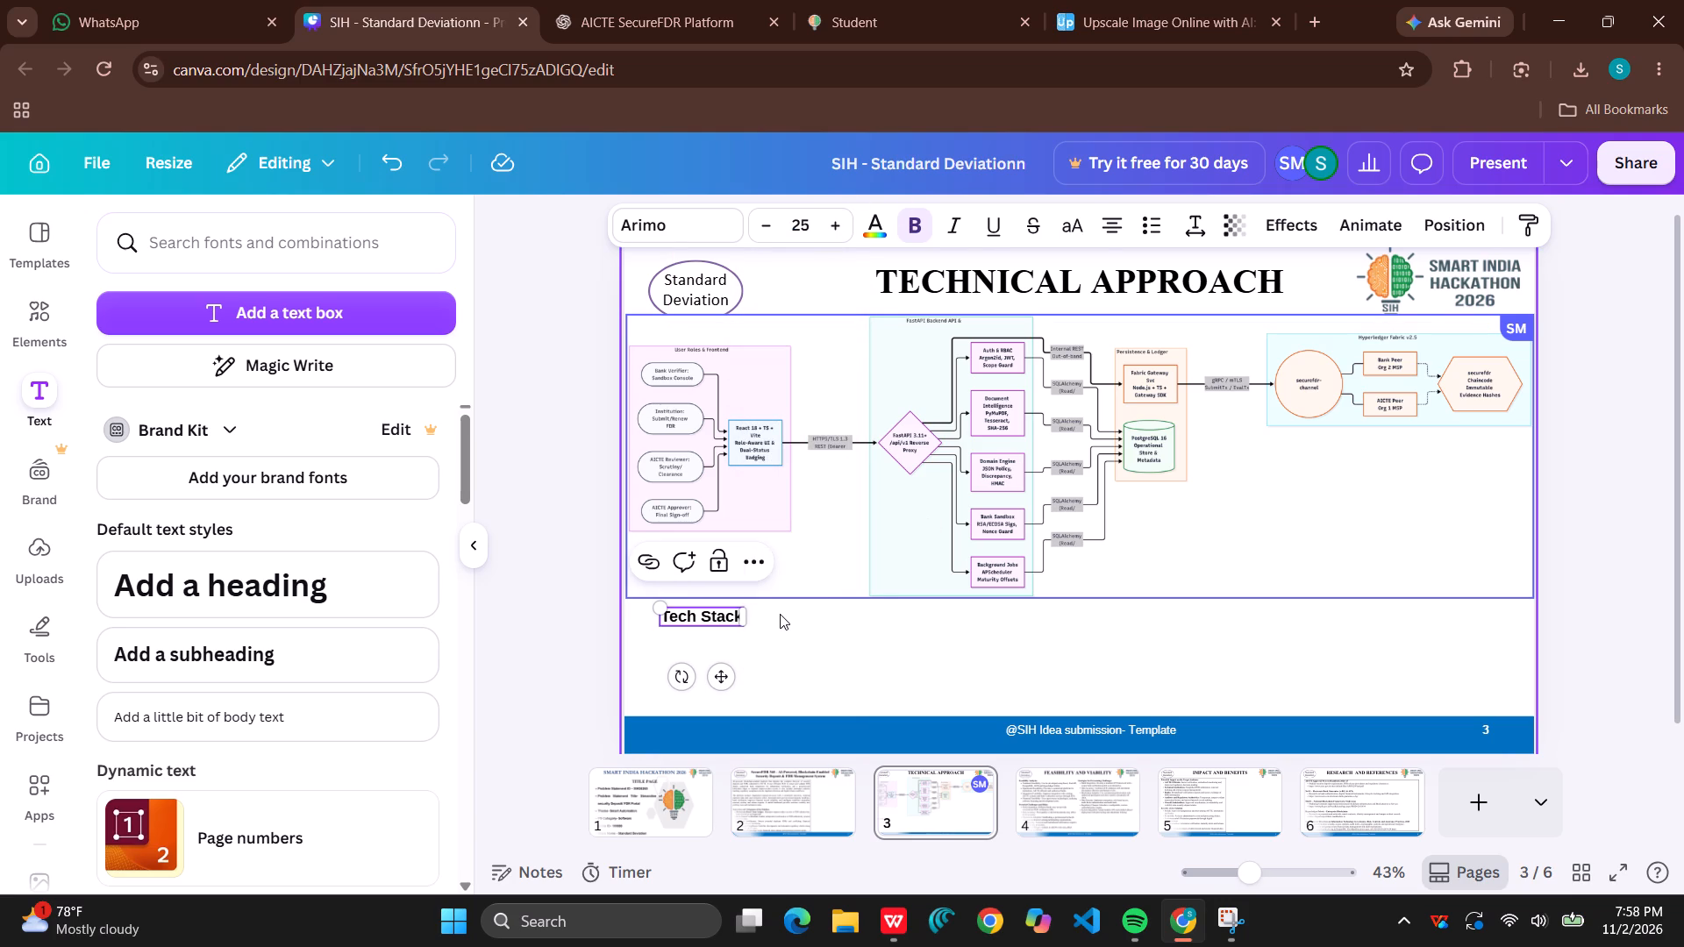
left_click(780, 614)
left_click(709, 616)
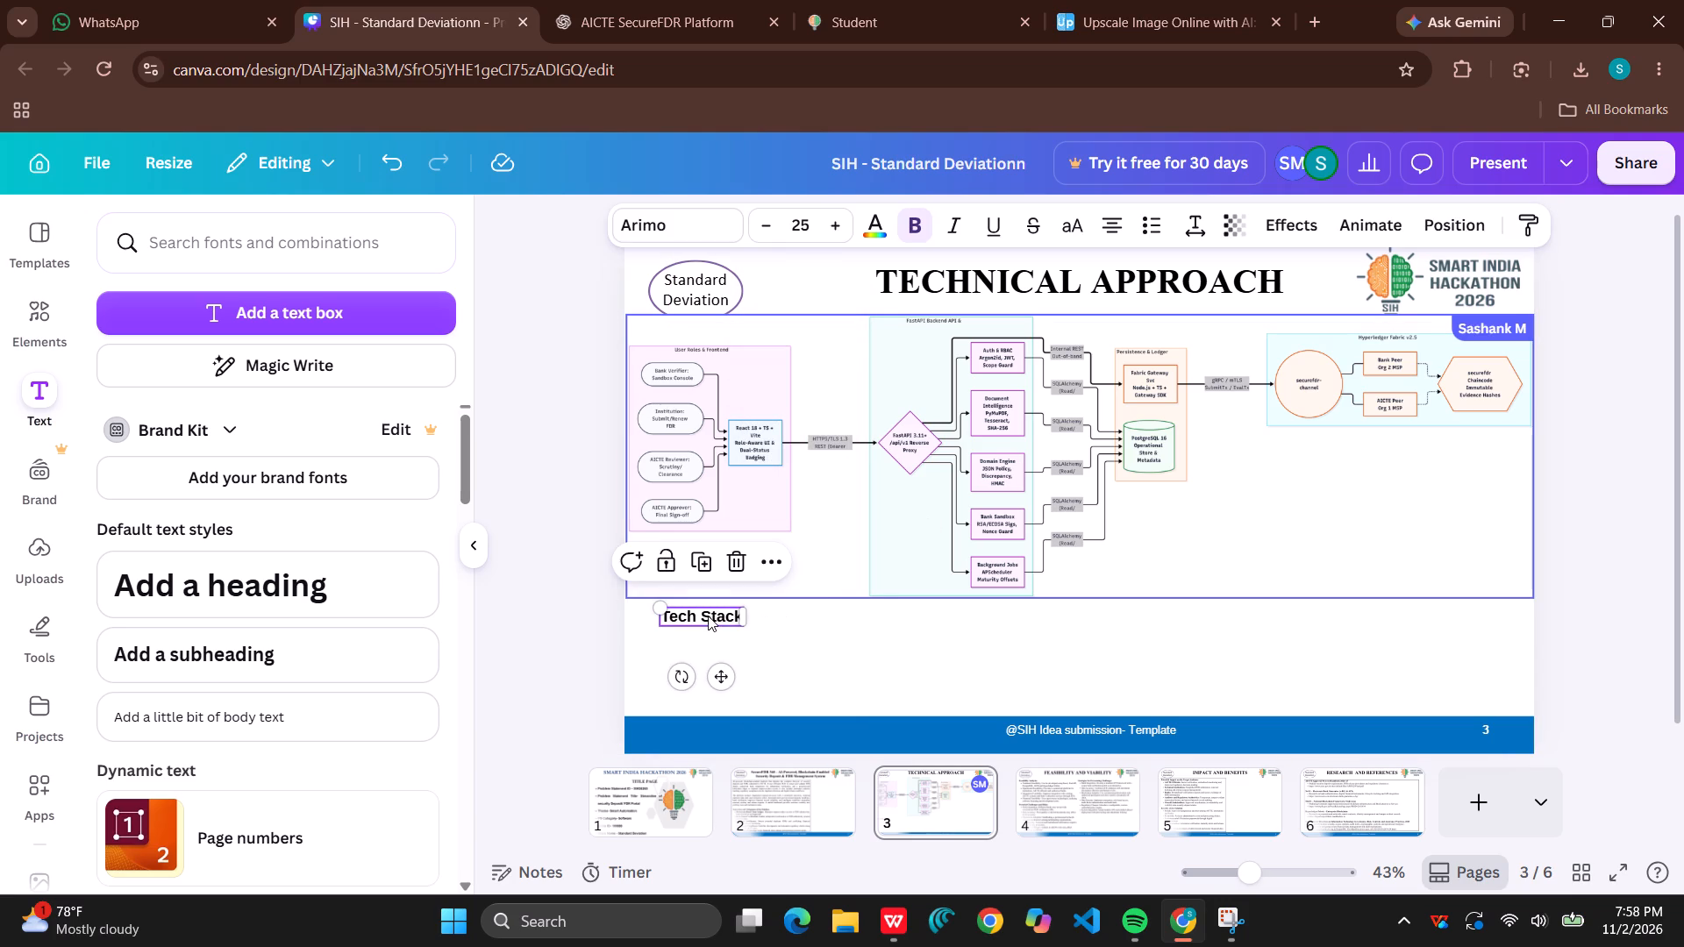
left_click(888, 921)
scroll(789, 603, "up", 5)
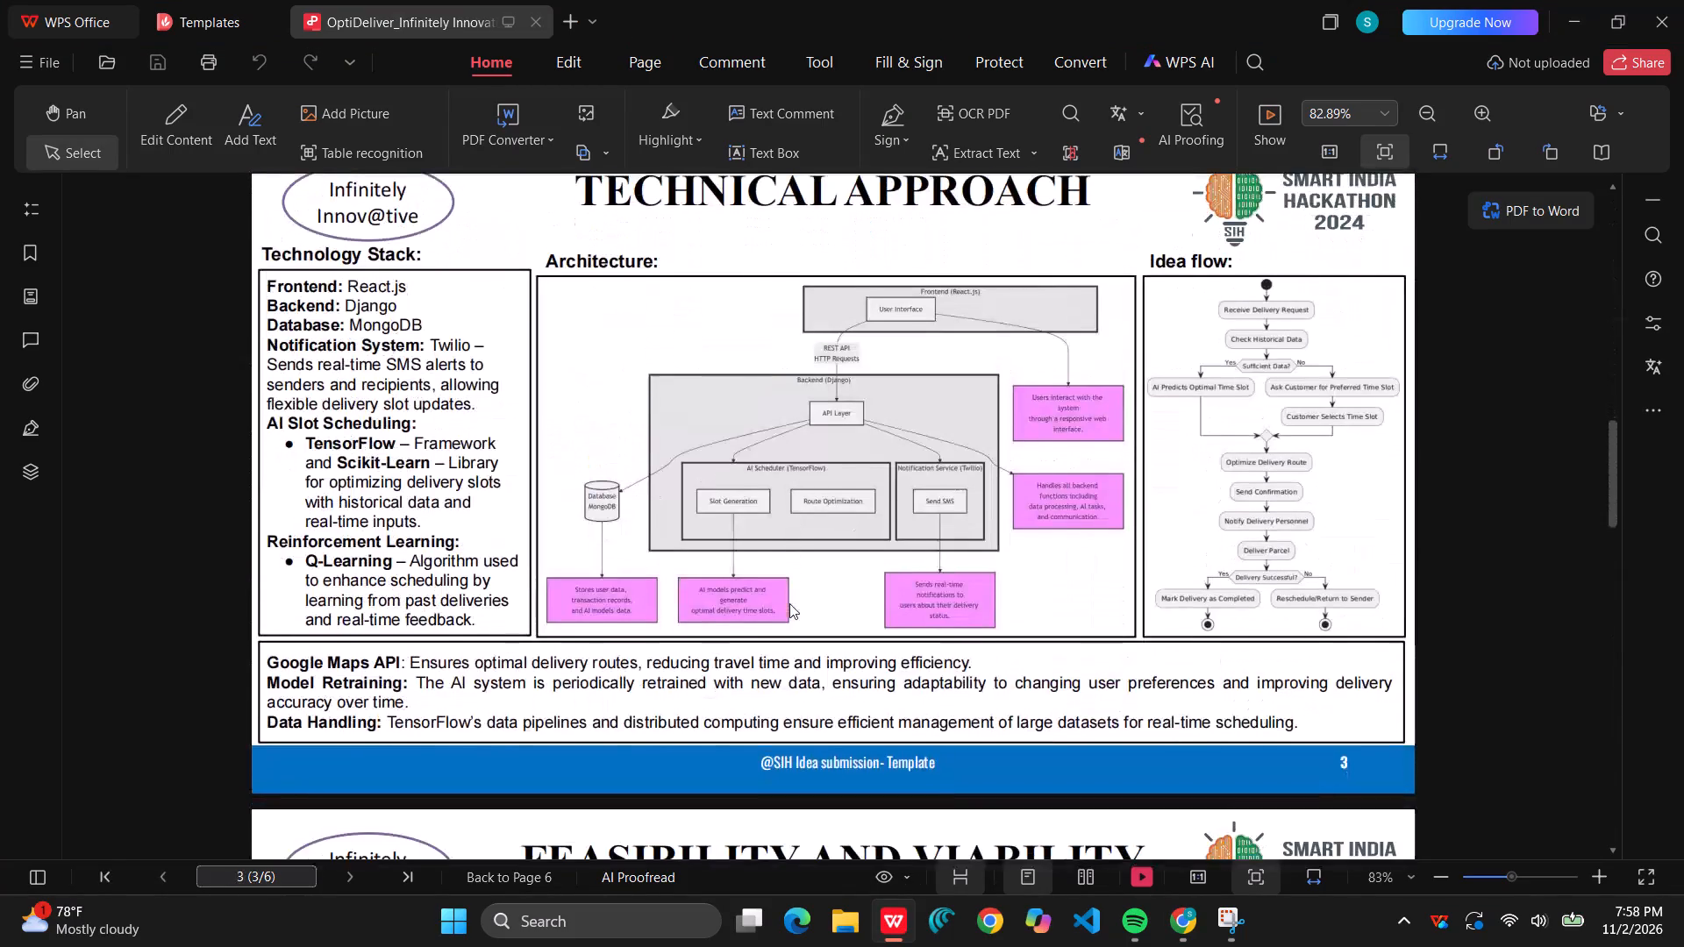
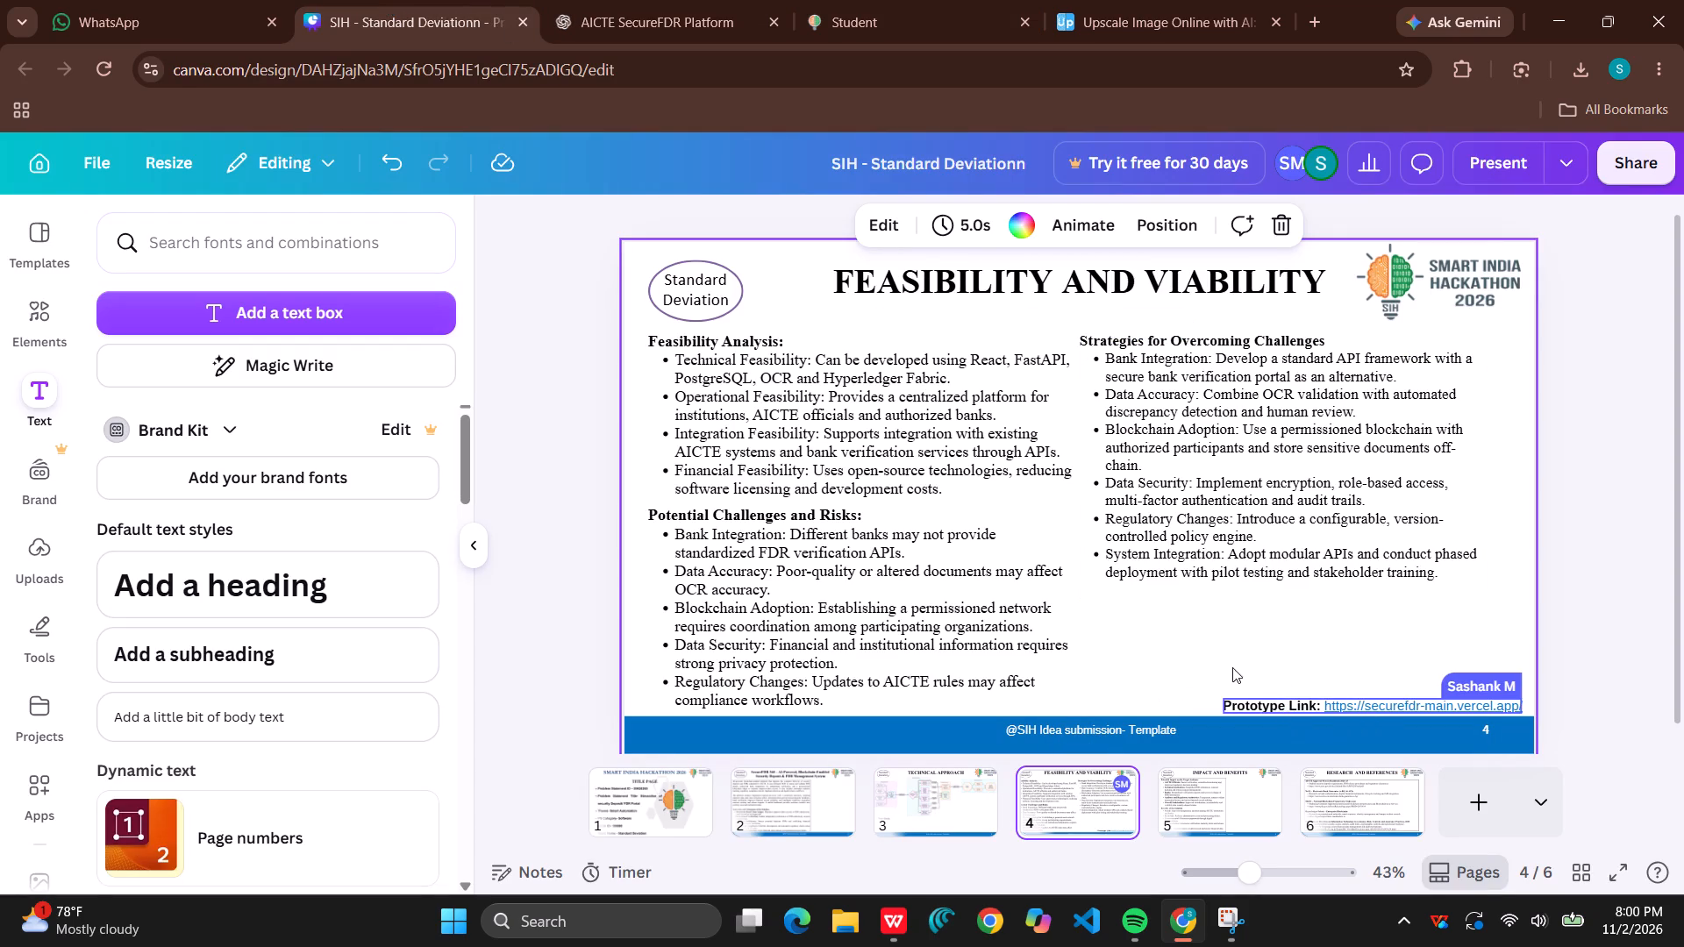
left_click(1245, 551)
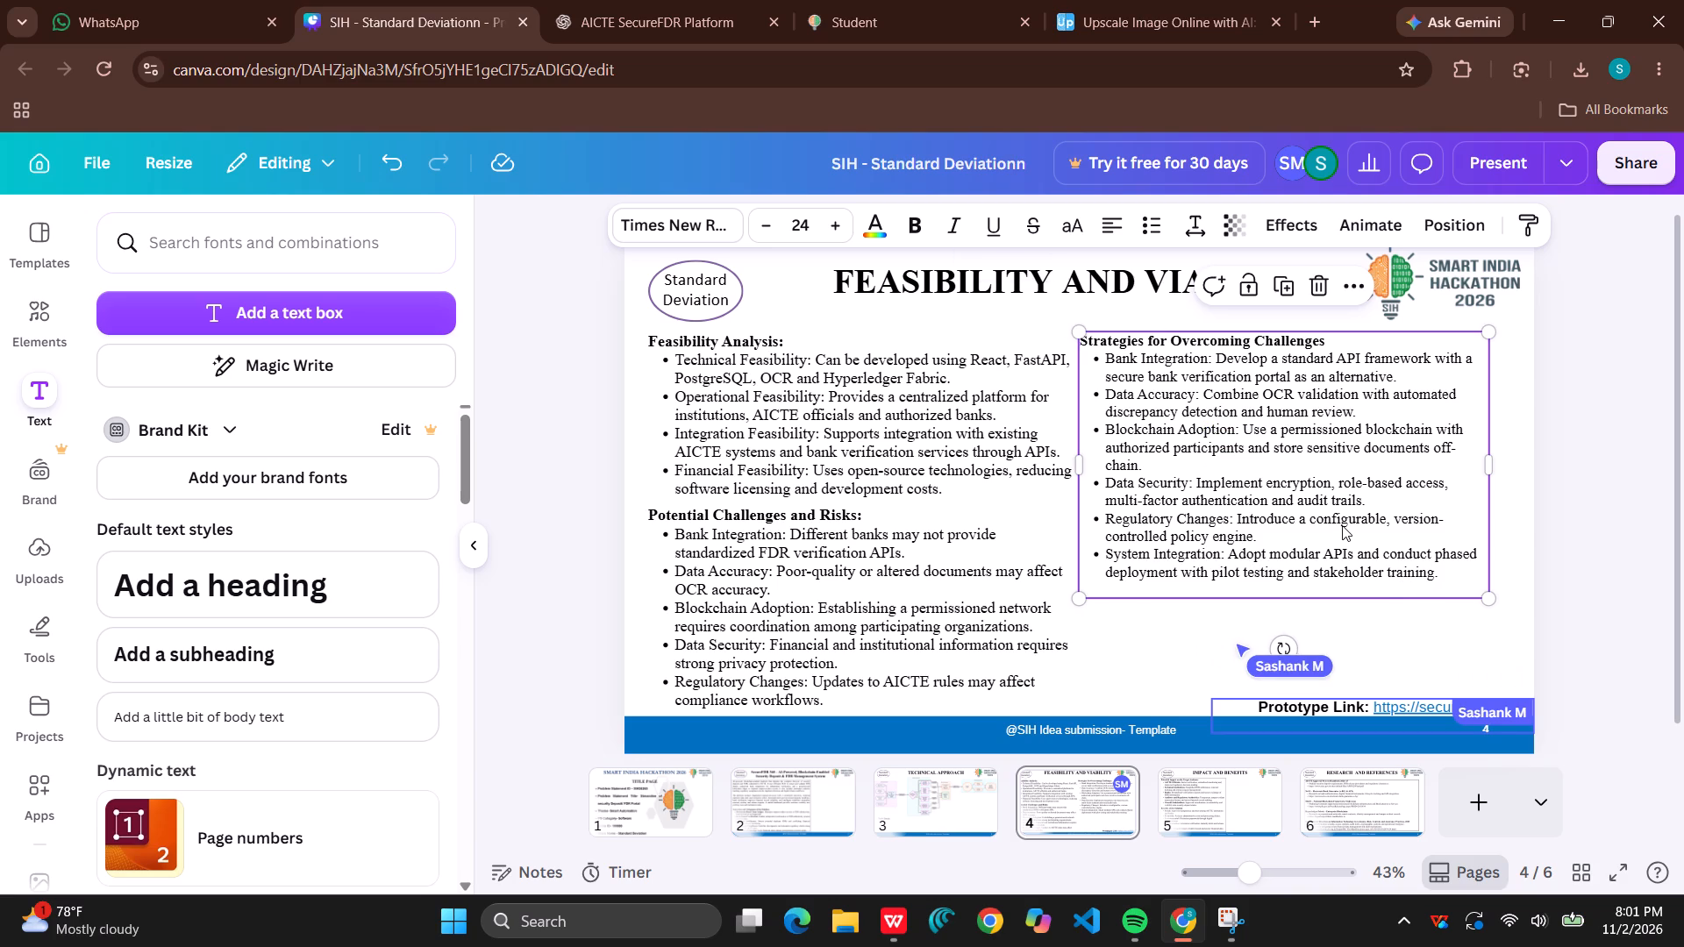
left_click(1254, 425)
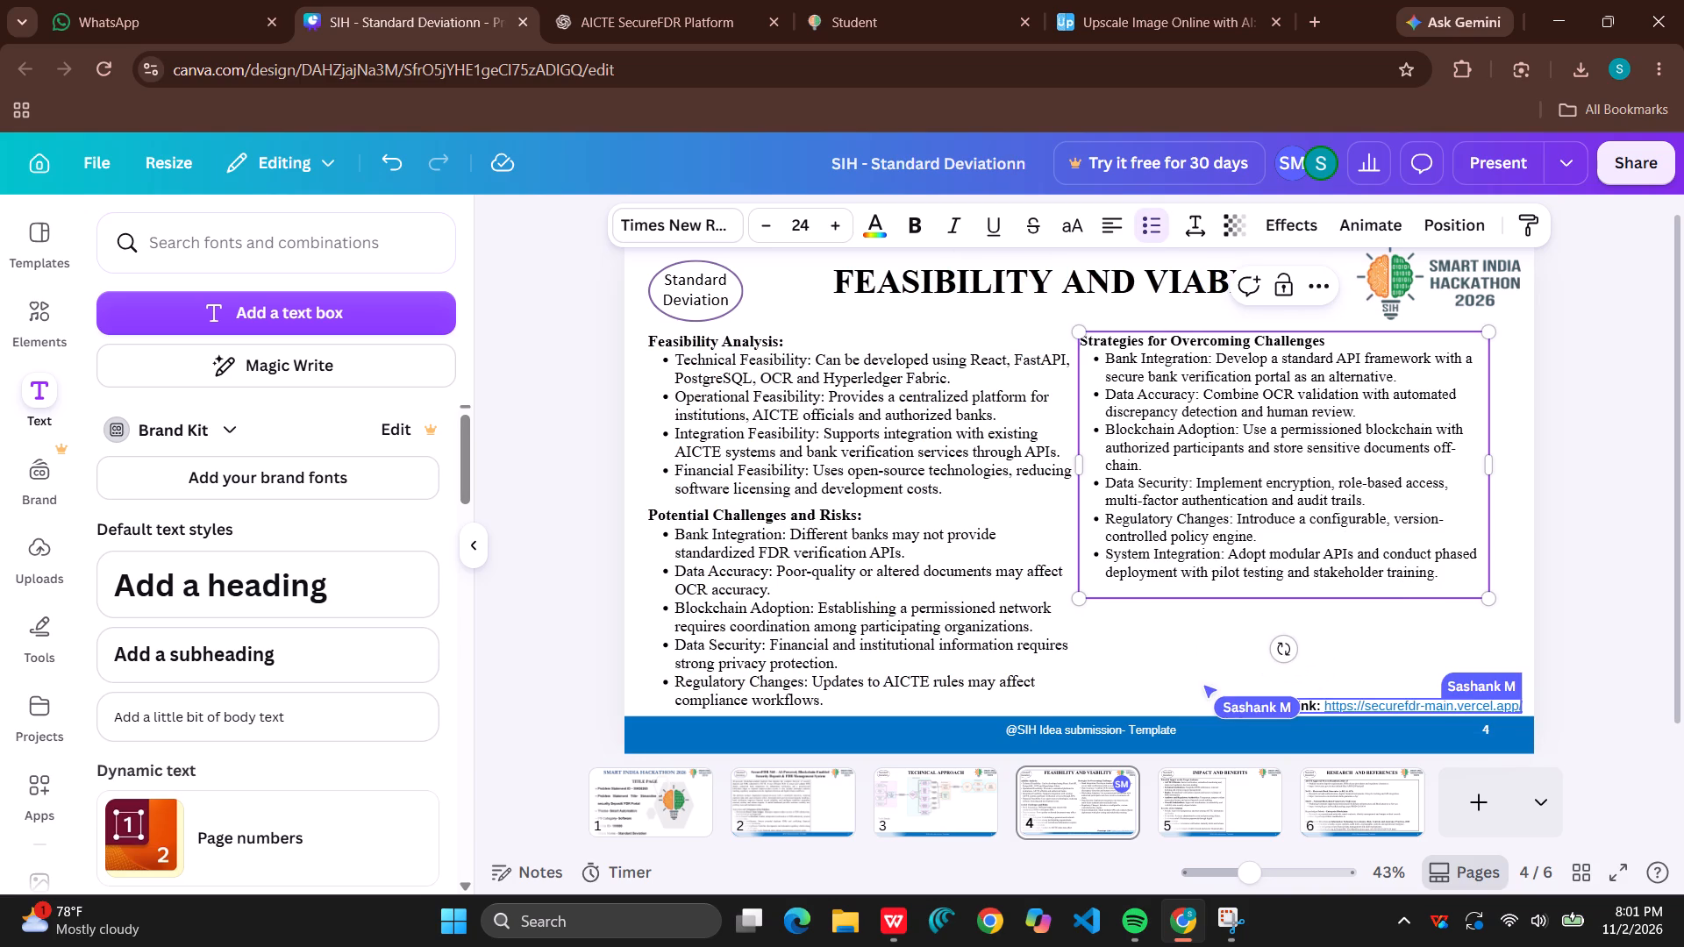
key("ctrl+a")
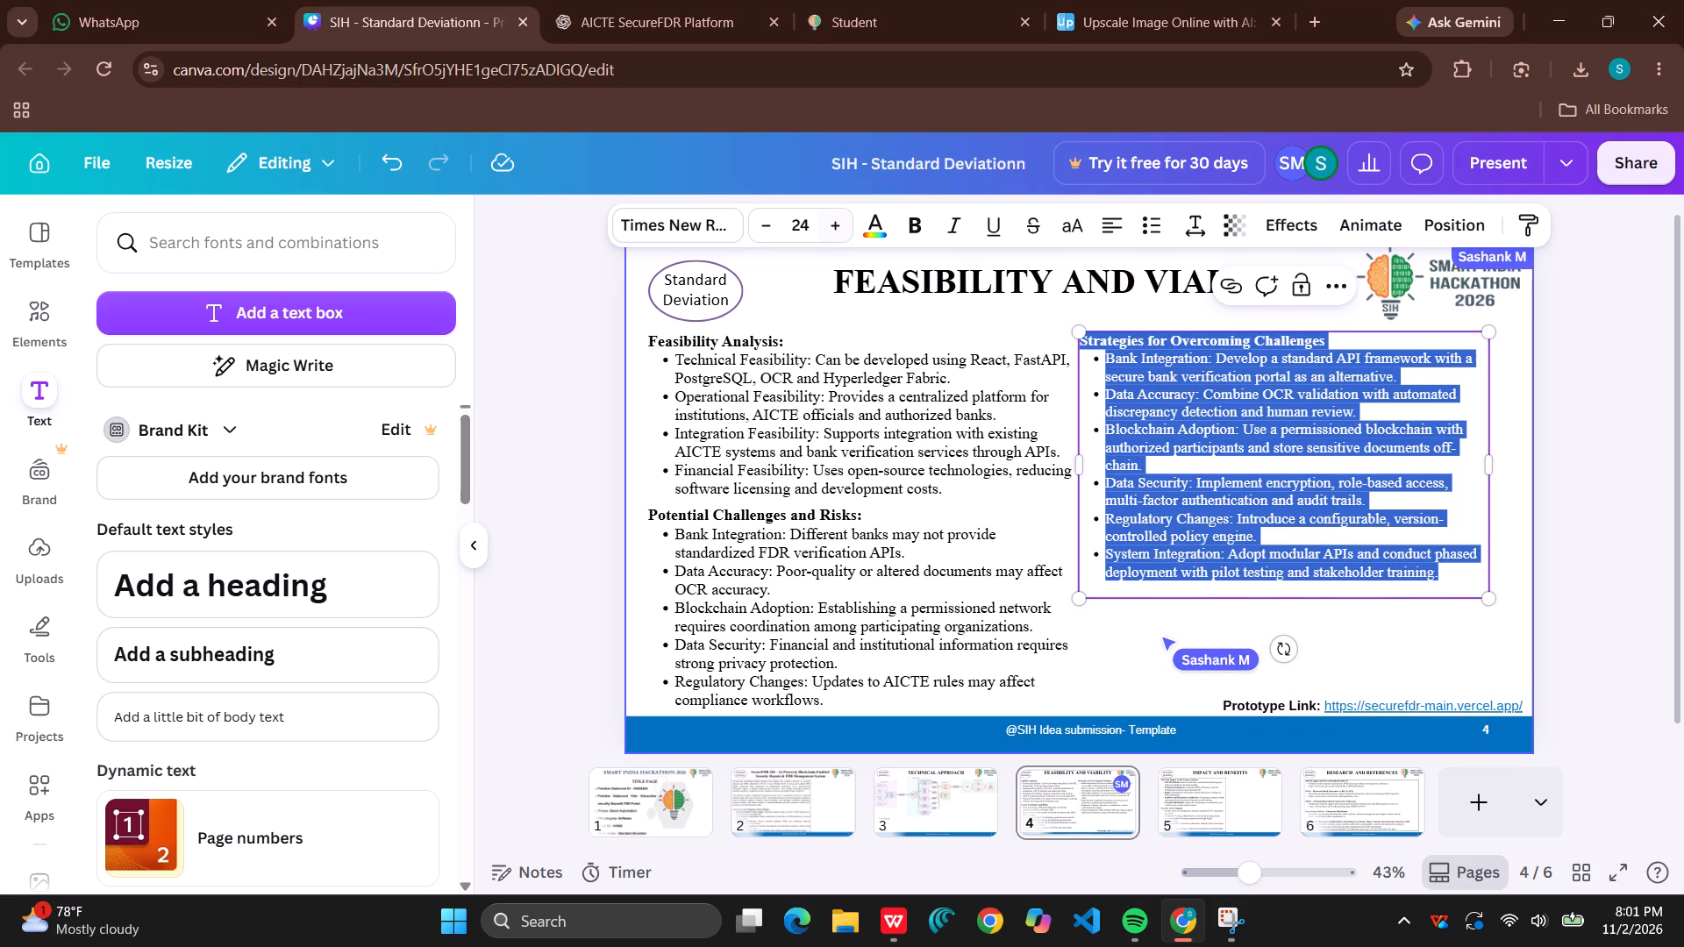
left_click(788, 225)
type("30")
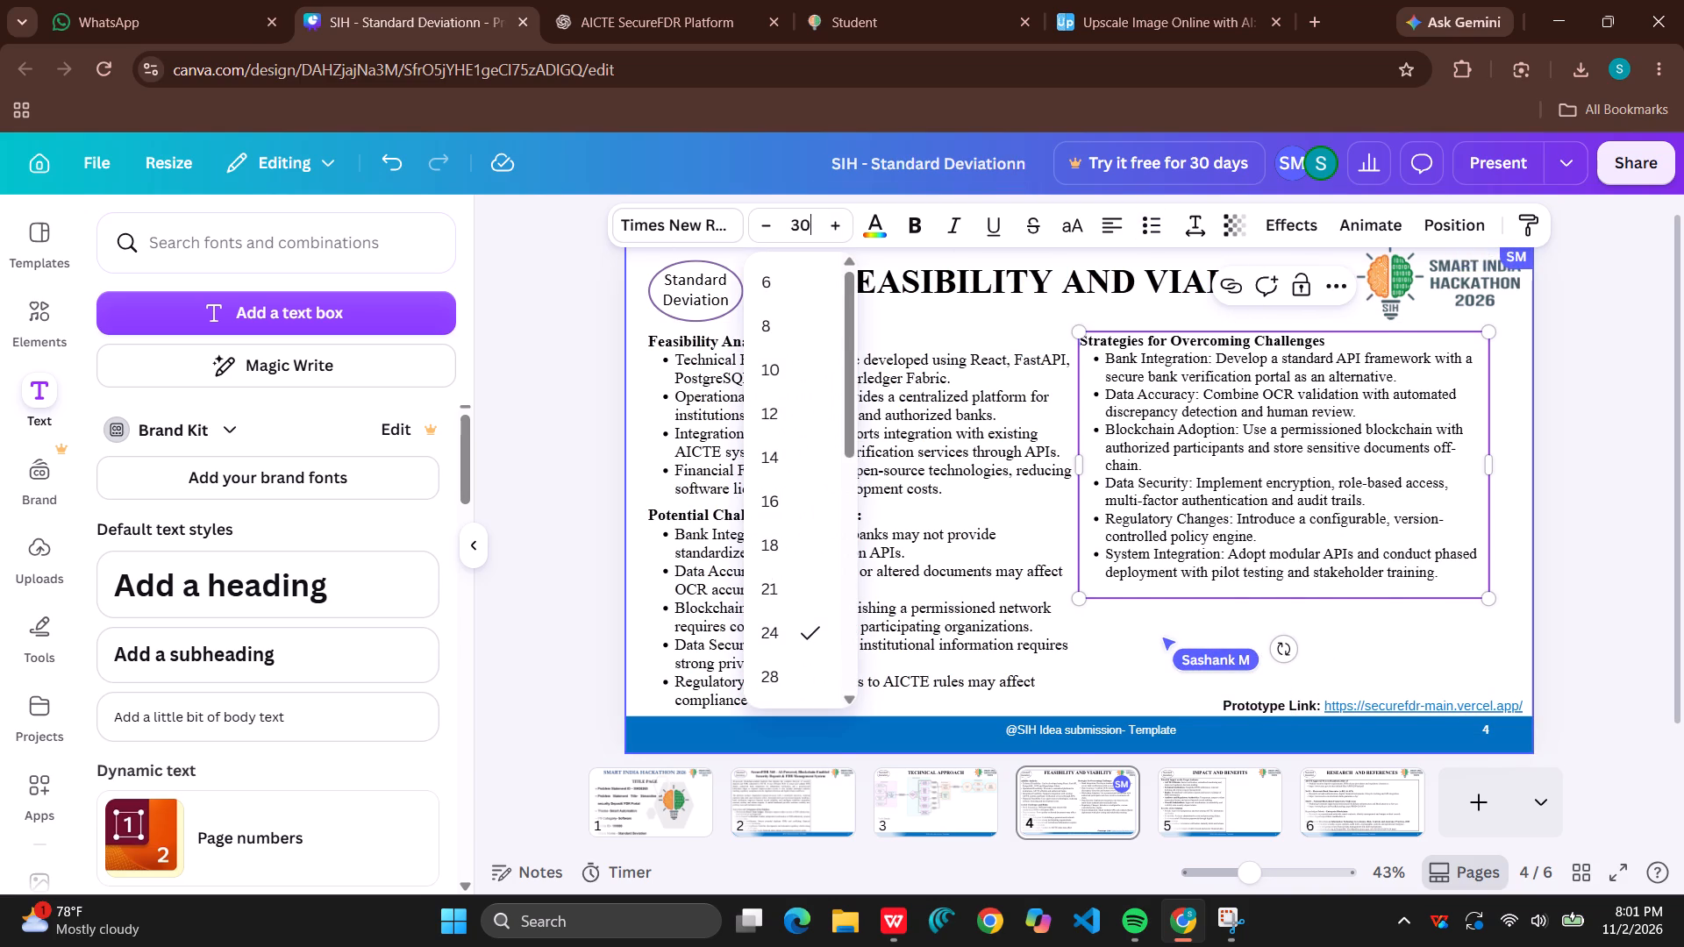
key("Return")
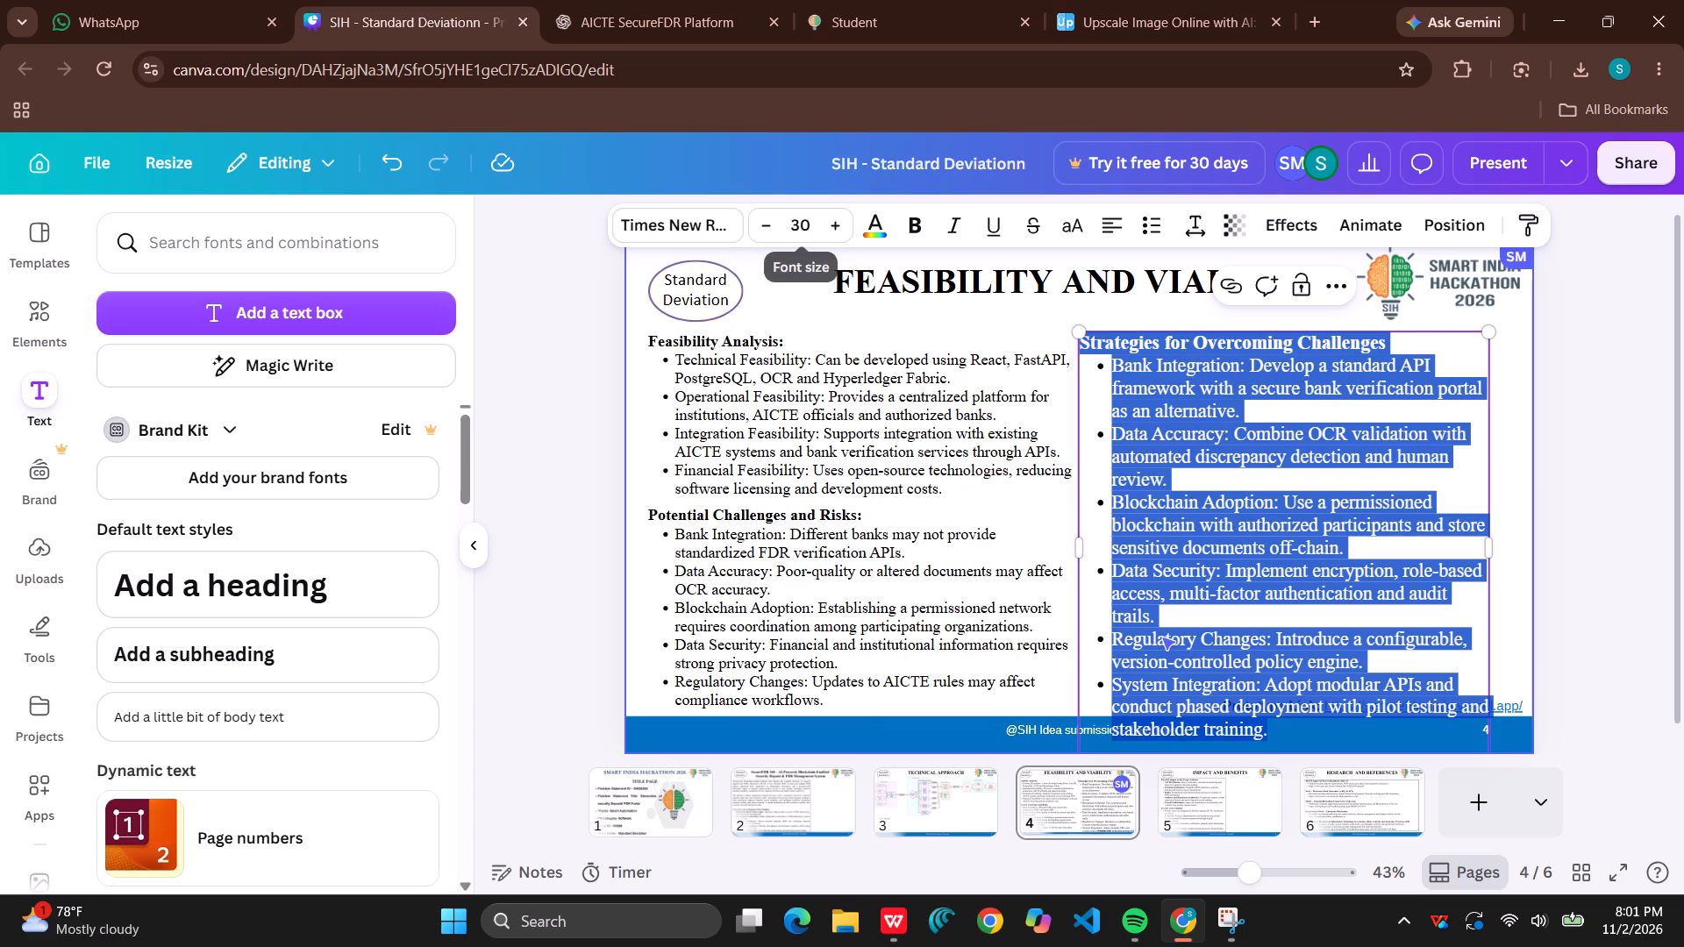
left_click(804, 225)
type("28")
key("Return")
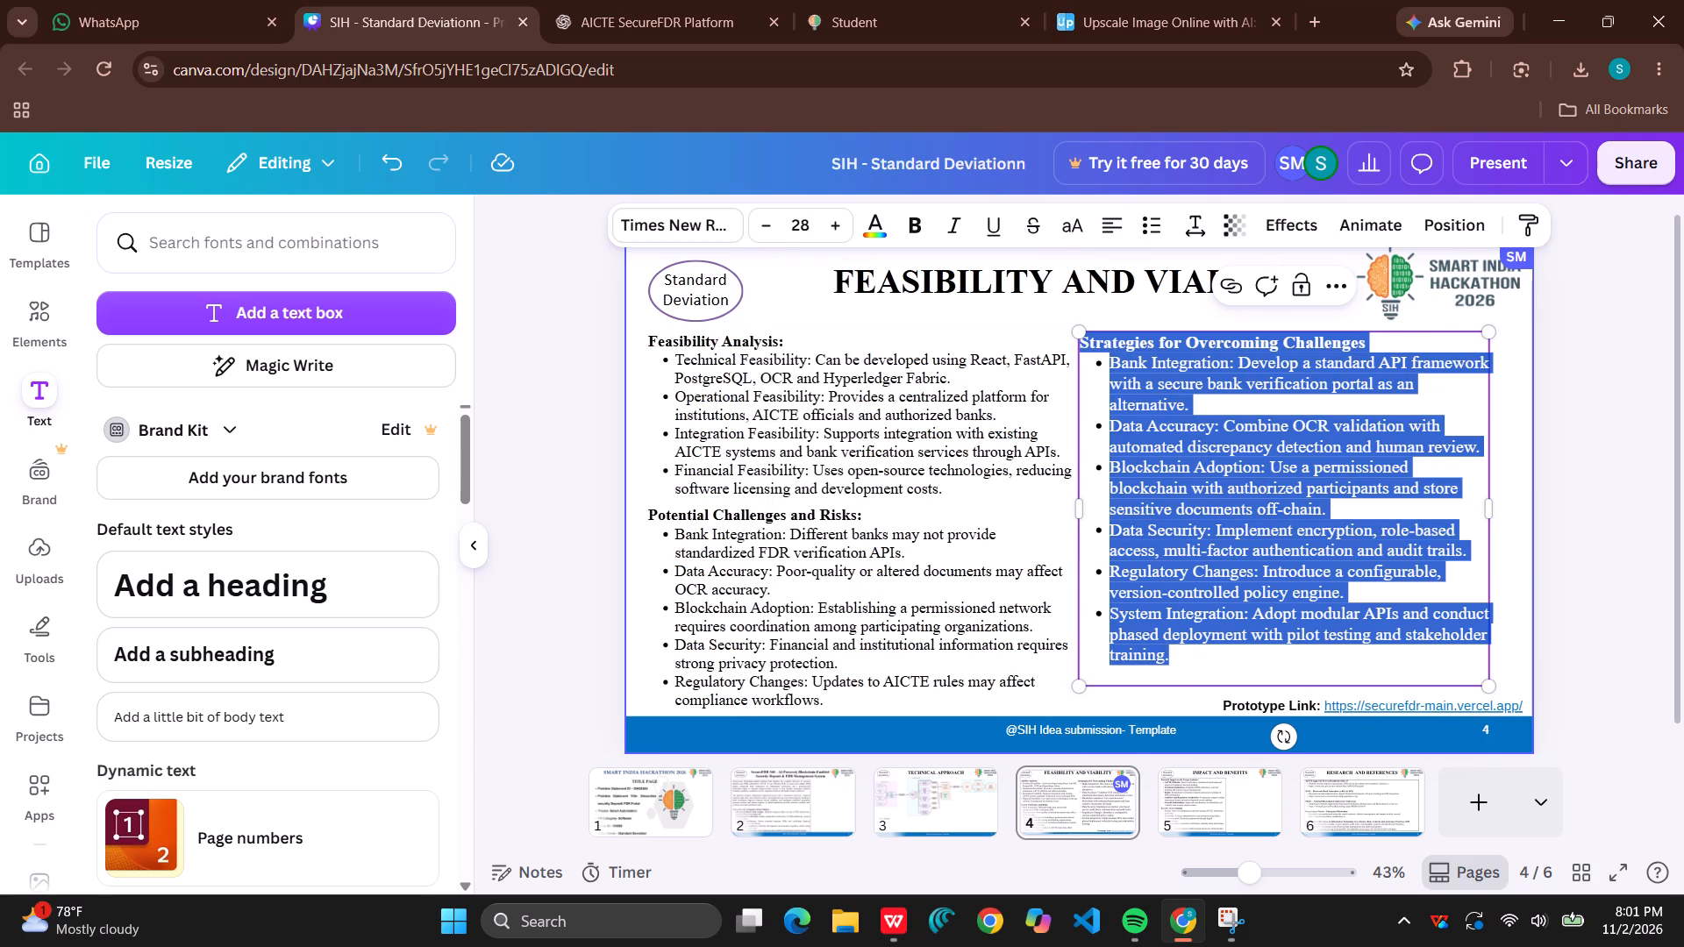
left_click(1571, 467)
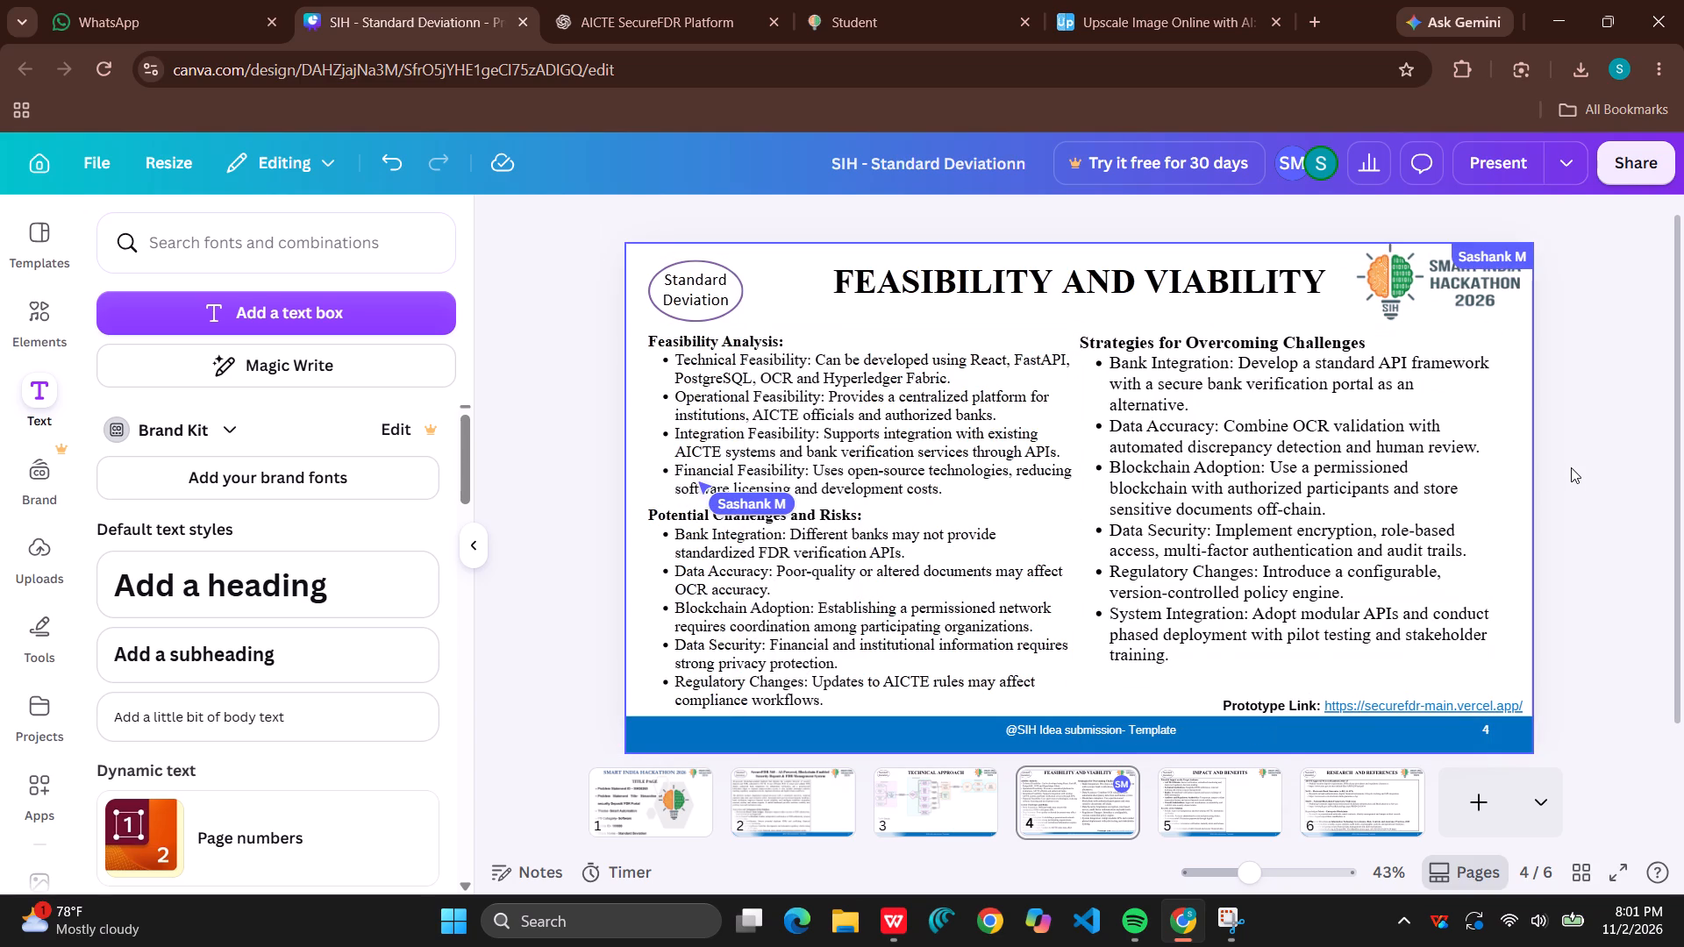
Move the Prototype Link line to just beneath the System Integration bullet on the Feasibility and Viability slide.
left_click_drag(1274, 701, 1149, 680)
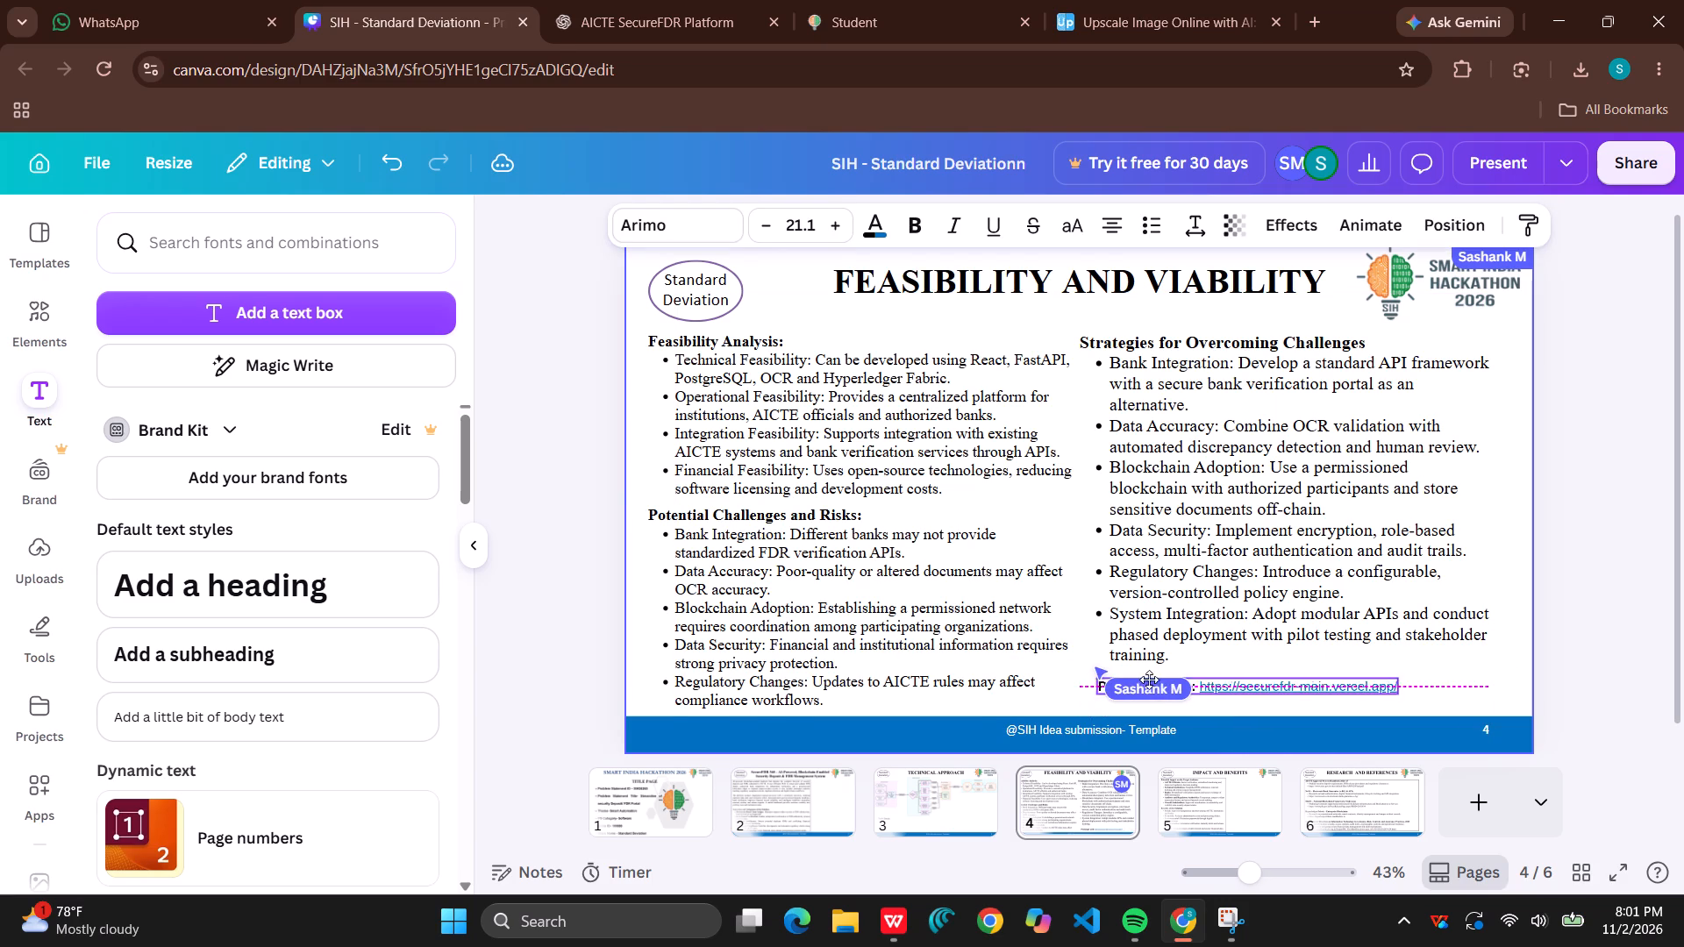
left_click_drag(1149, 680, 1160, 678)
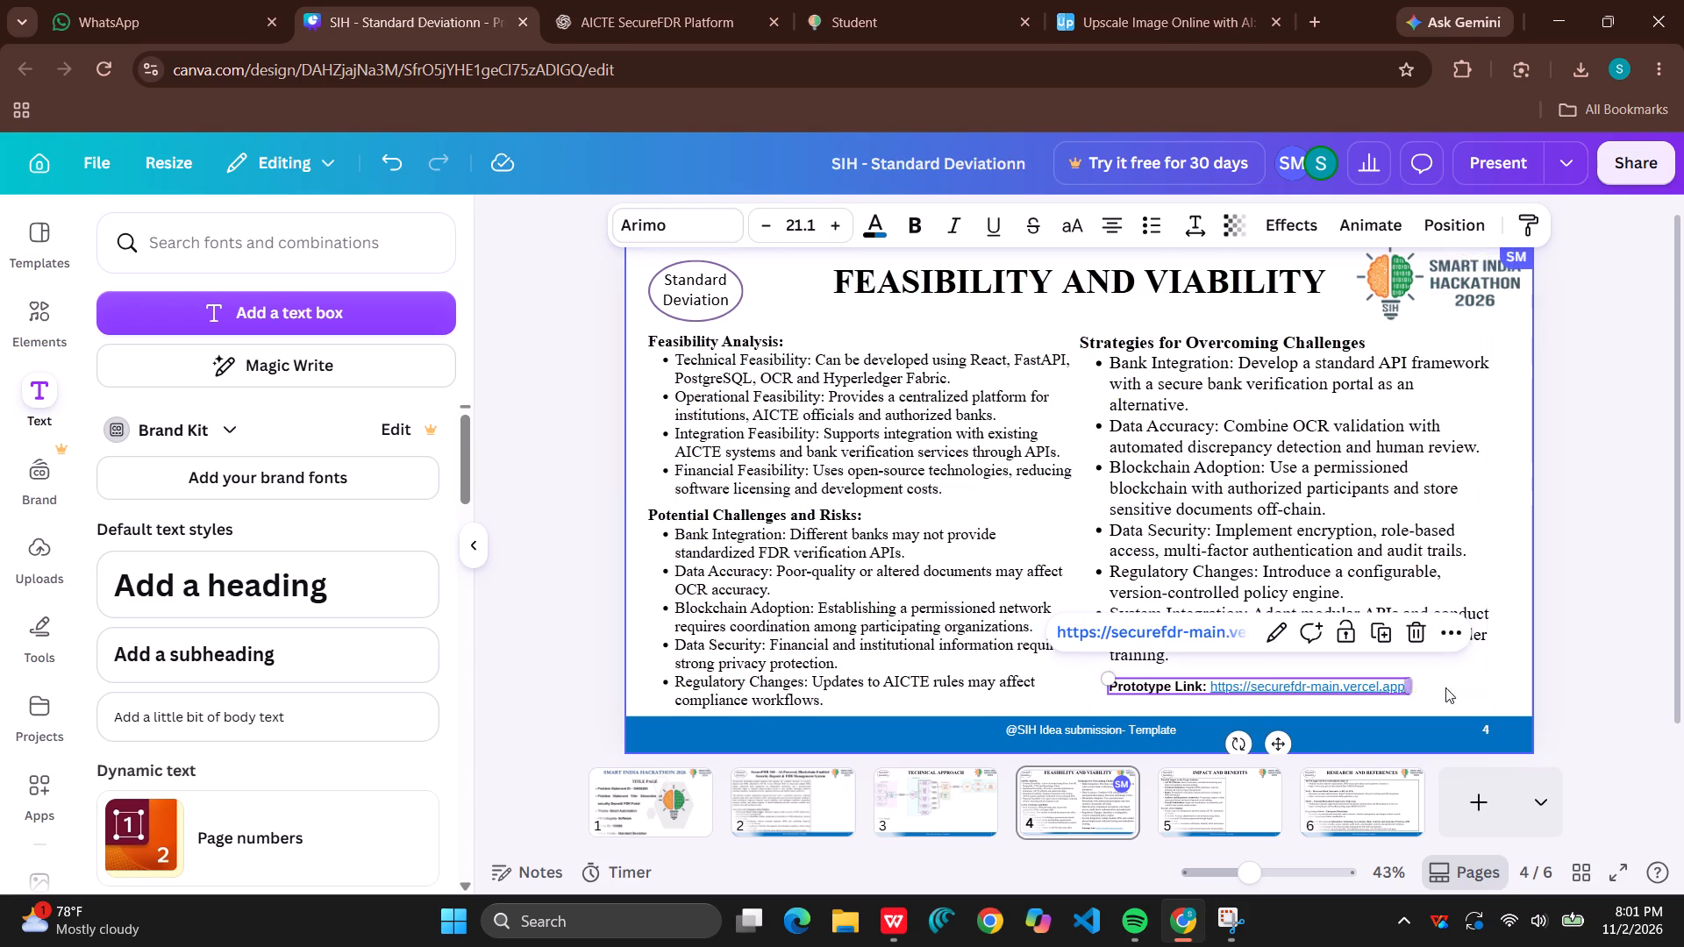
left_click(1597, 661)
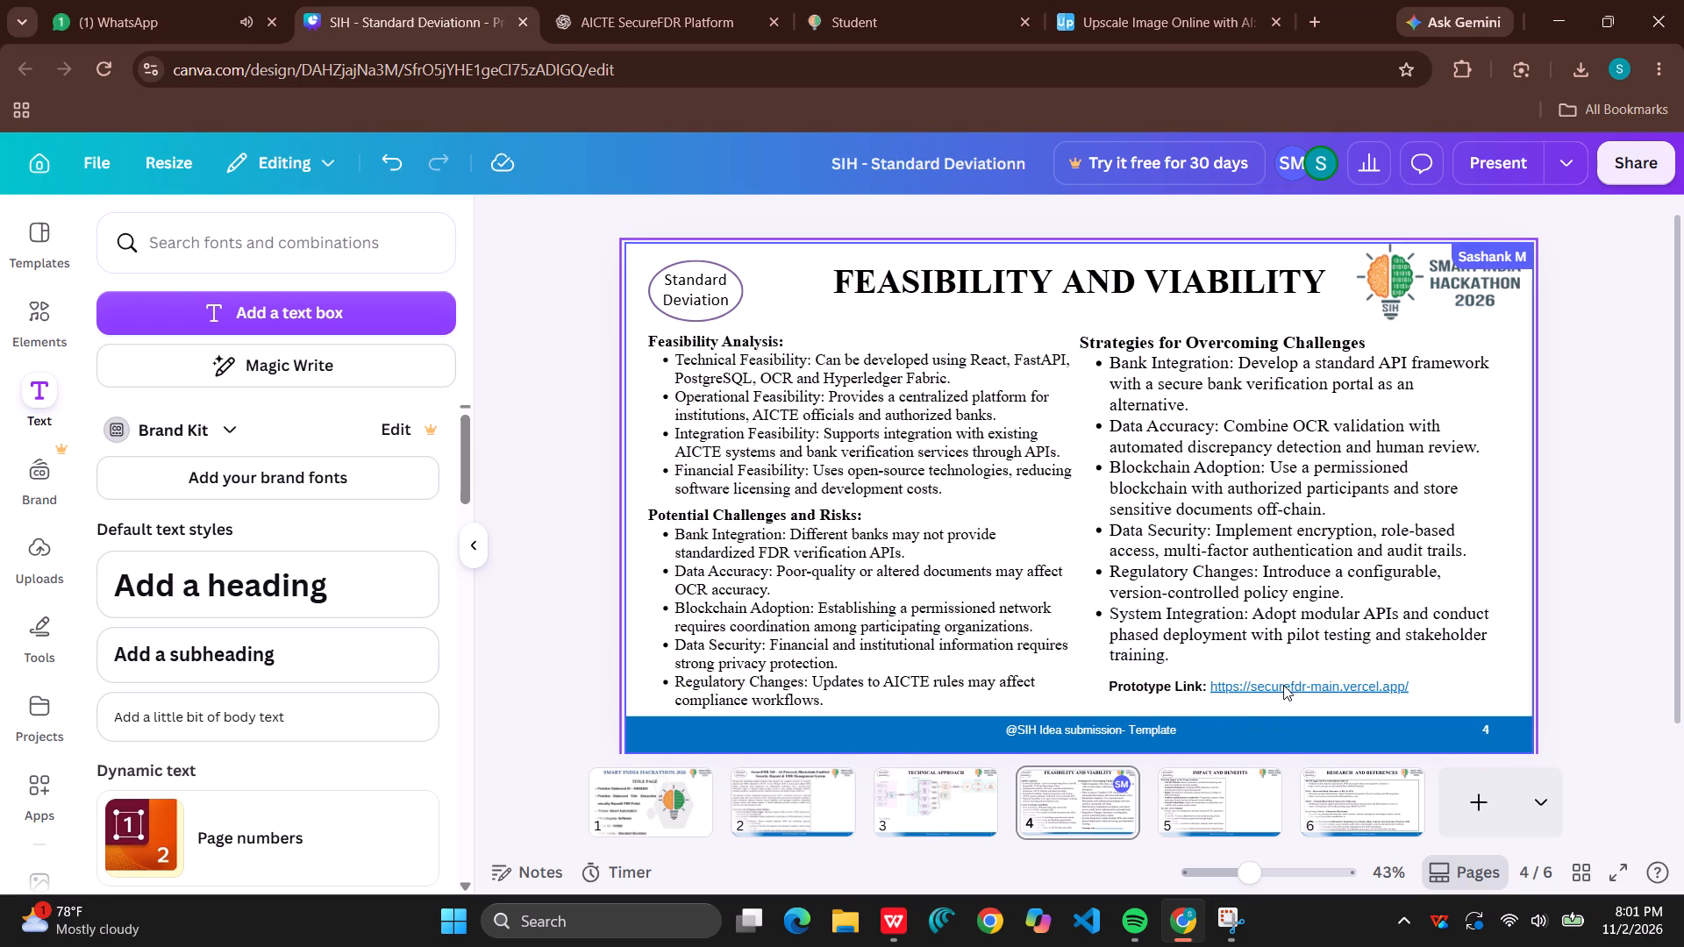
Enlarge the Prototype Link text to font size 26, trying 25 first.
left_click(1147, 683)
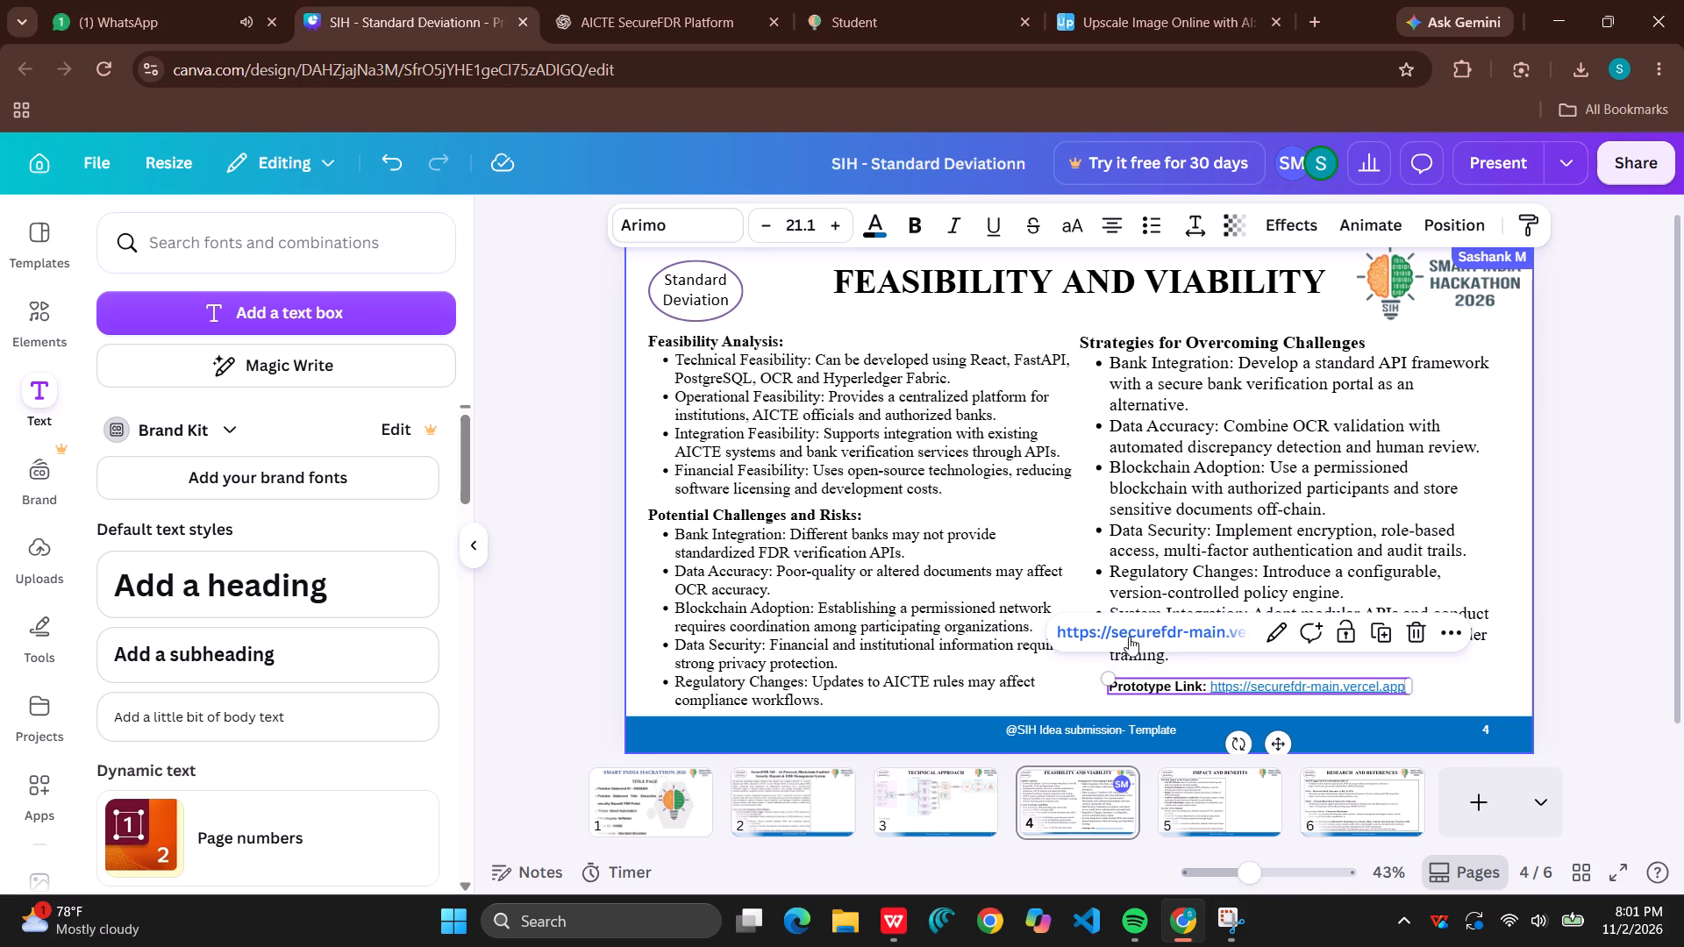
left_click(797, 224)
type("25")
key("Return")
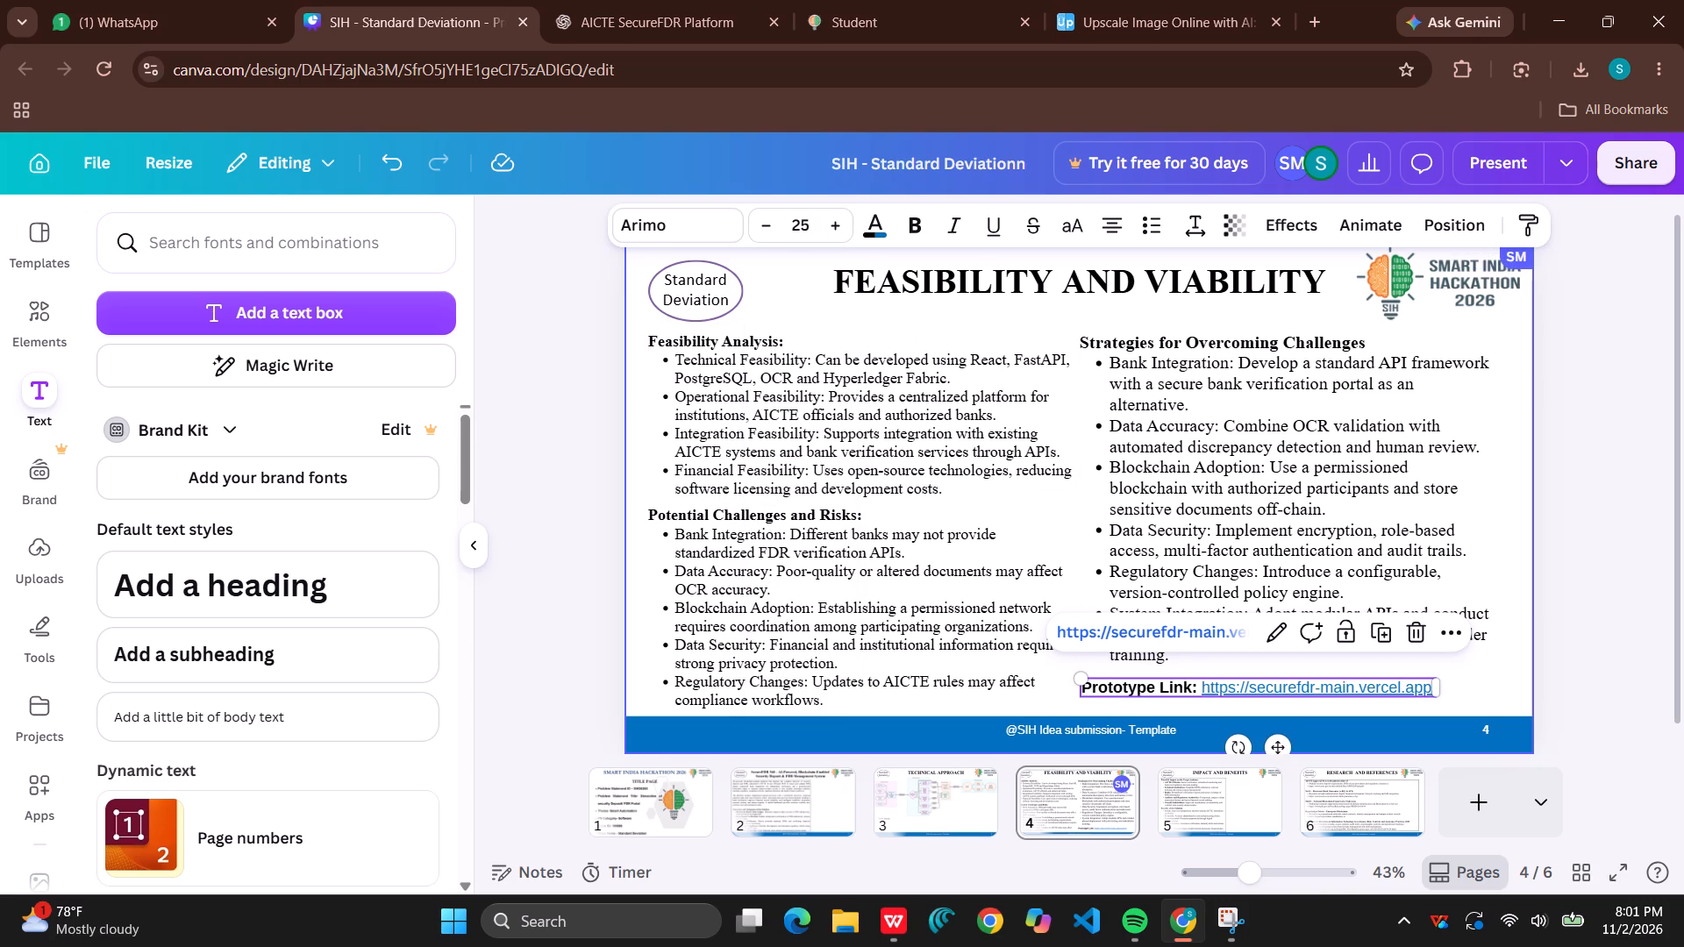
left_click(802, 227)
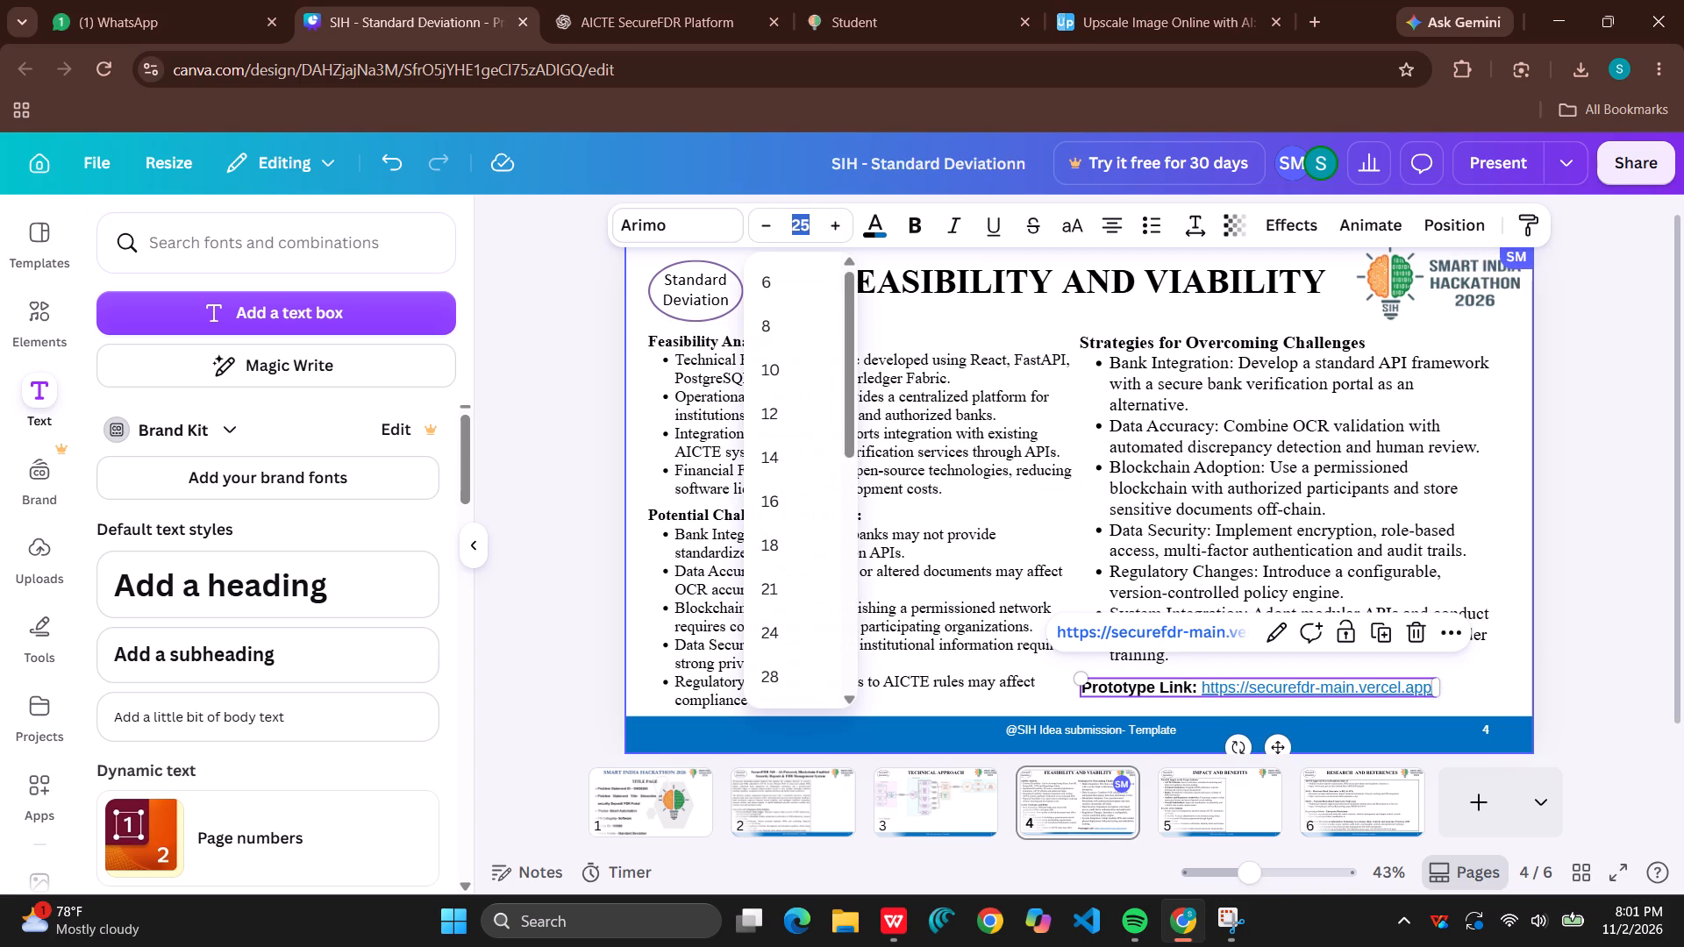
type("26")
key("Return")
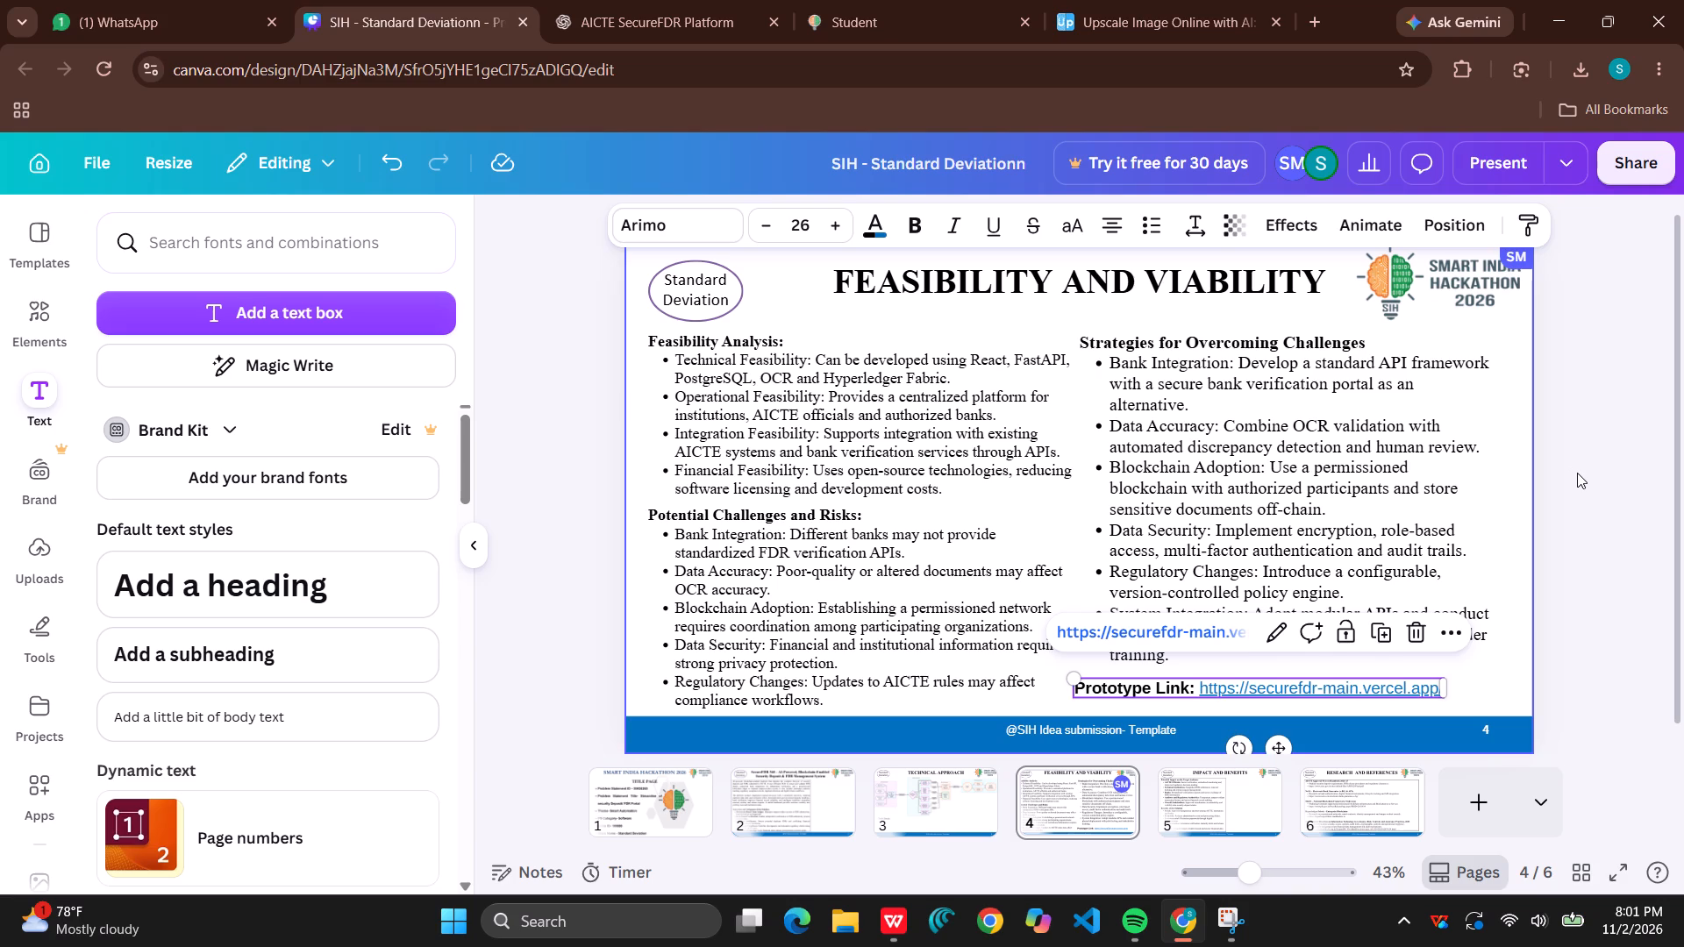
left_click(1577, 473)
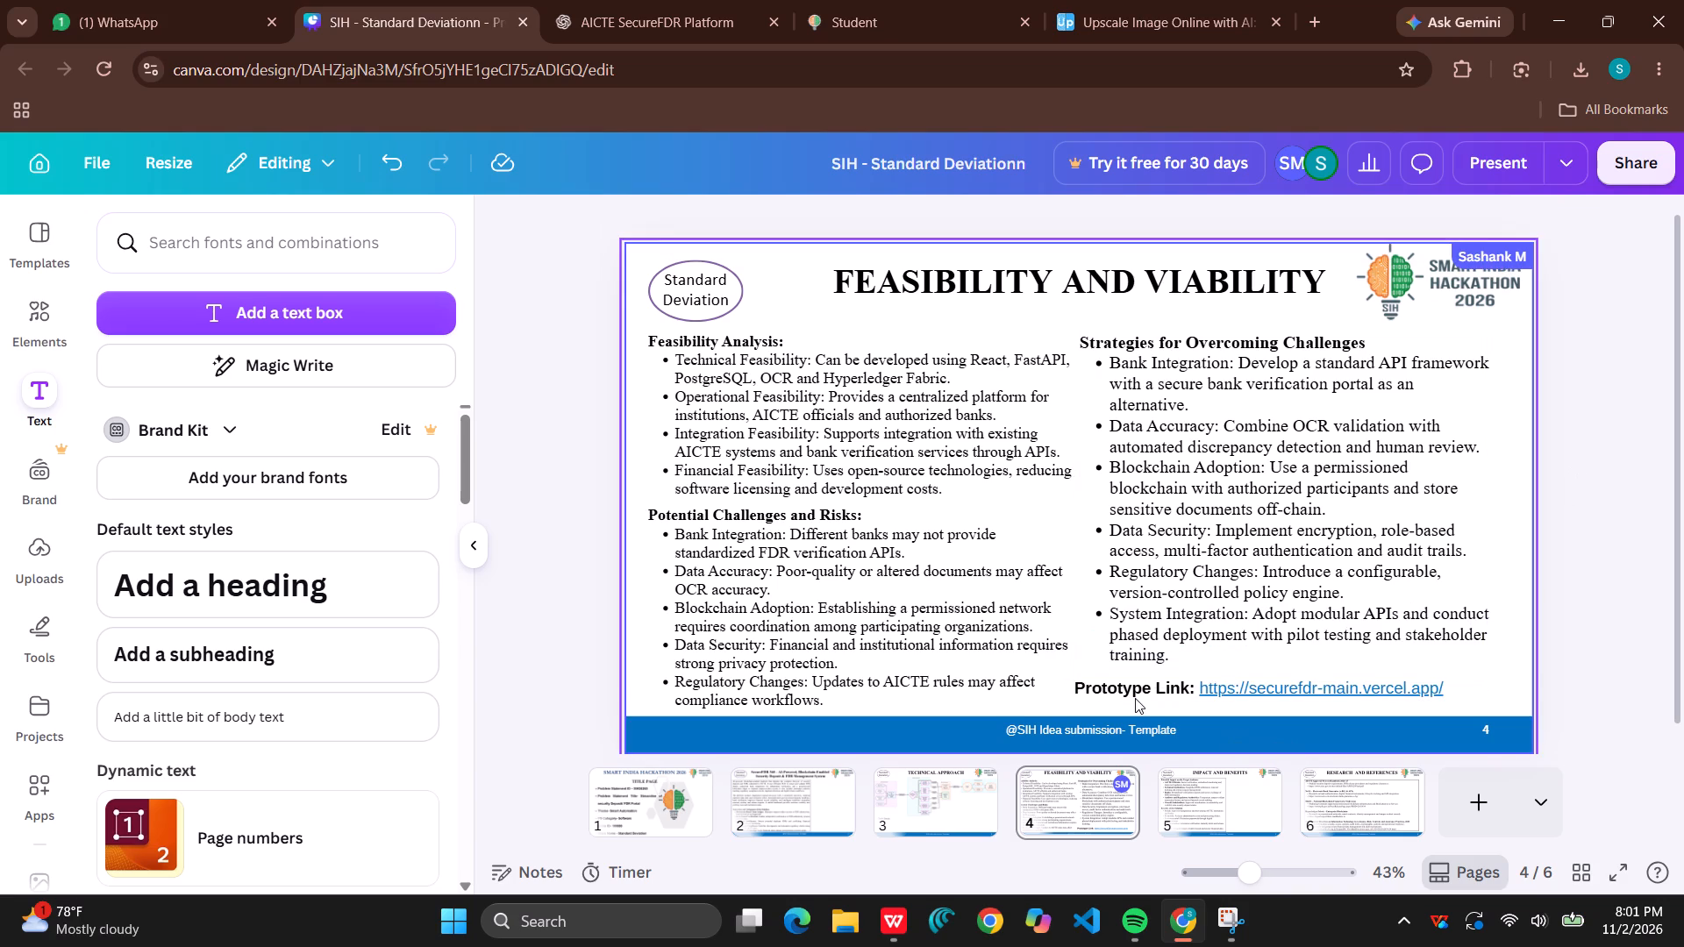
left_click_drag(1139, 689, 1180, 696)
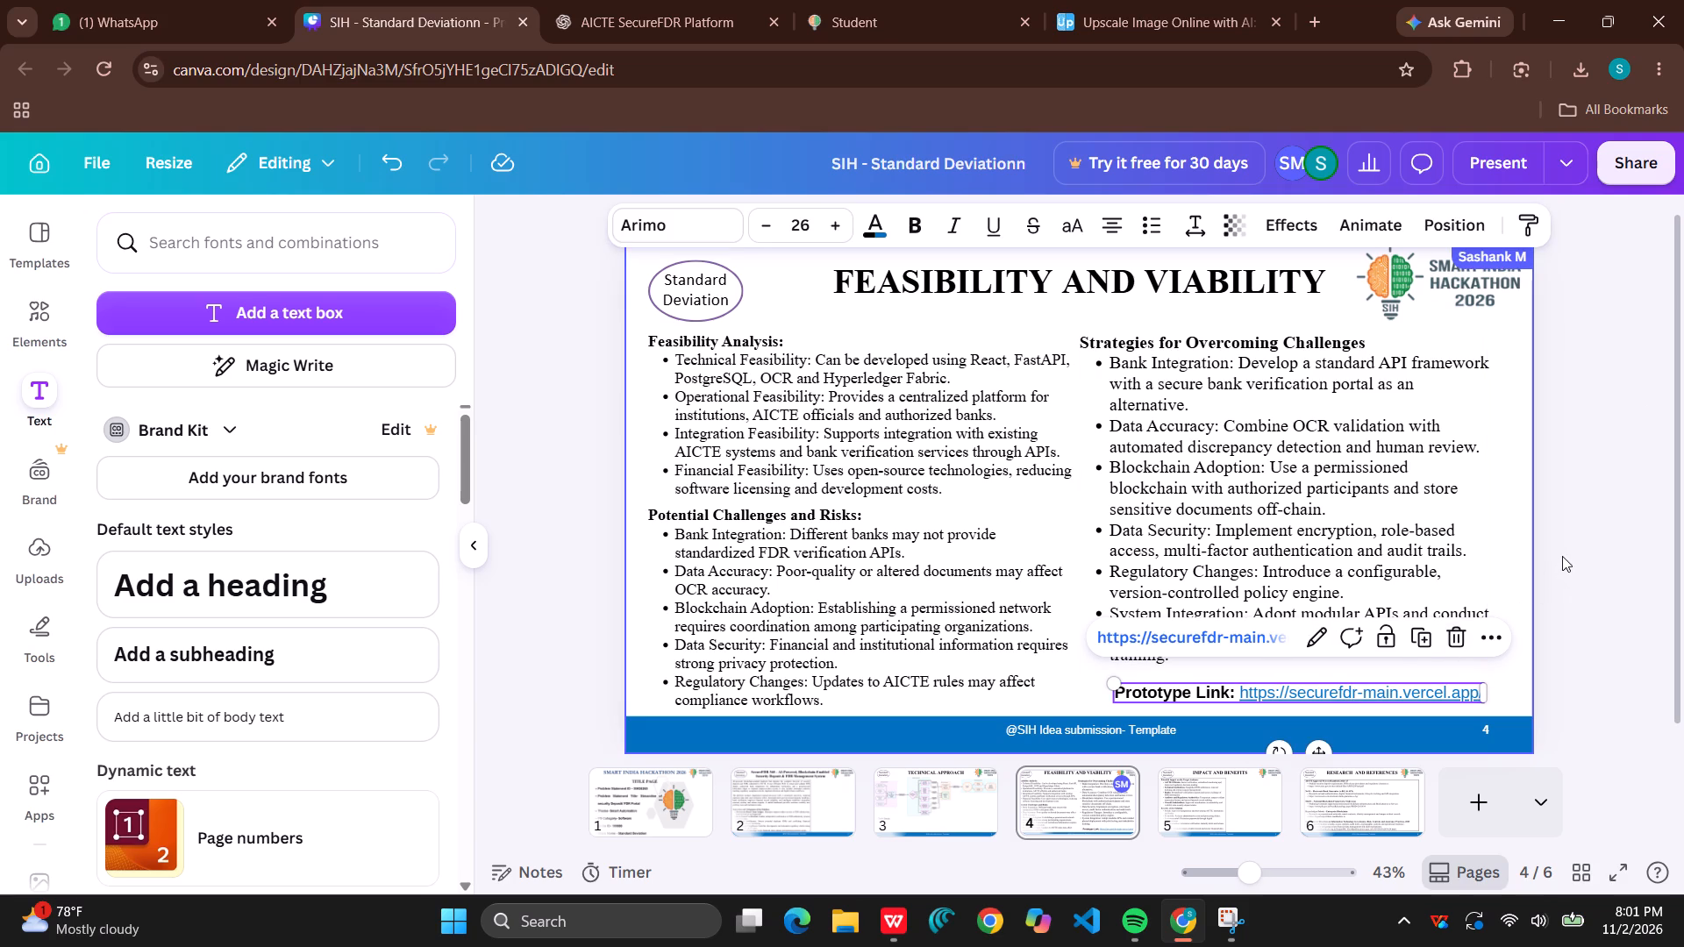
left_click(1562, 556)
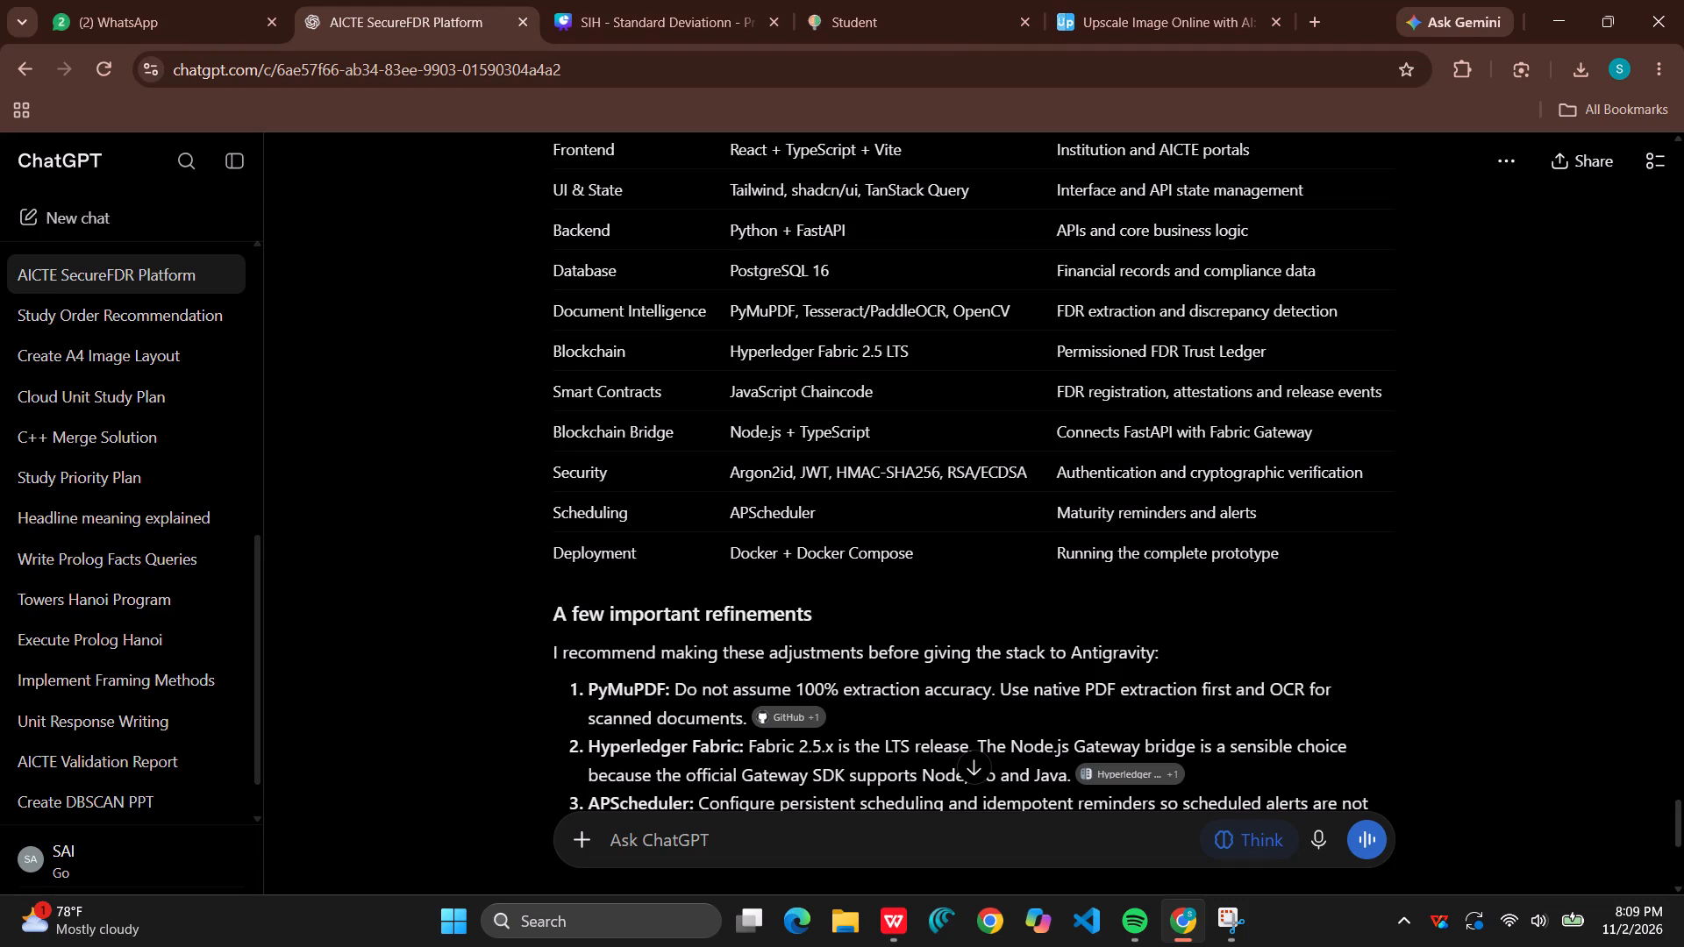
left_click(586, 0)
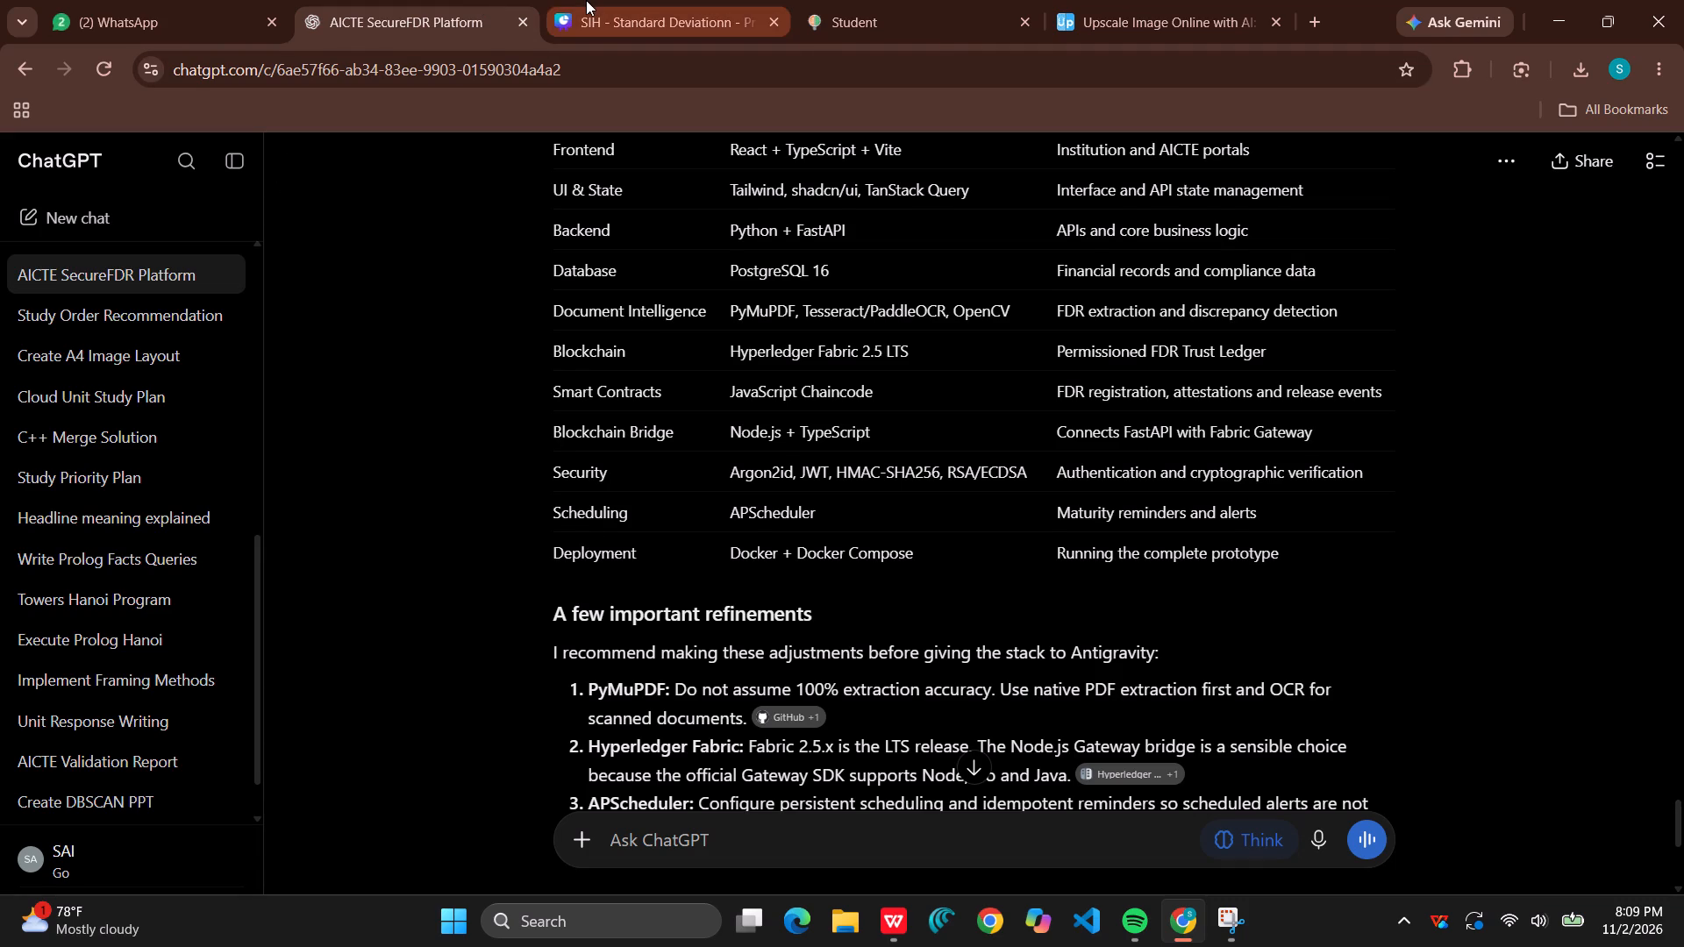
left_click(428, 0)
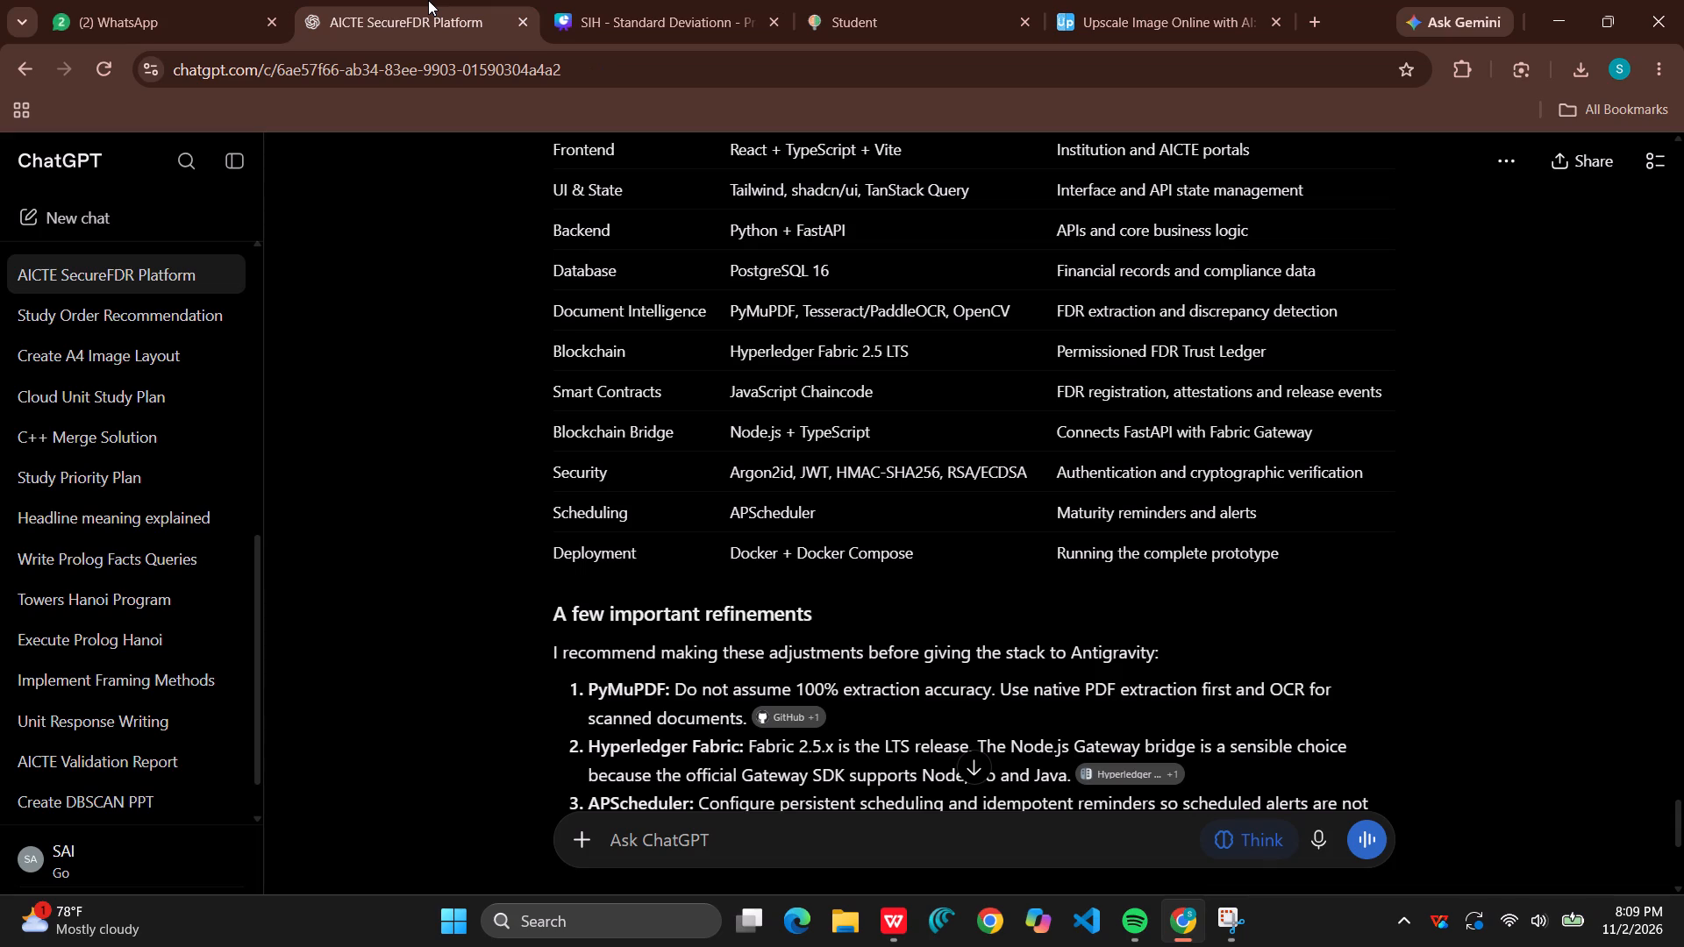
left_click(601, 5)
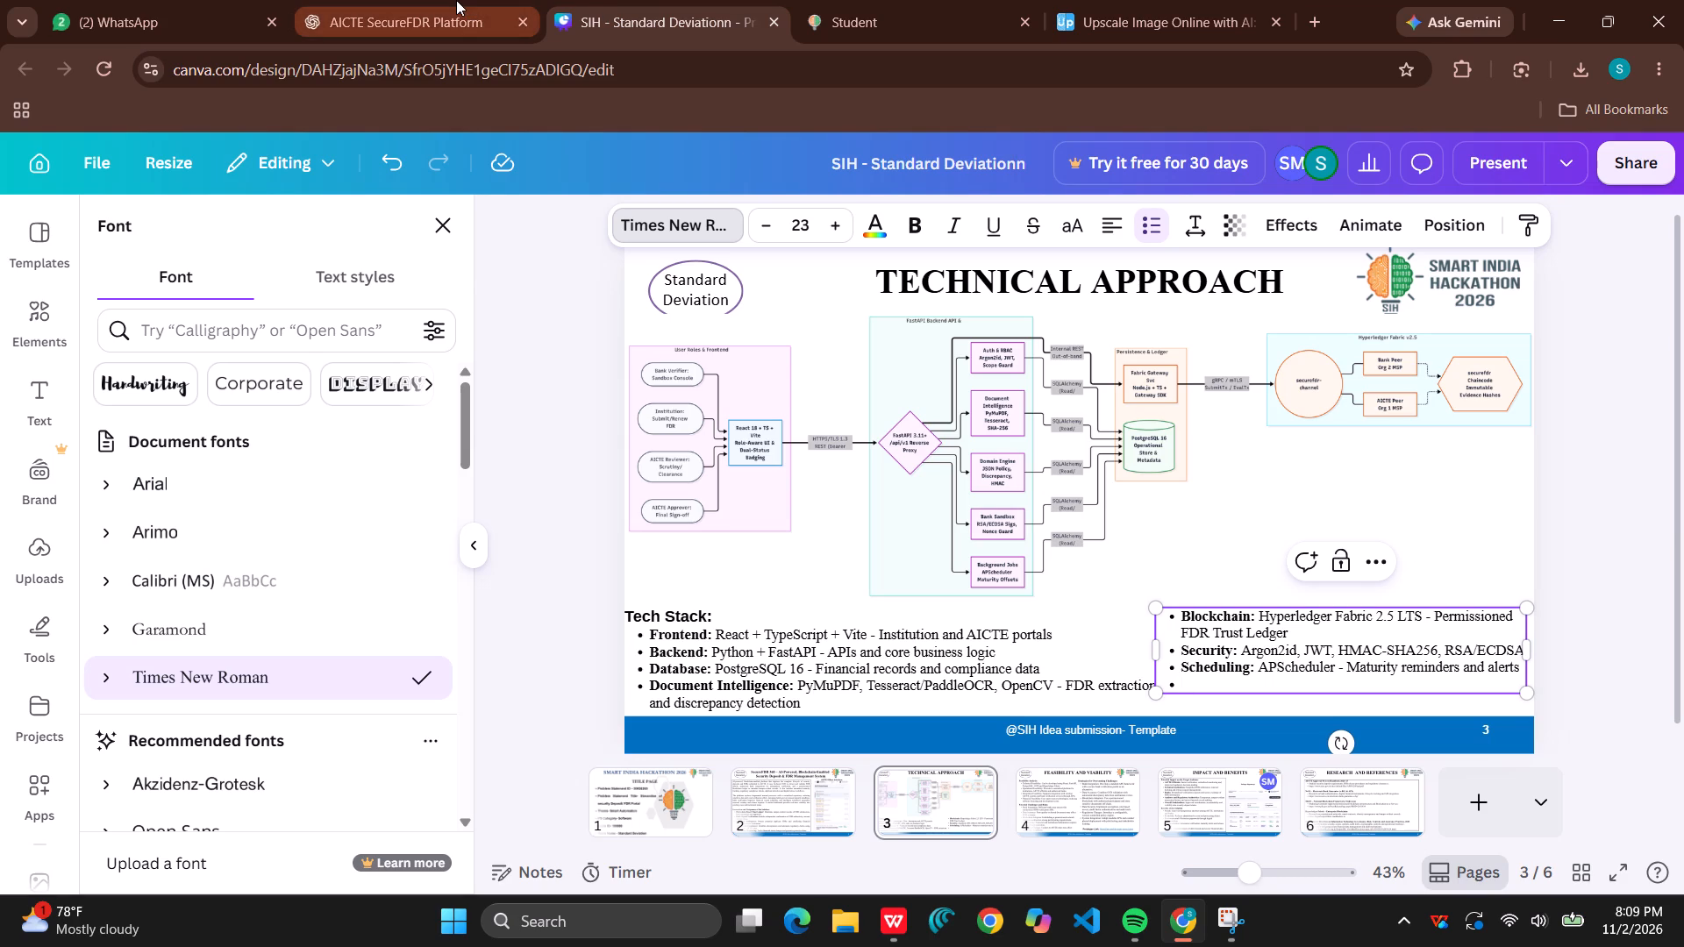
On slide 2, move the AICTE Review Queue screenshot up slightly and place the "AICTE Officer Interface:" label beneath it, following slide 5's layout.
left_click(1238, 803)
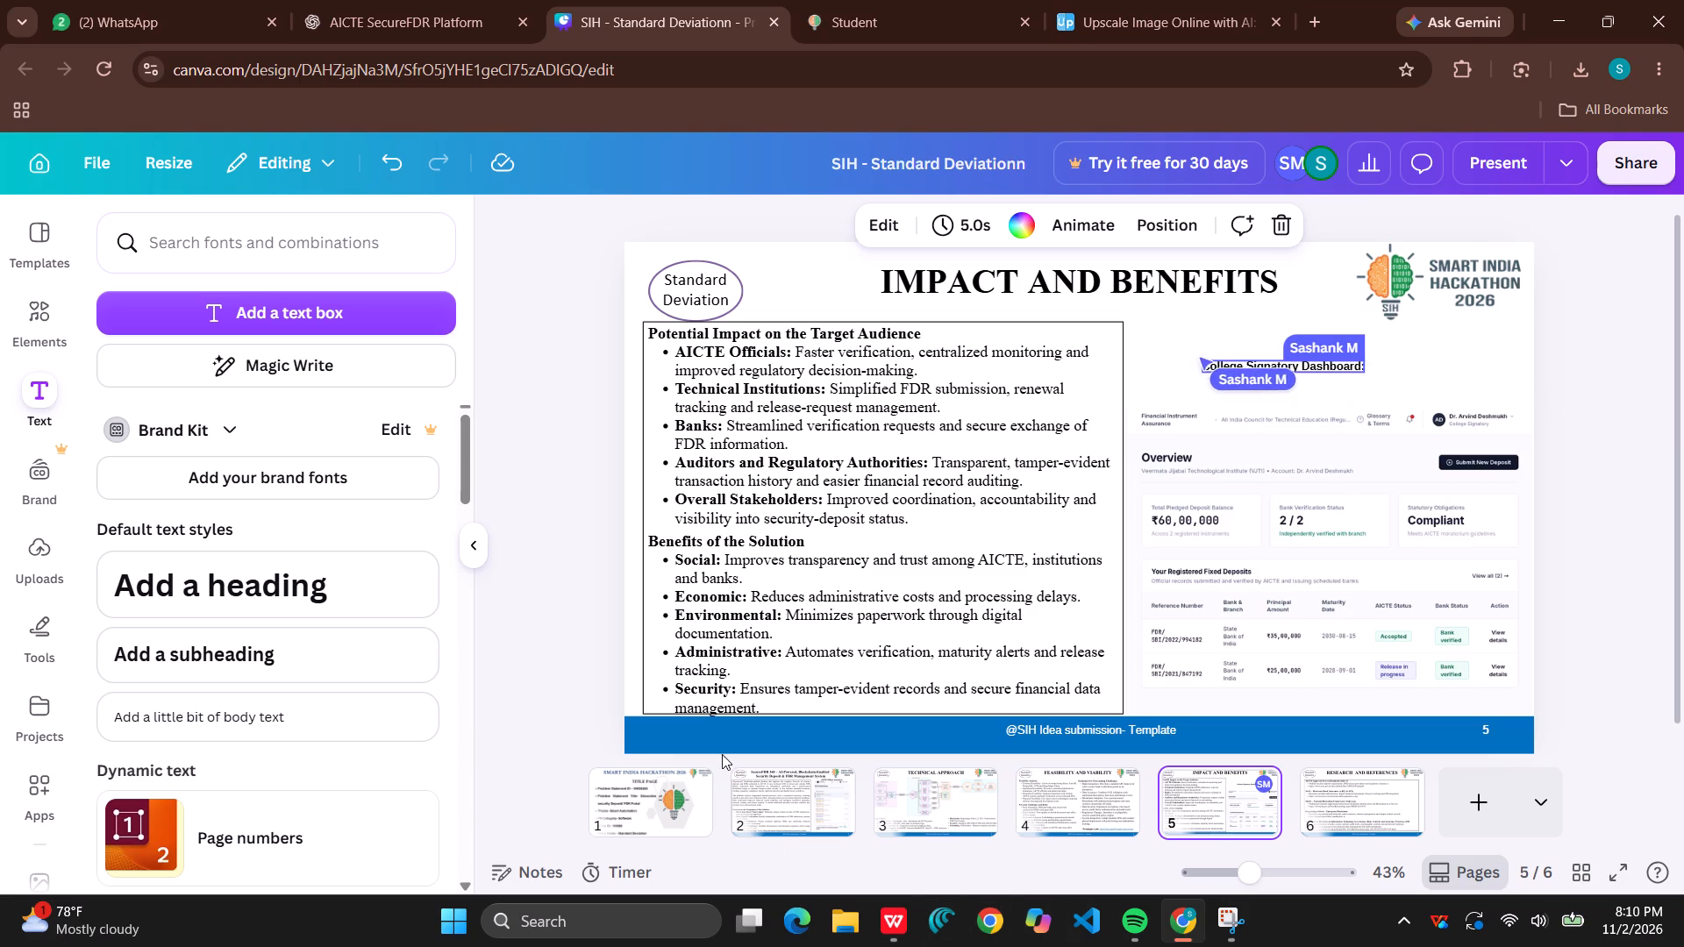
left_click(768, 782)
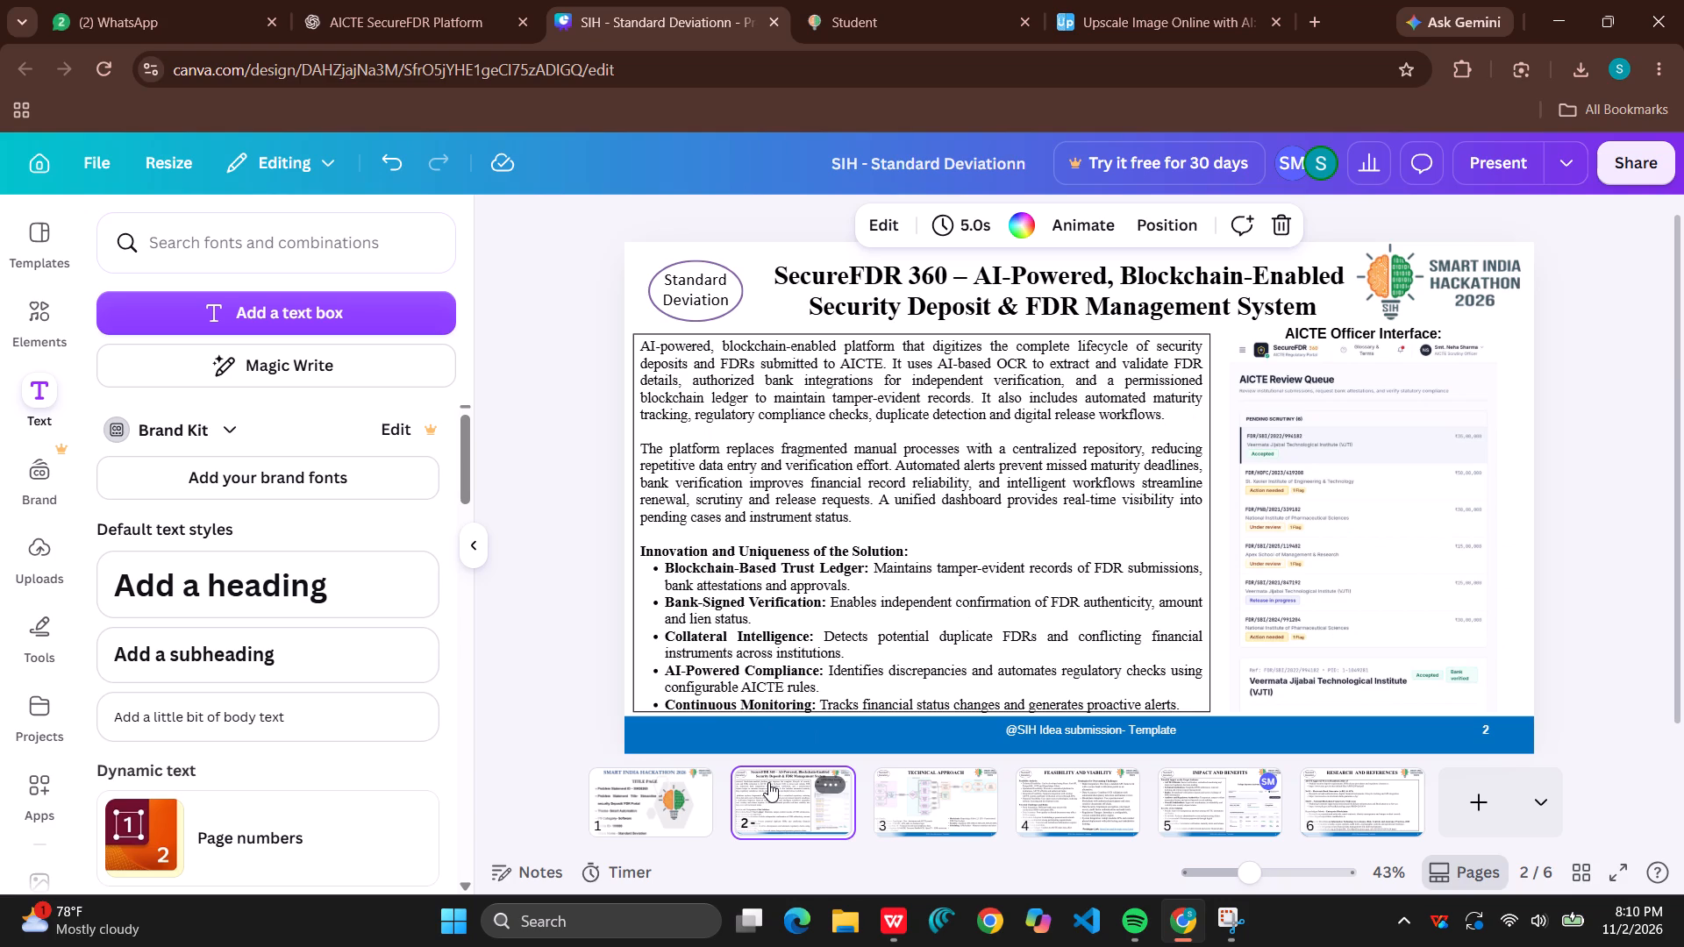
left_click(1257, 794)
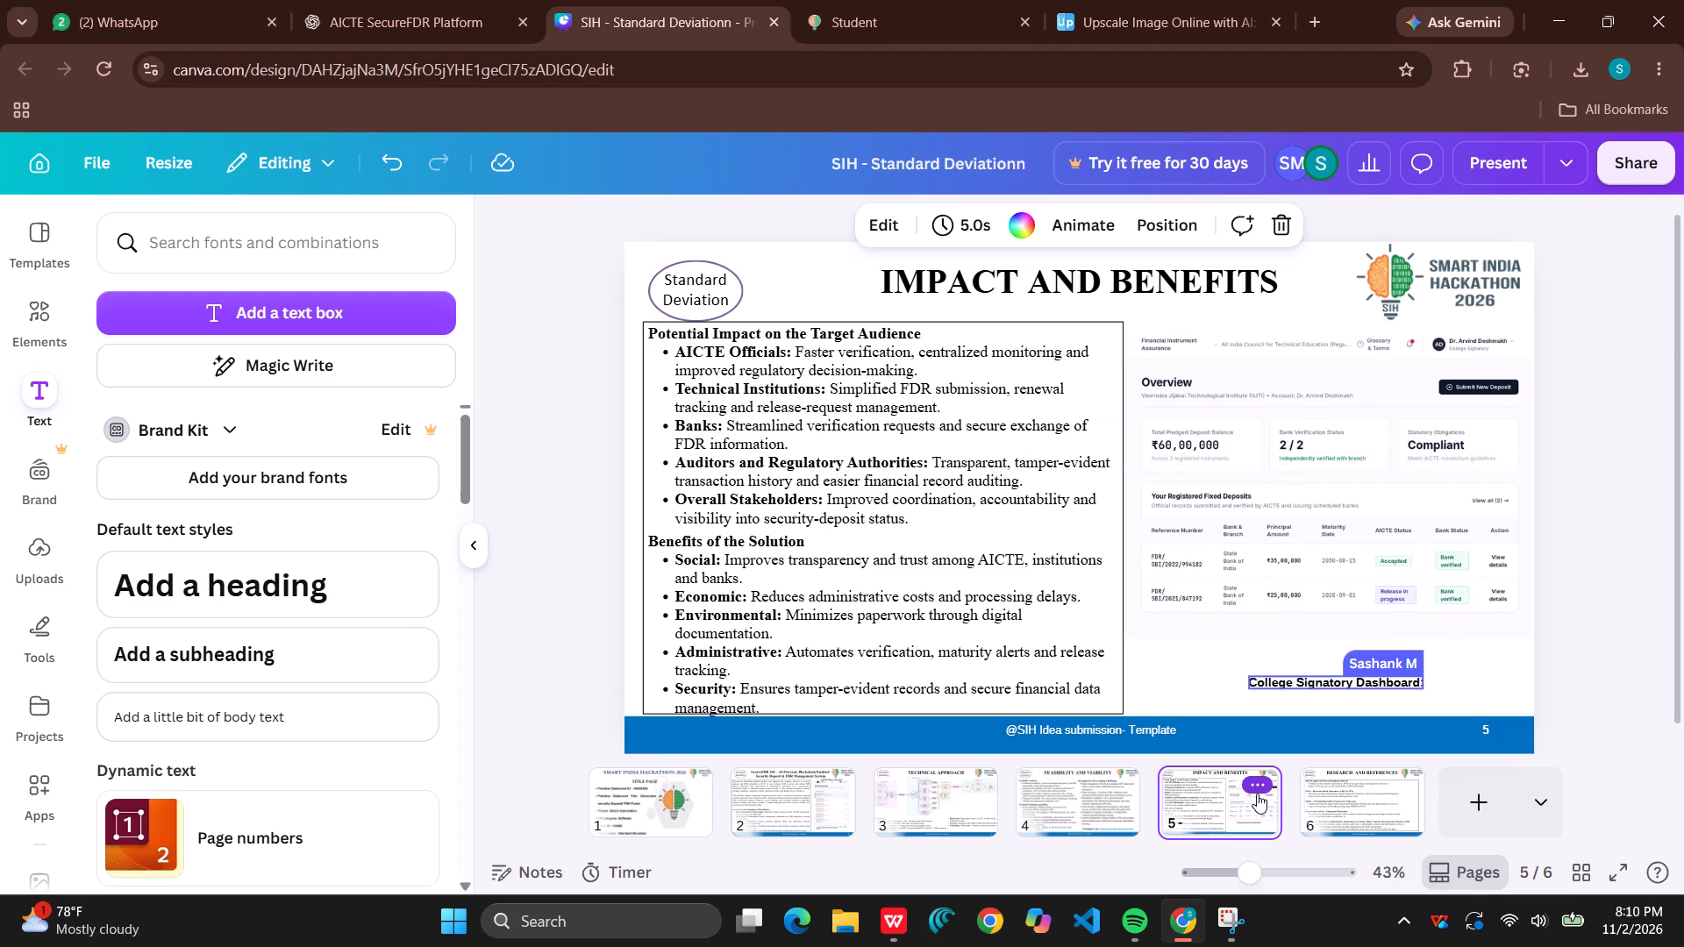
left_click(794, 815)
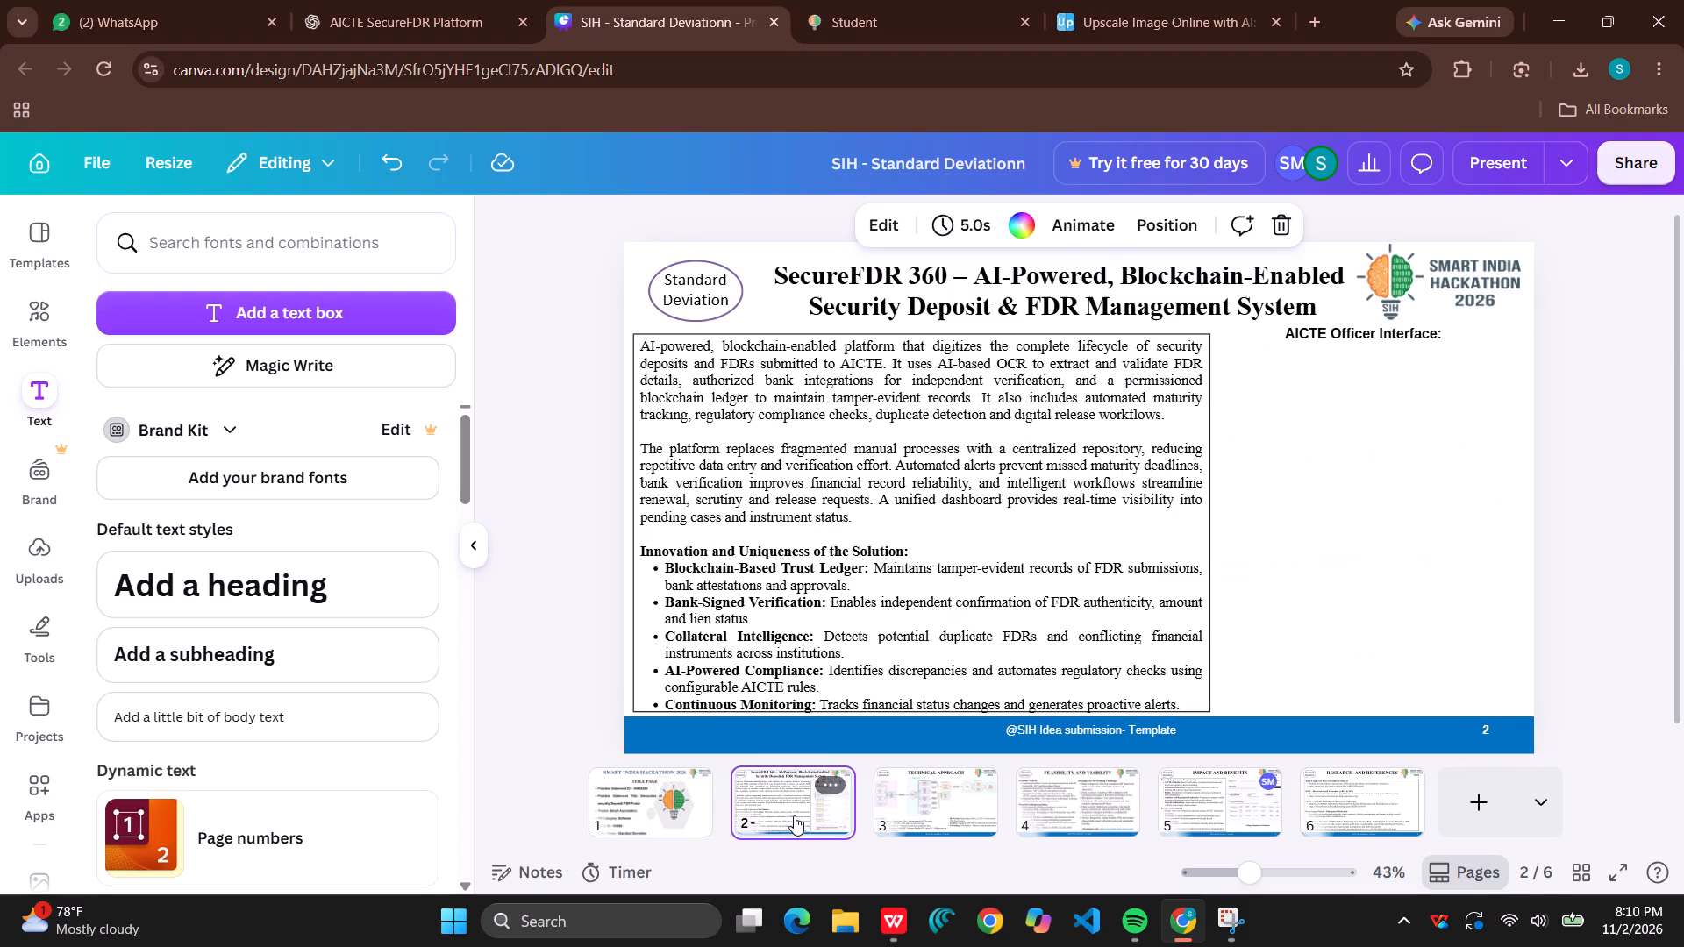
left_click_drag(1357, 329, 1357, 352)
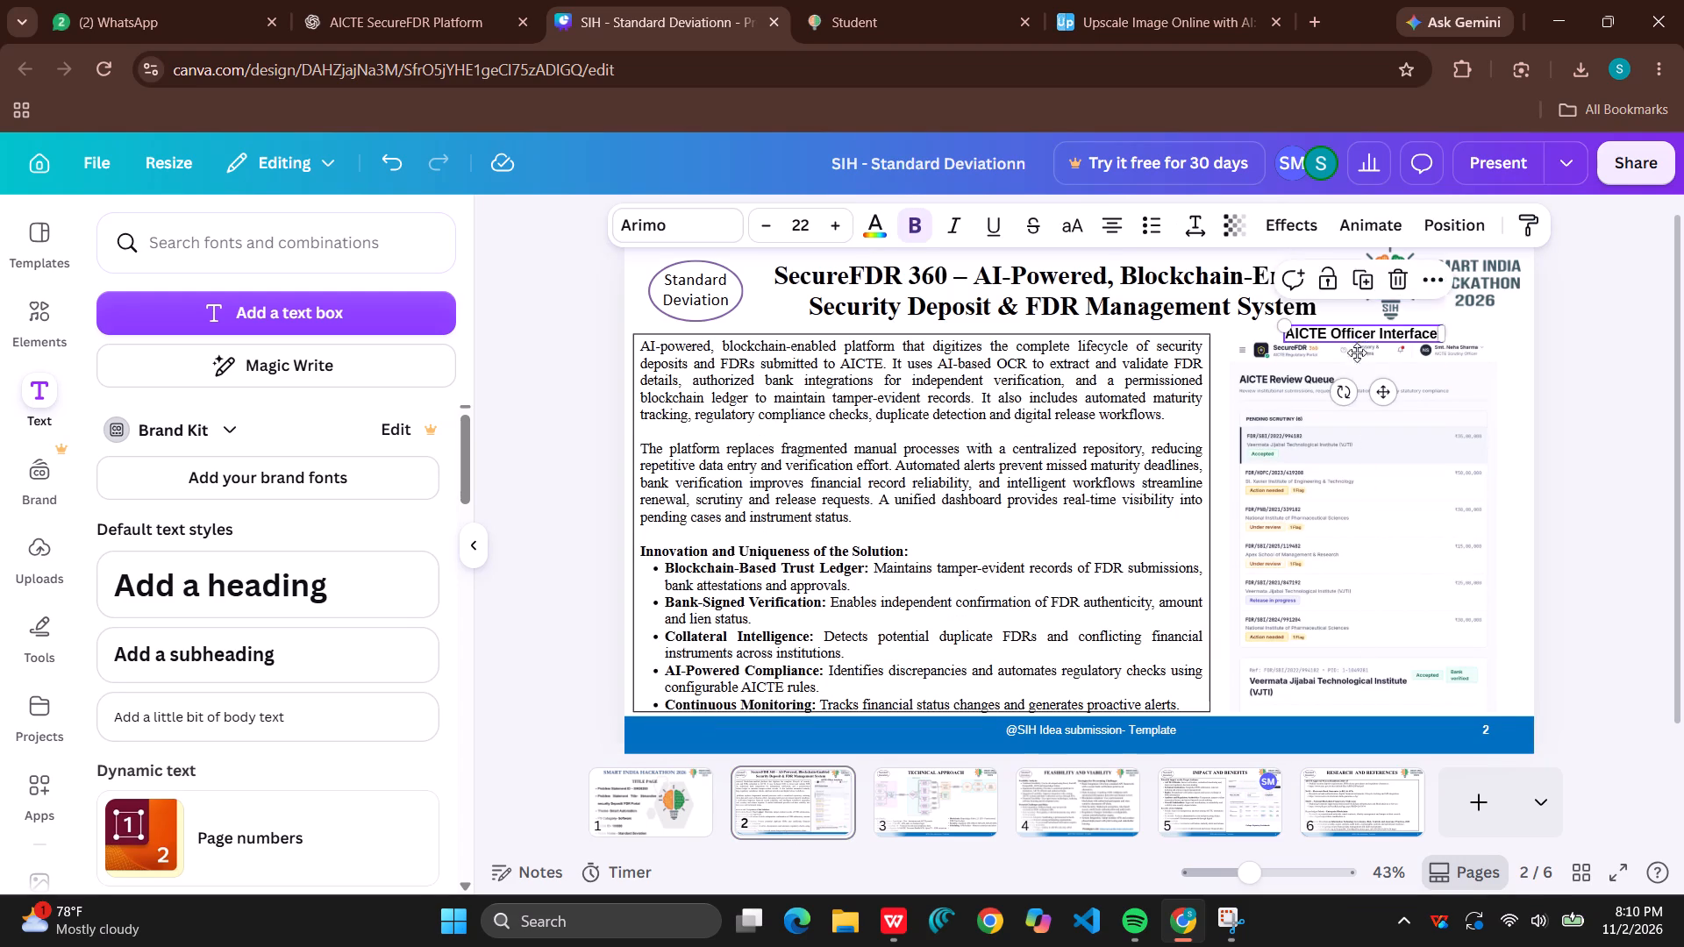
left_click_drag(1357, 352, 1412, 527)
left_click_drag(1359, 388, 1360, 383)
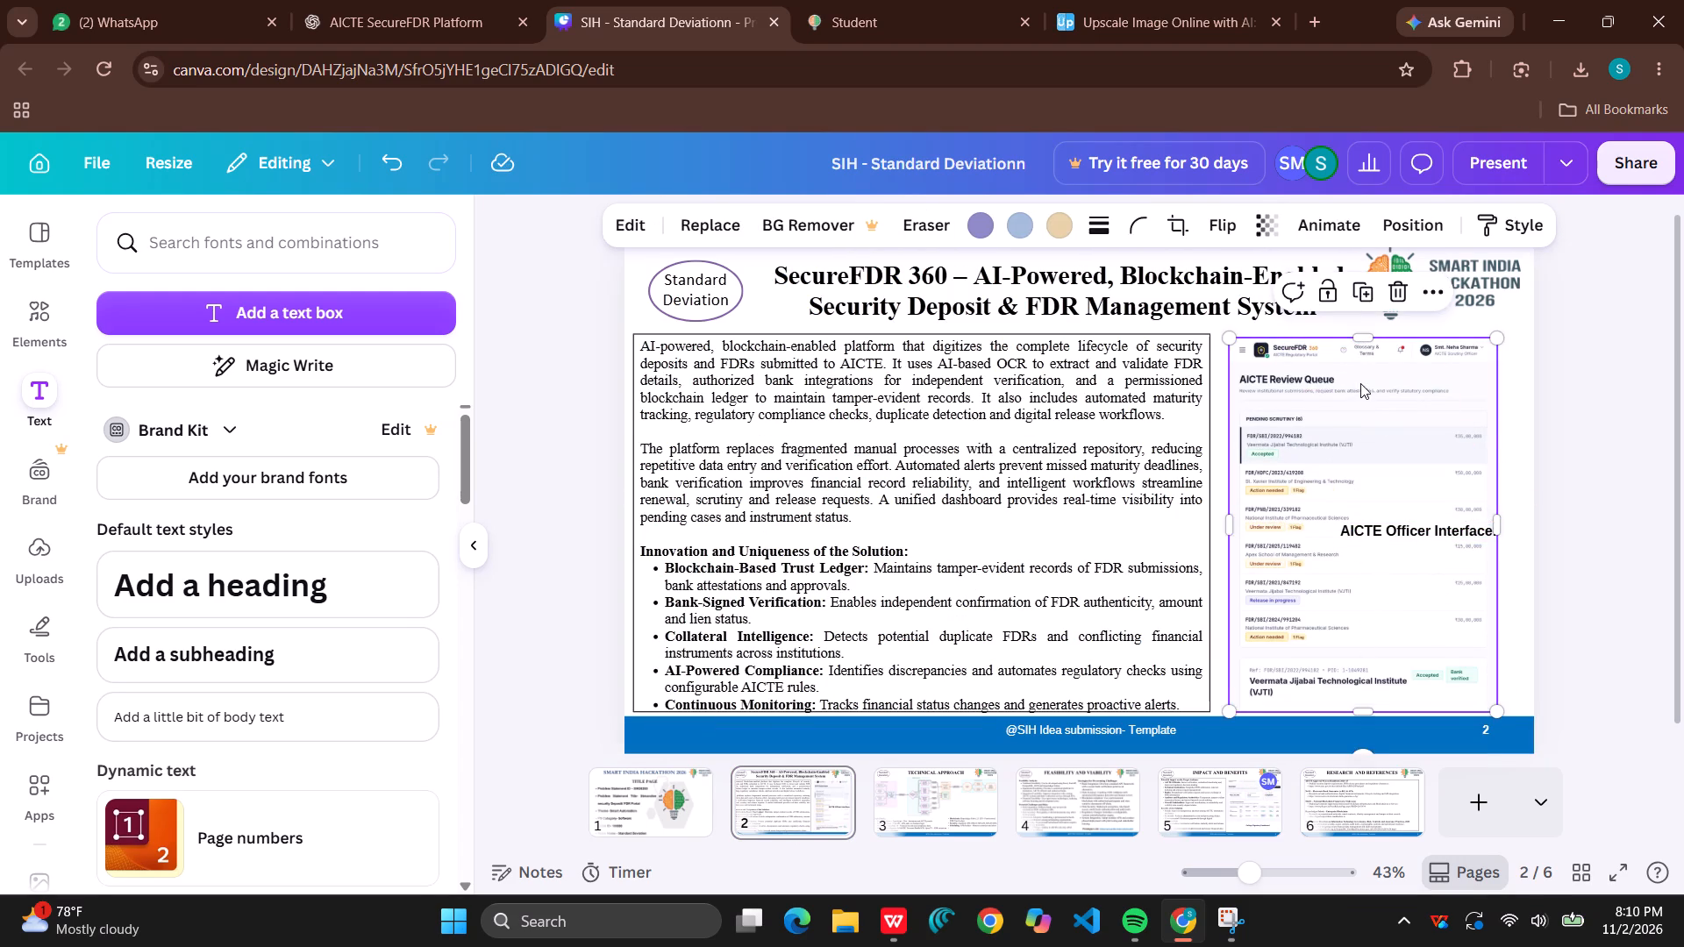
left_click_drag(1360, 383, 1360, 373)
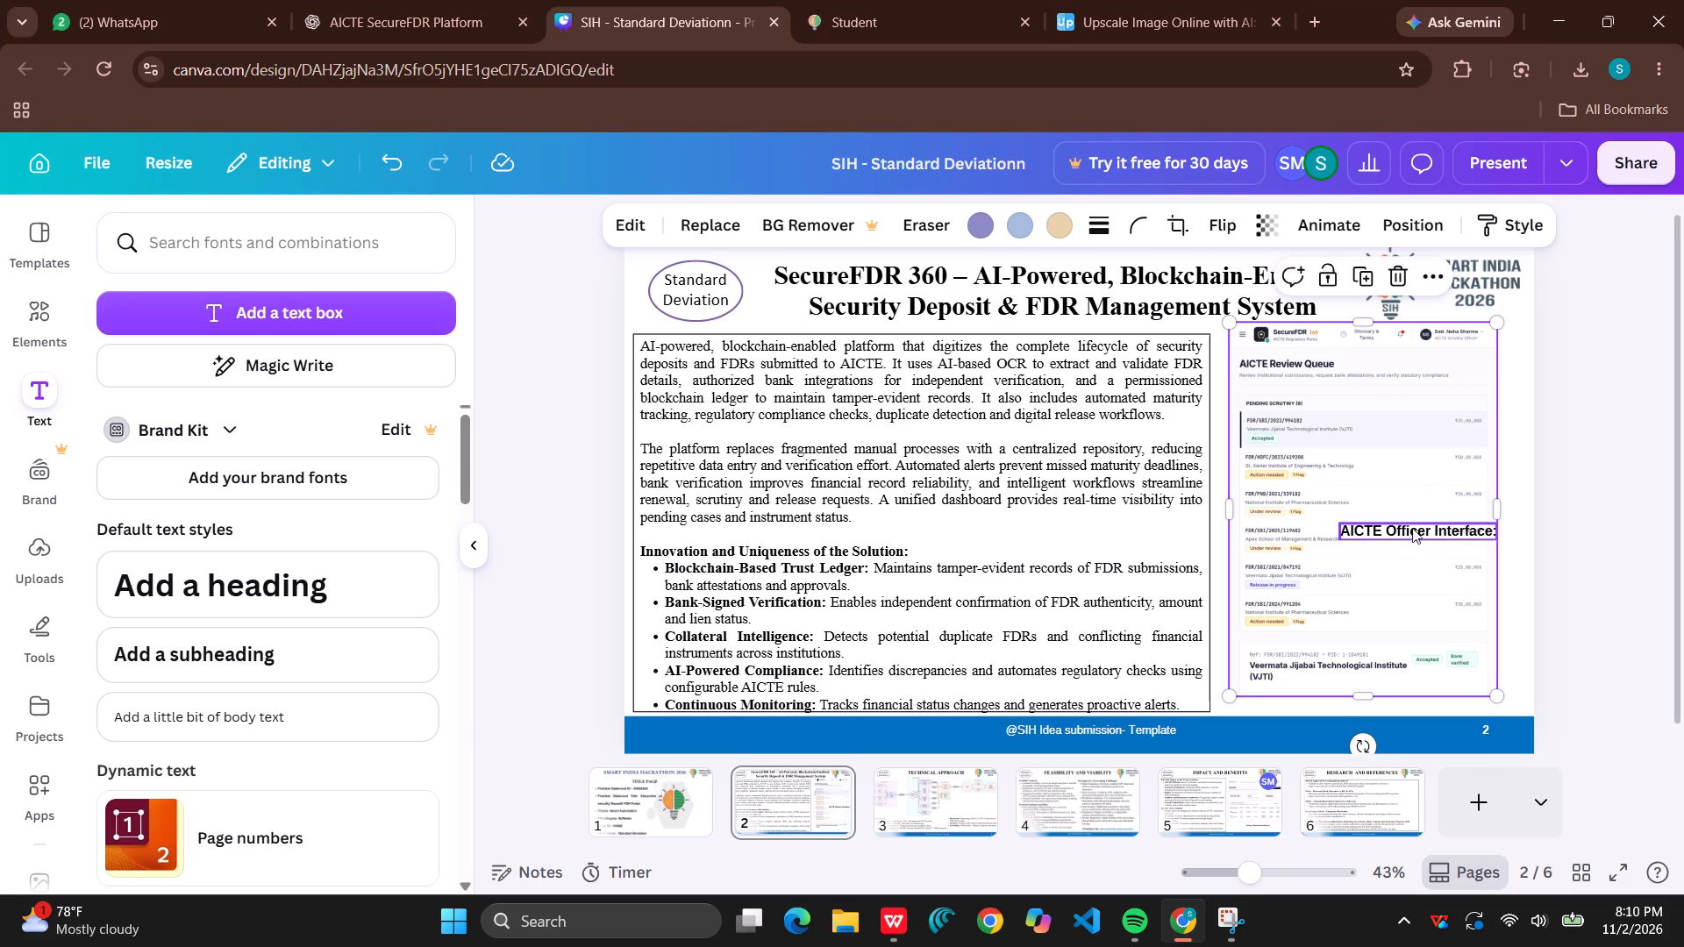
left_click_drag(1410, 530, 1340, 699)
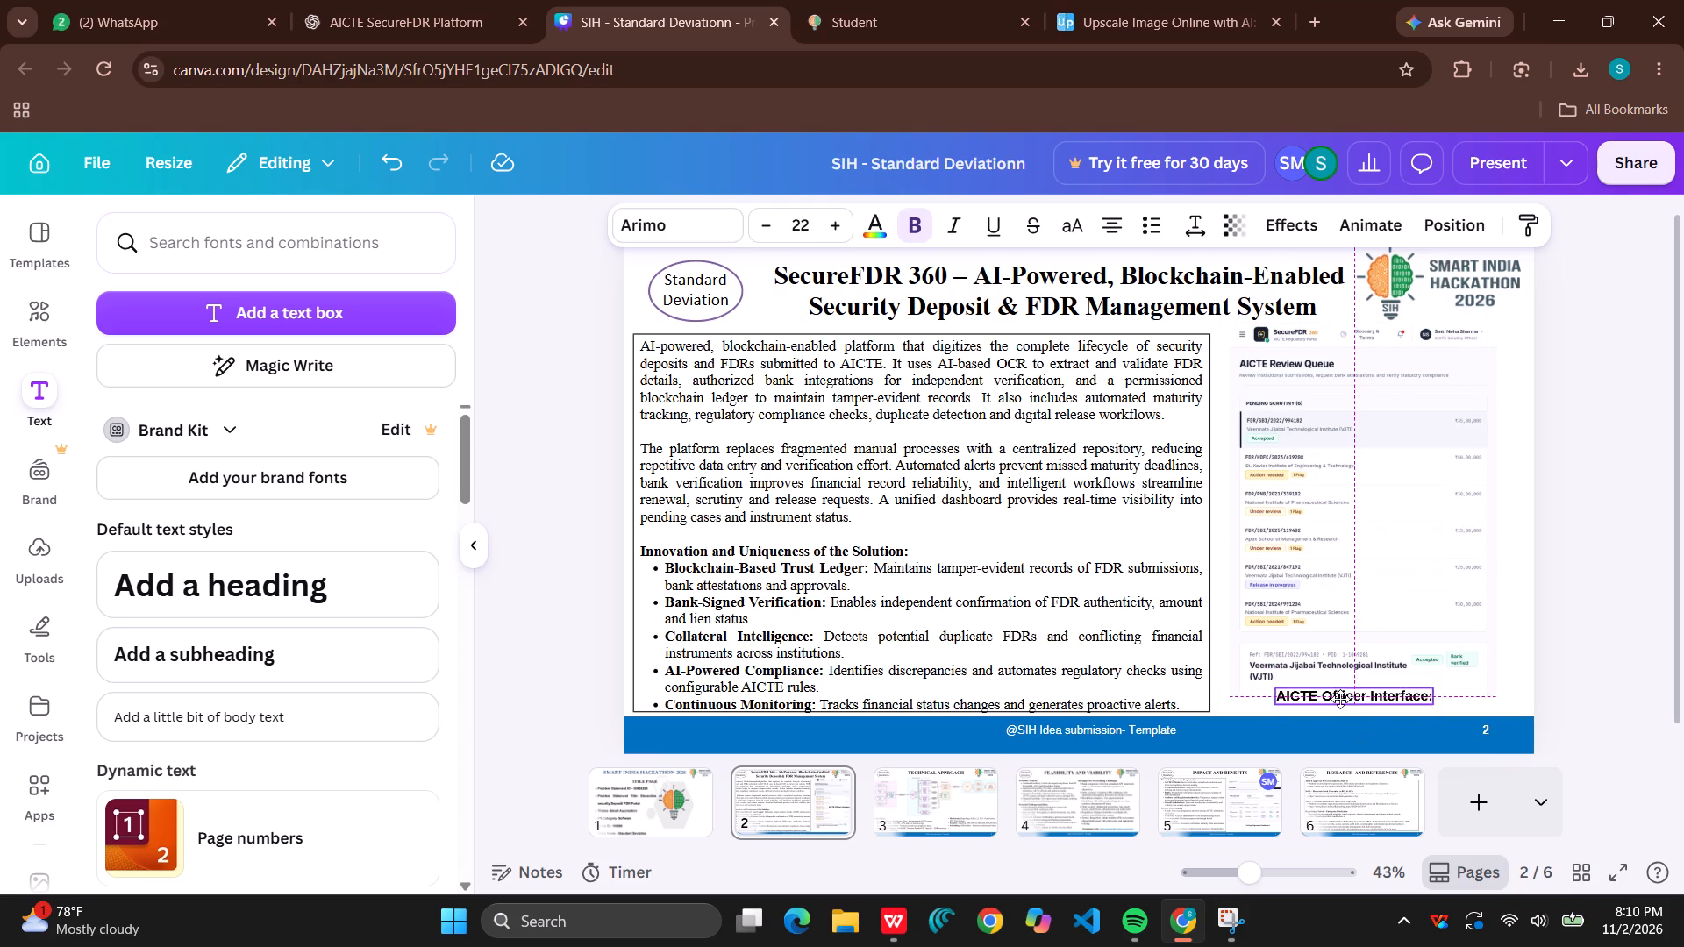
left_click_drag(1340, 699, 1340, 708)
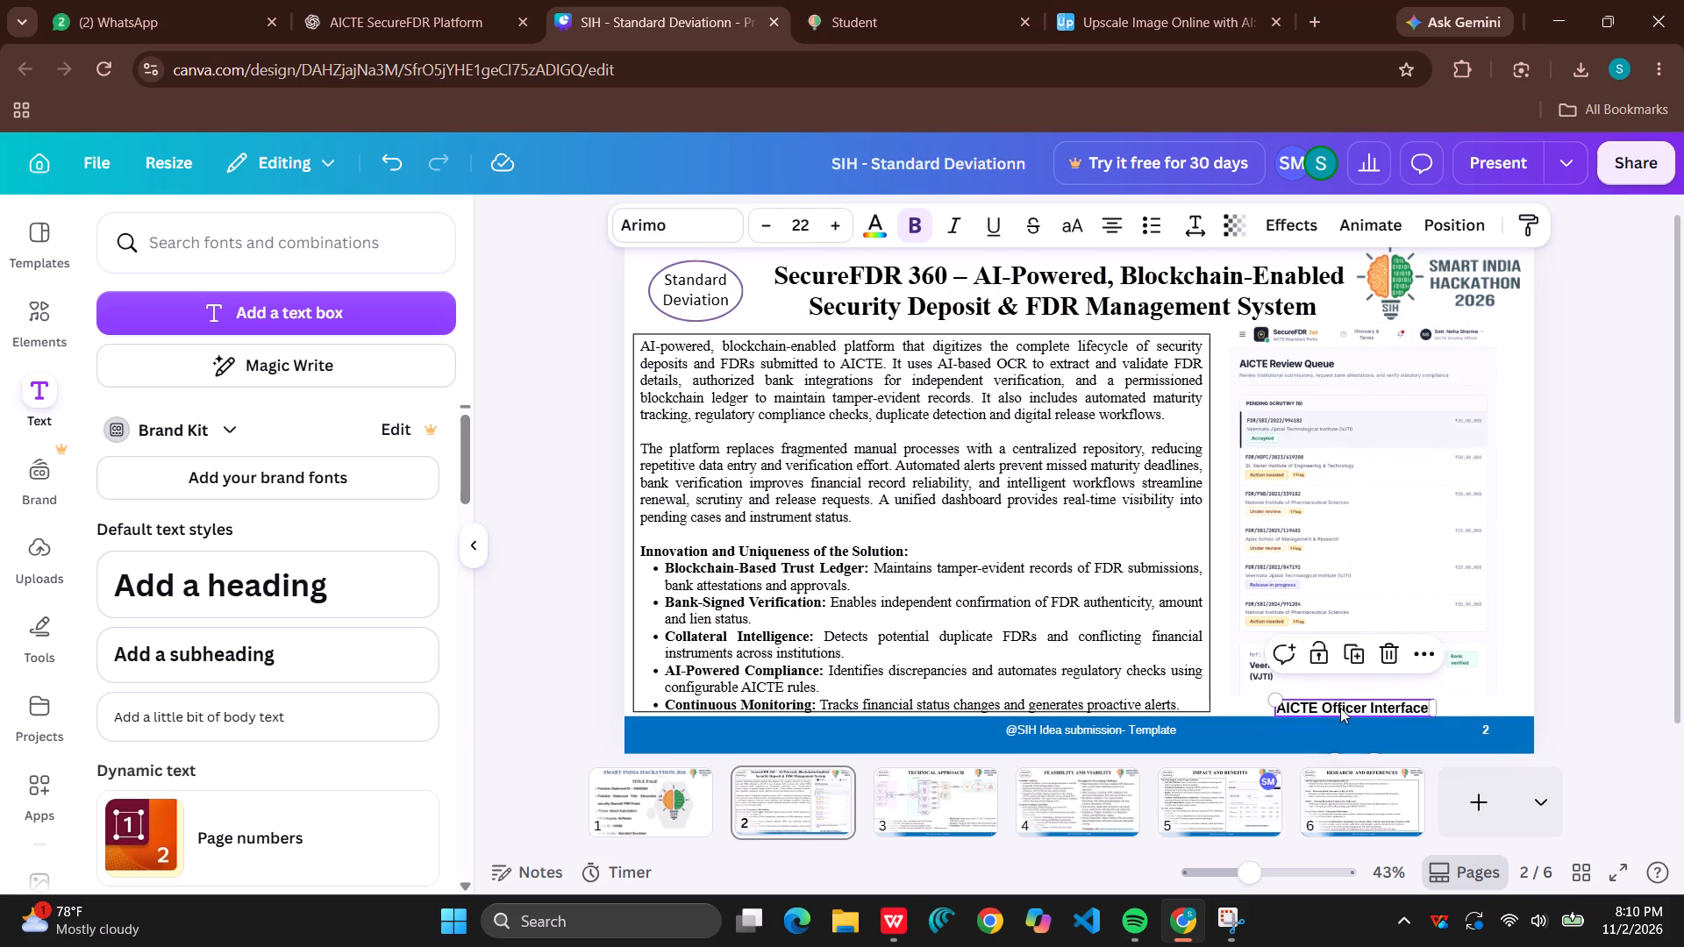
Remove the colon from the end of the "AICTE Officer Interface:" label.
left_click(1368, 706)
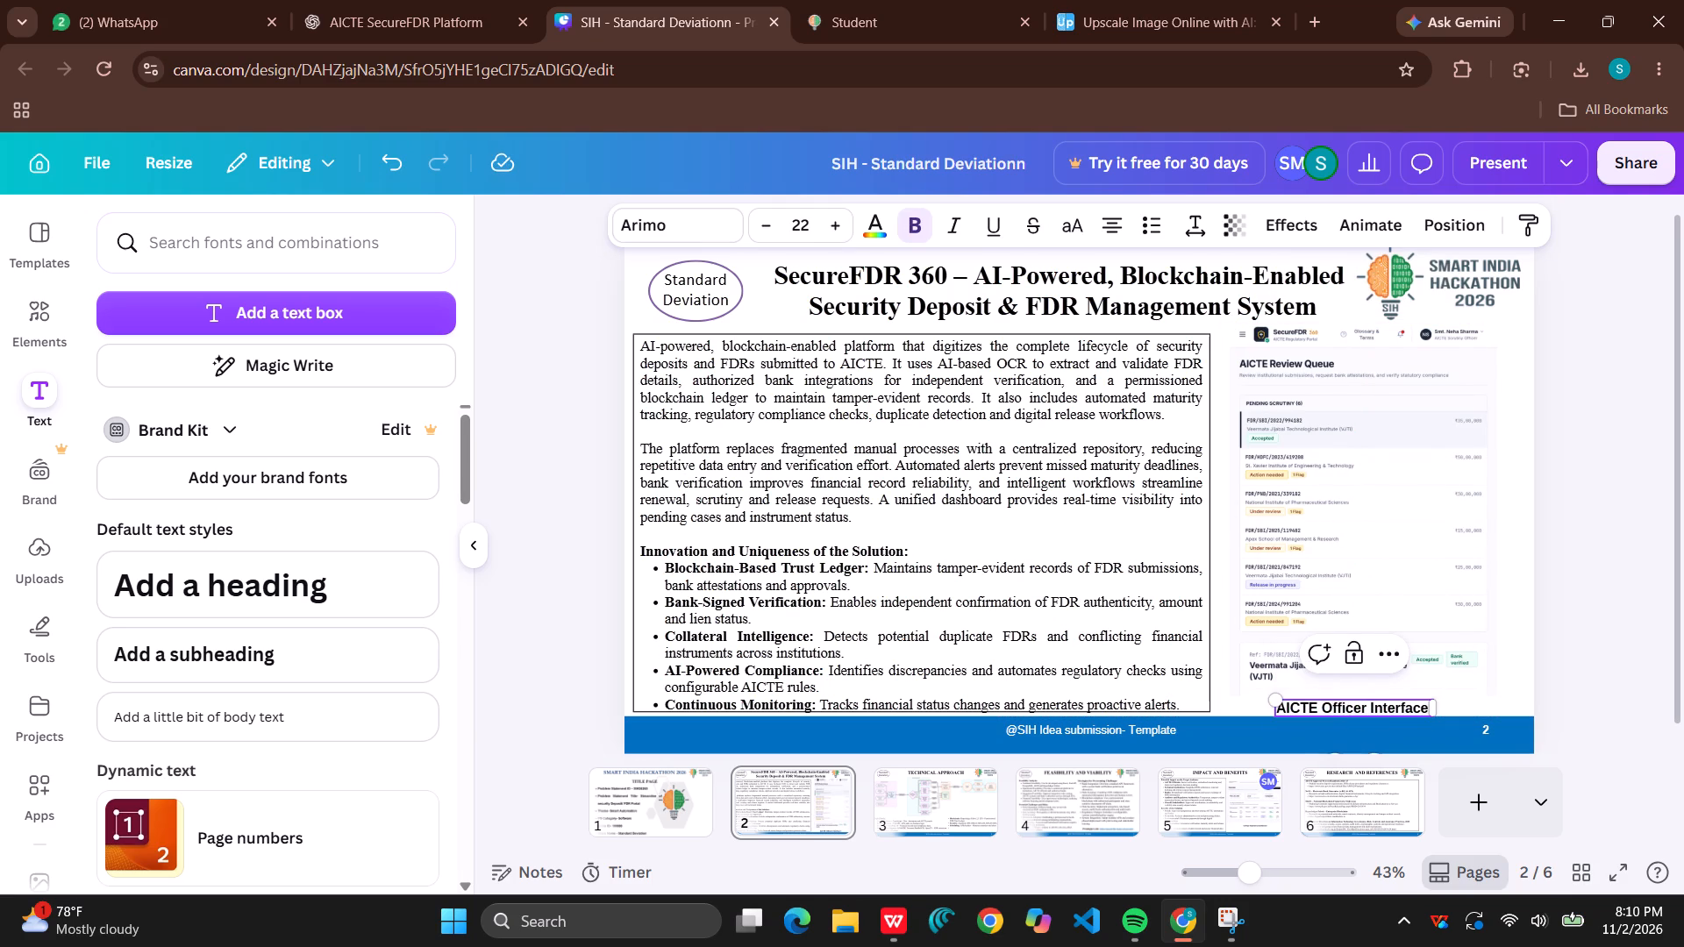
key("Right")
key("Right")
key("Right")
key("Right")
key("Right")
key("Right")
key("Right")
key("Right")
key("Right")
key("Right")
key("Right")
key("Right")
key("BackSpace")
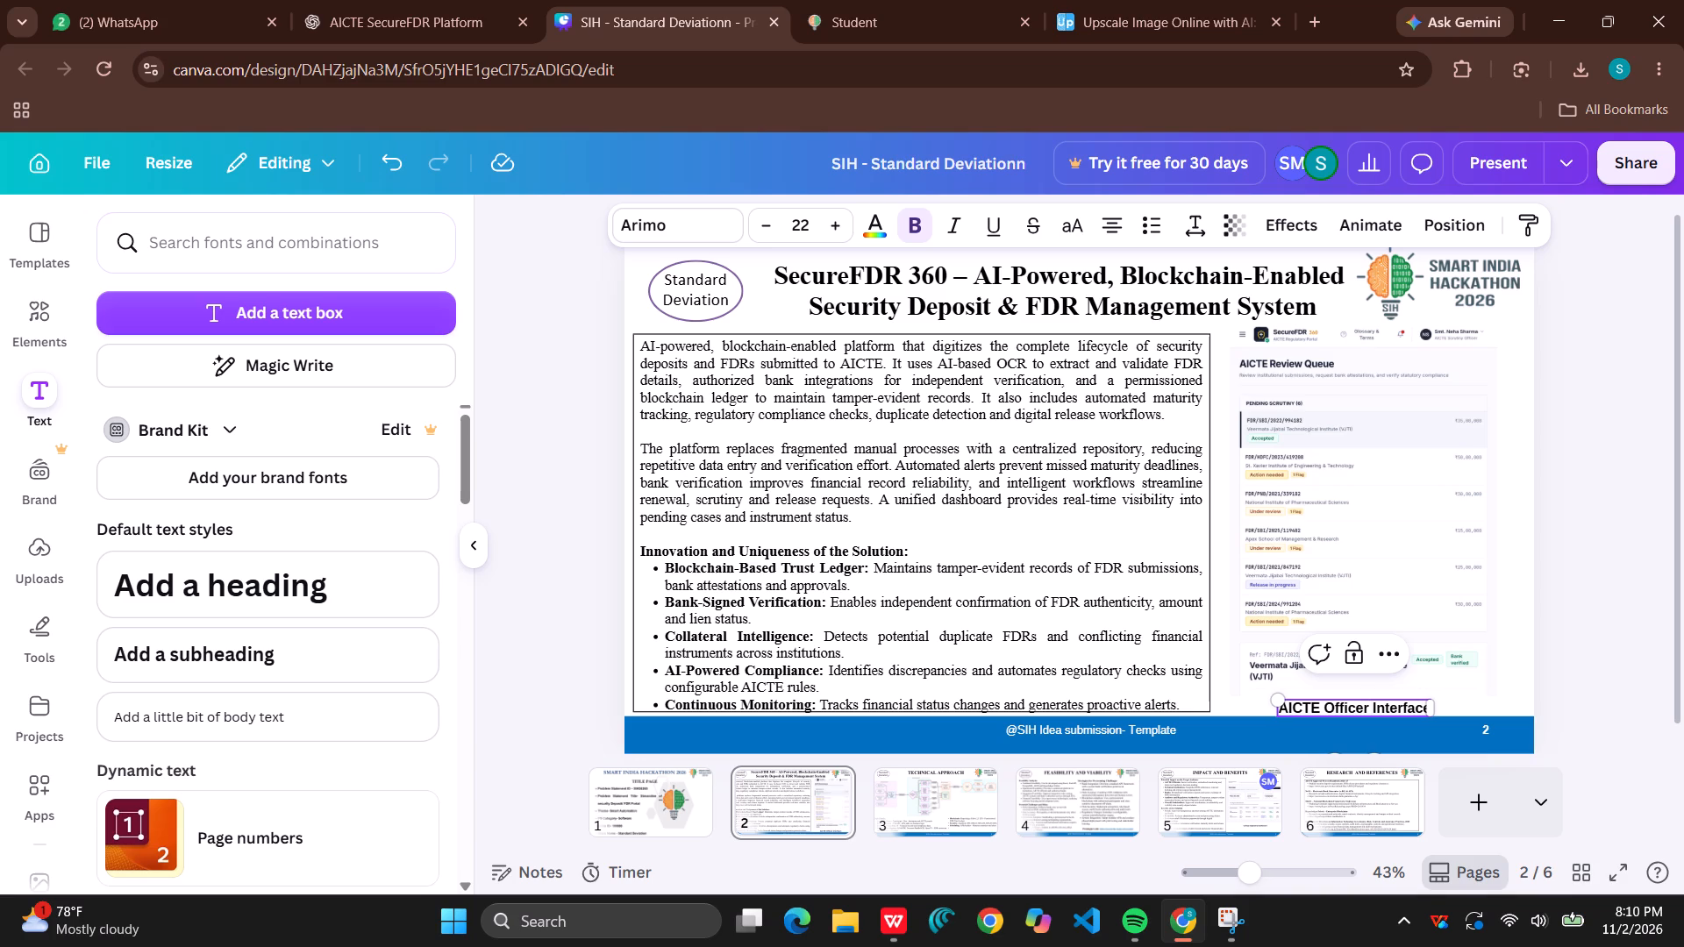
left_click(1620, 526)
left_click(1620, 526)
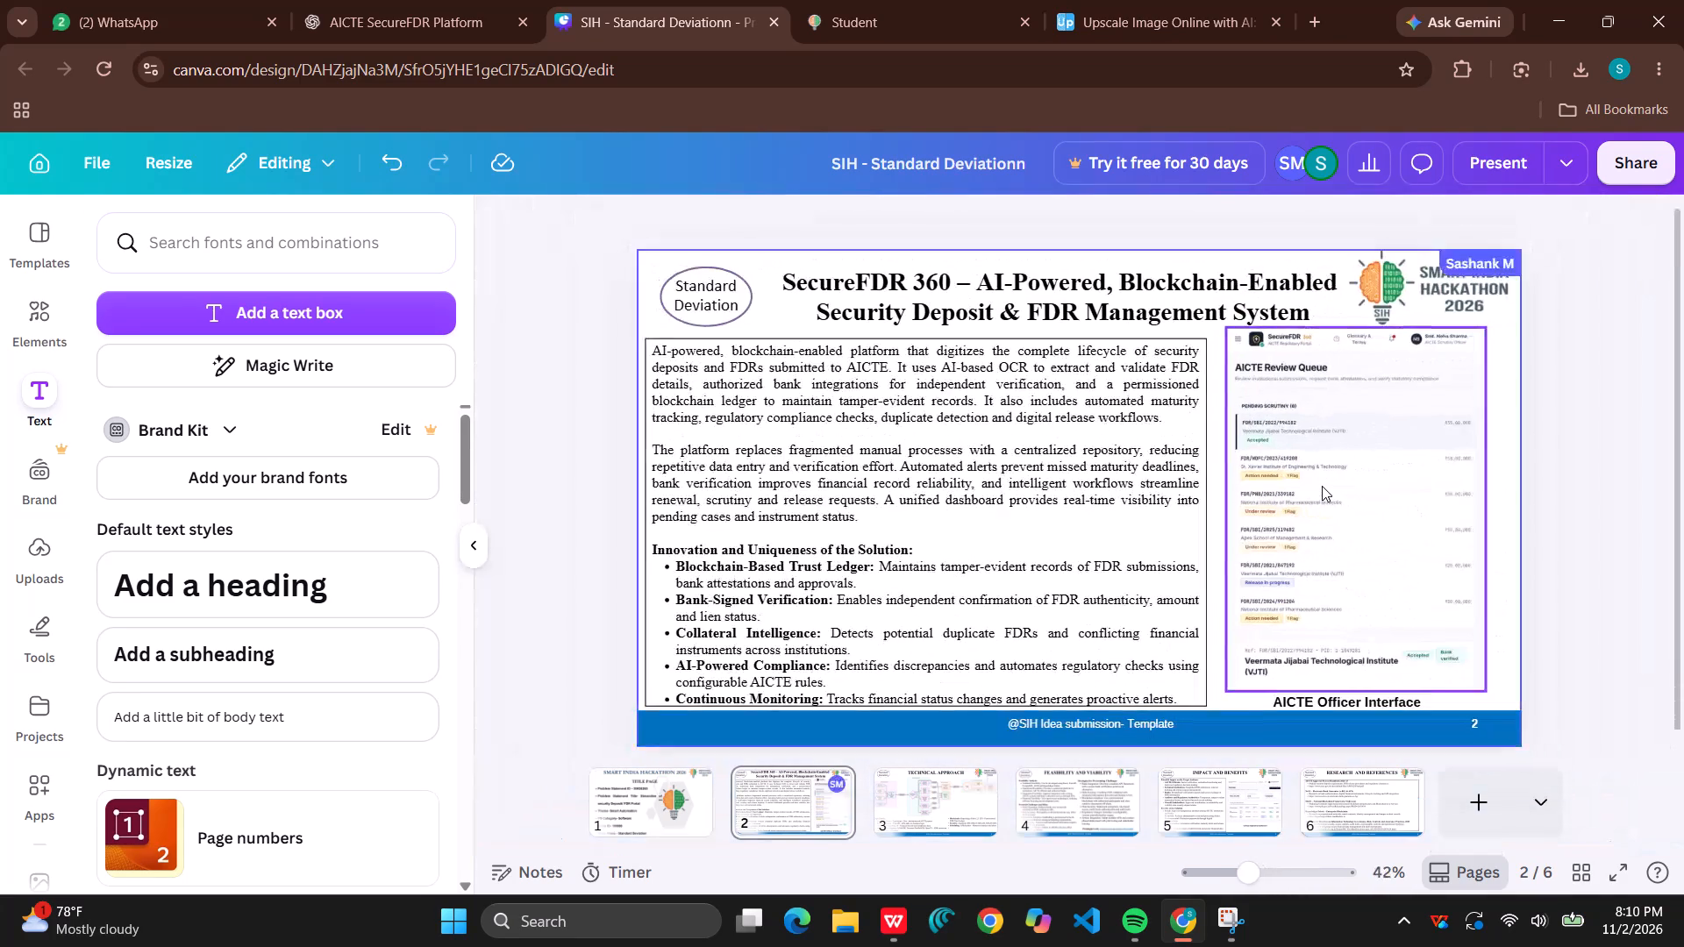
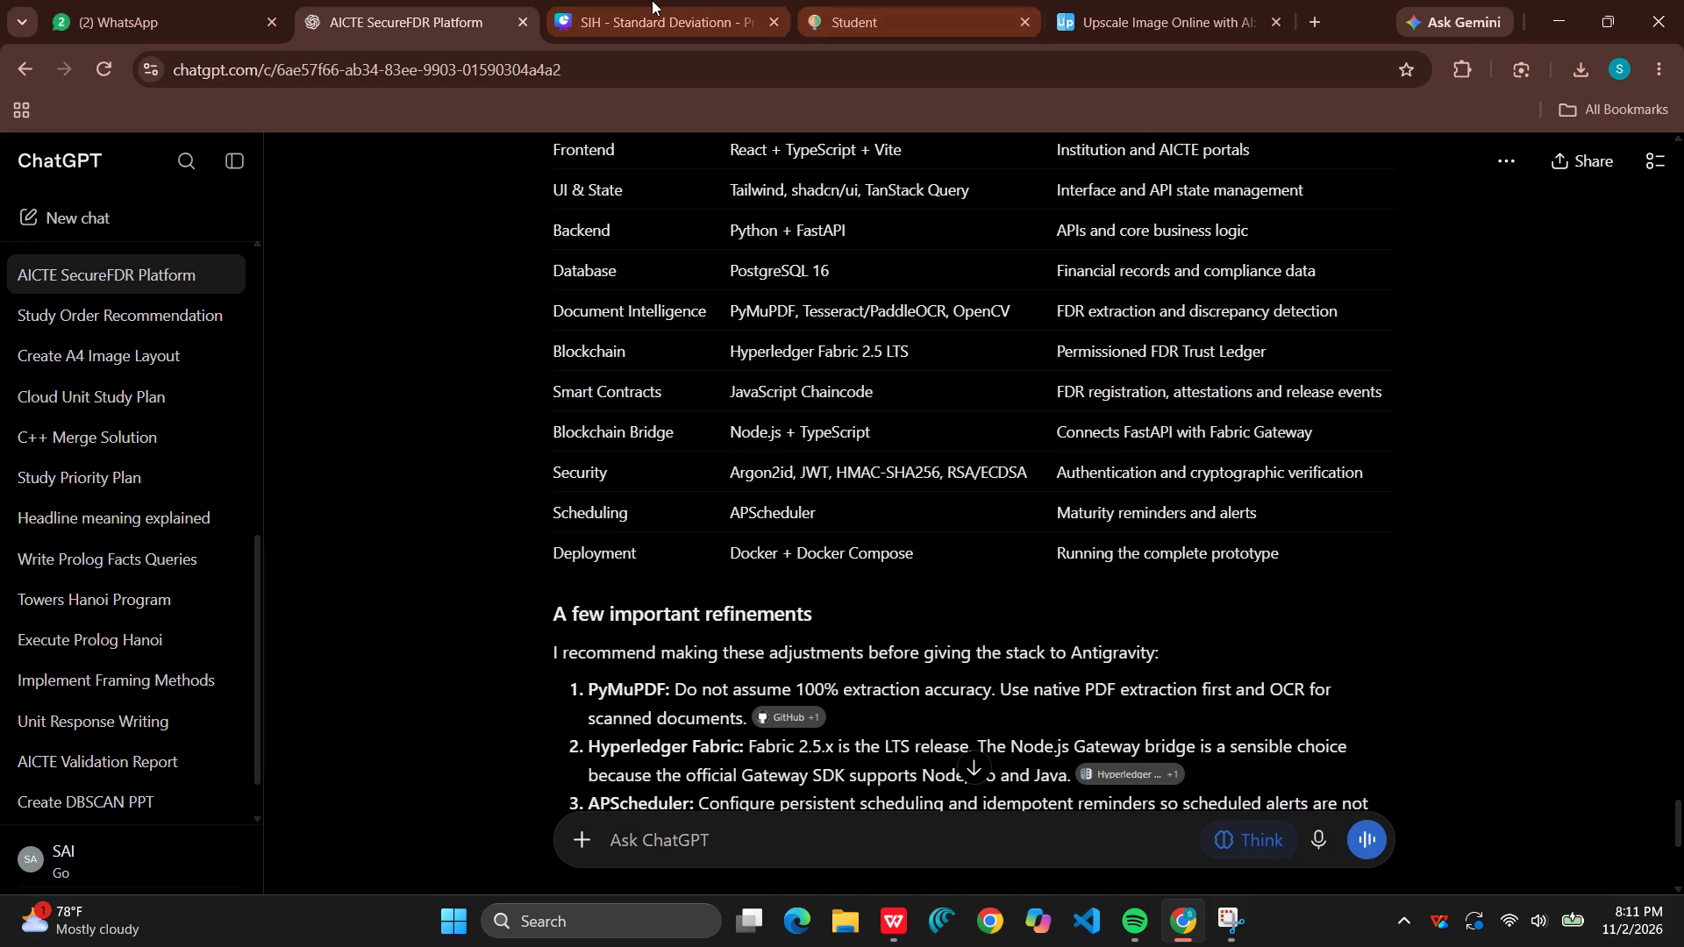
left_click(648, 0)
left_click(1197, 674)
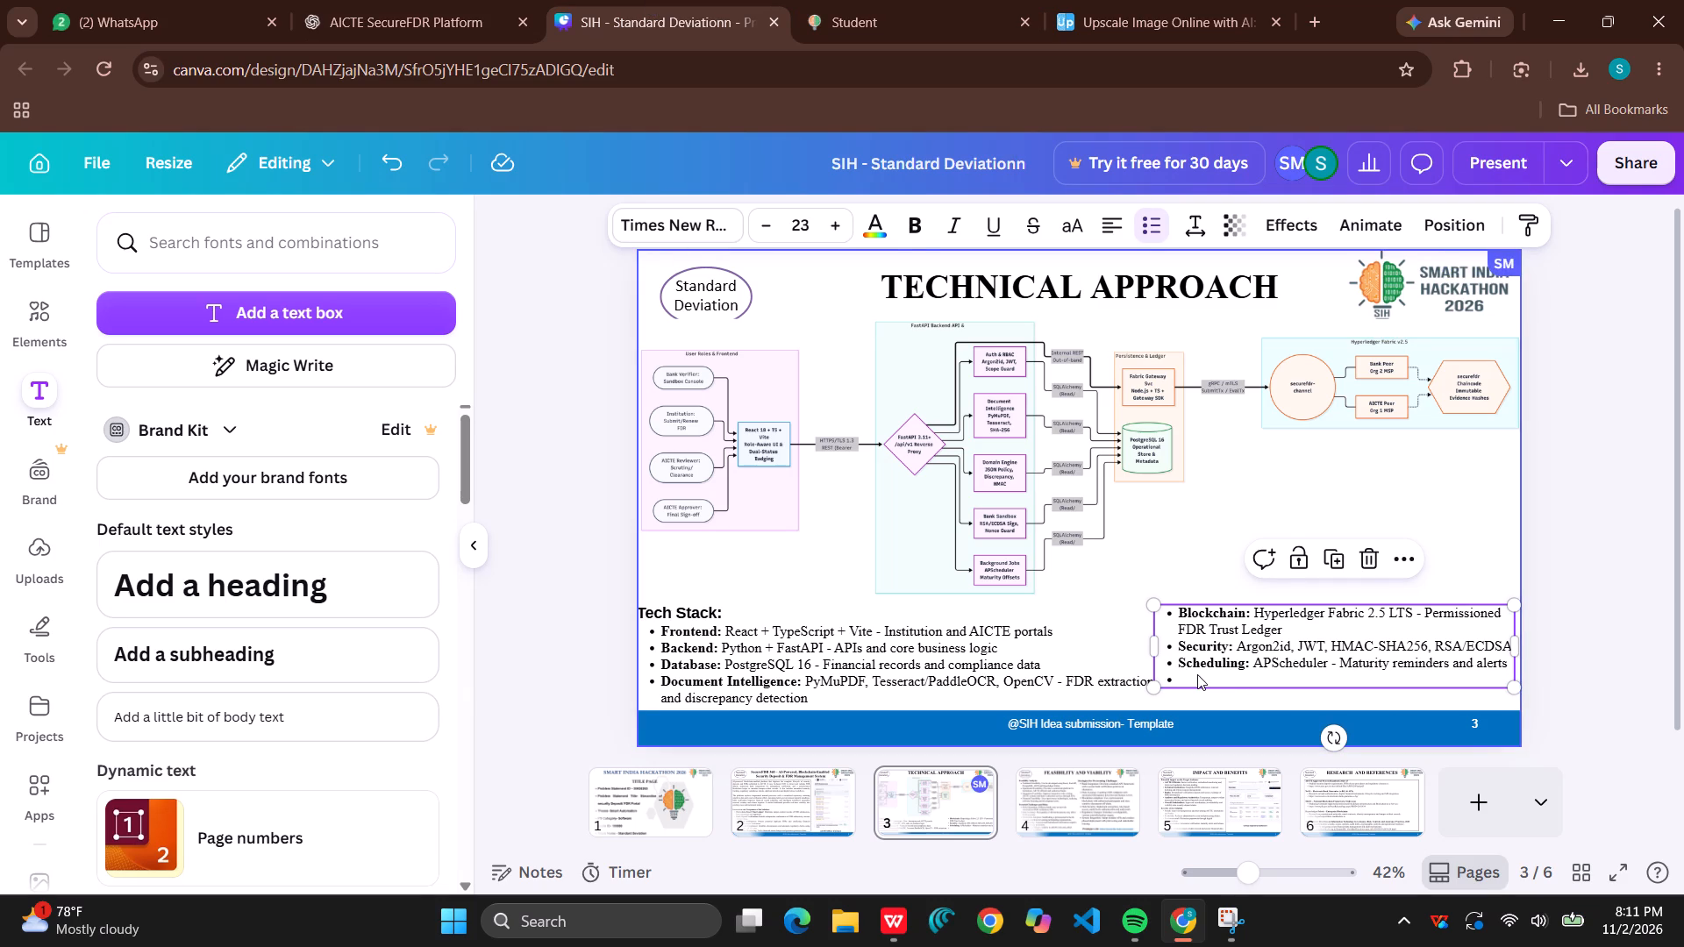
key("BackSpace")
key("BackSpace")
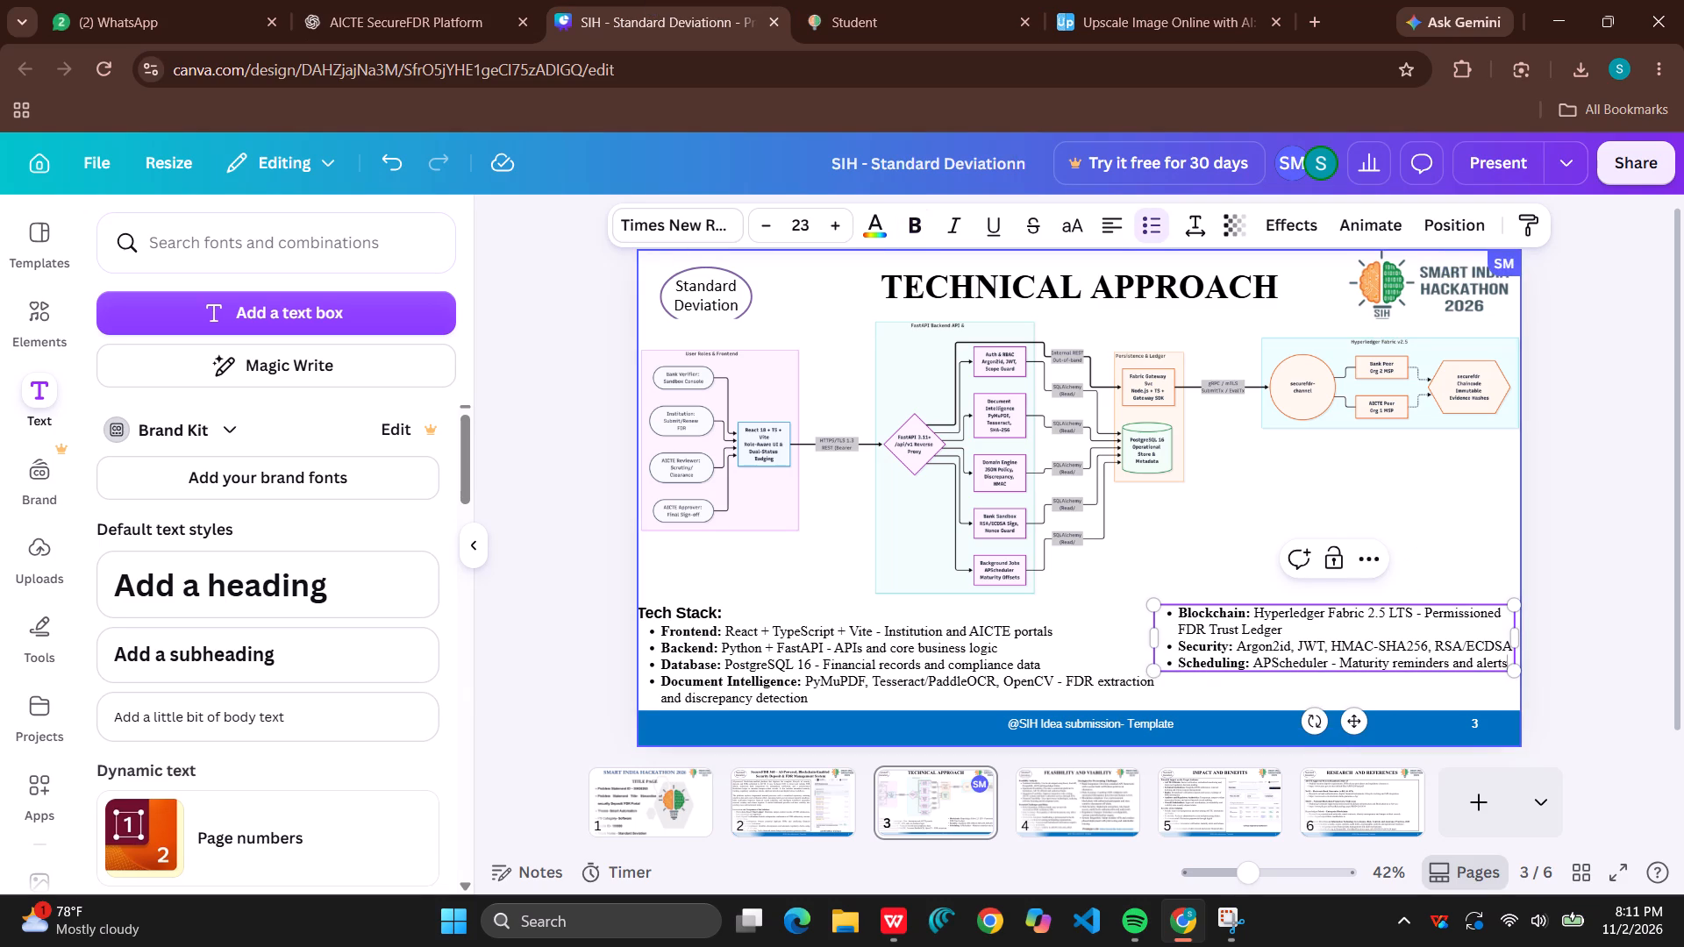
key("shift+Return")
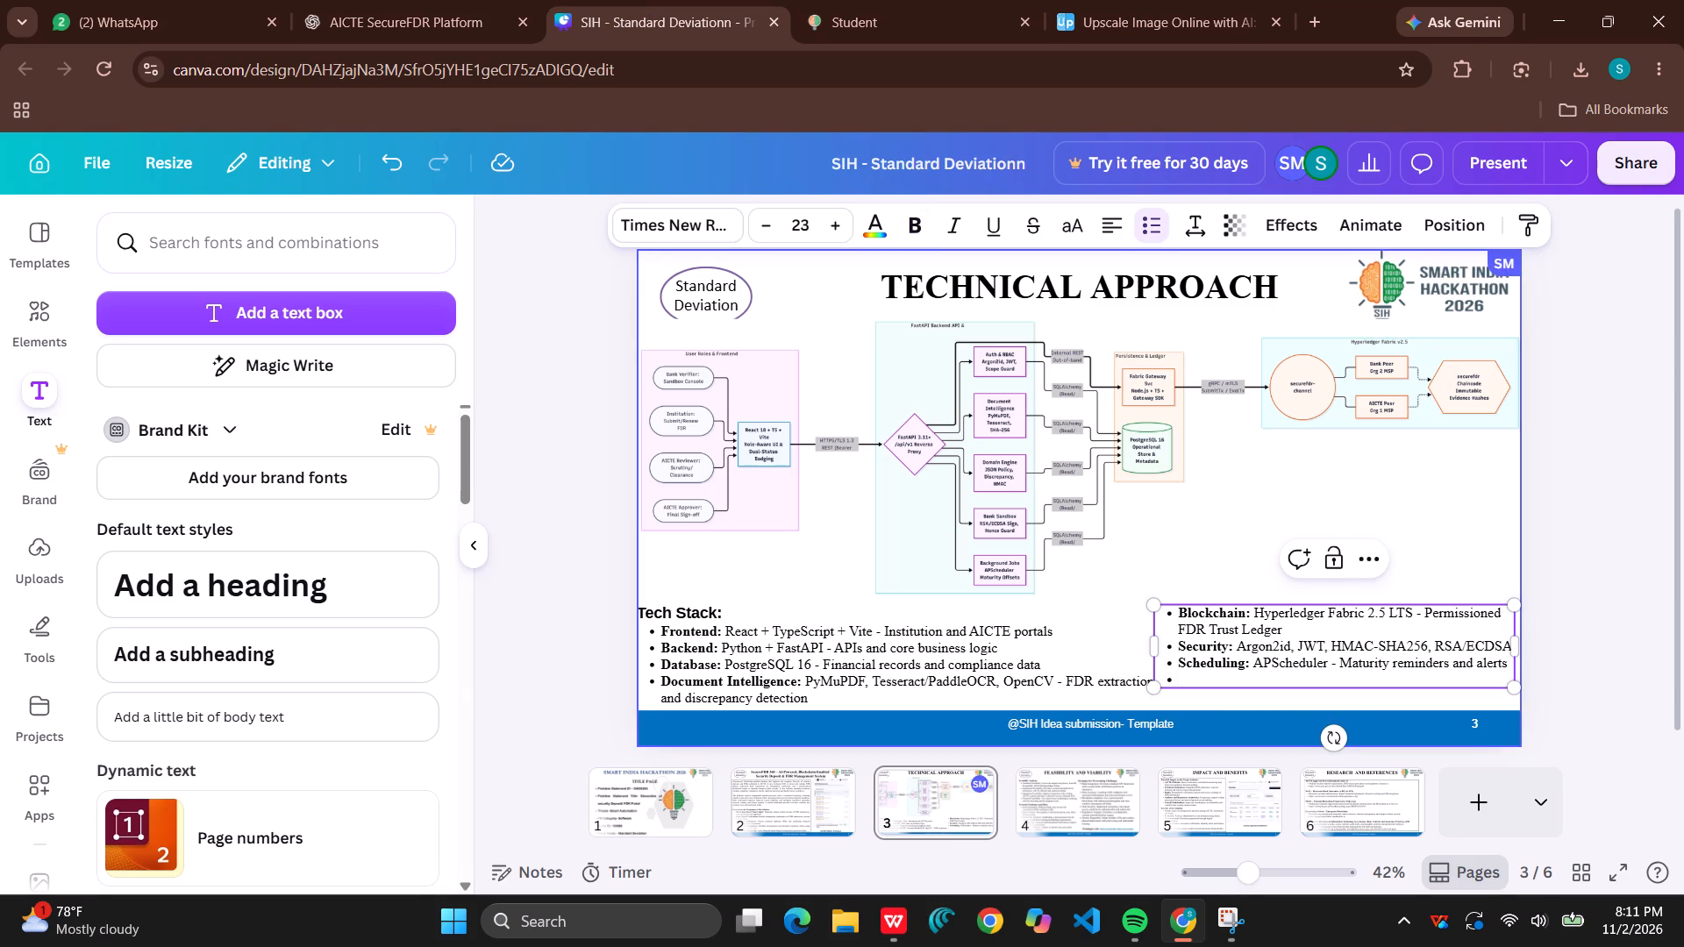
key("ctrl+v")
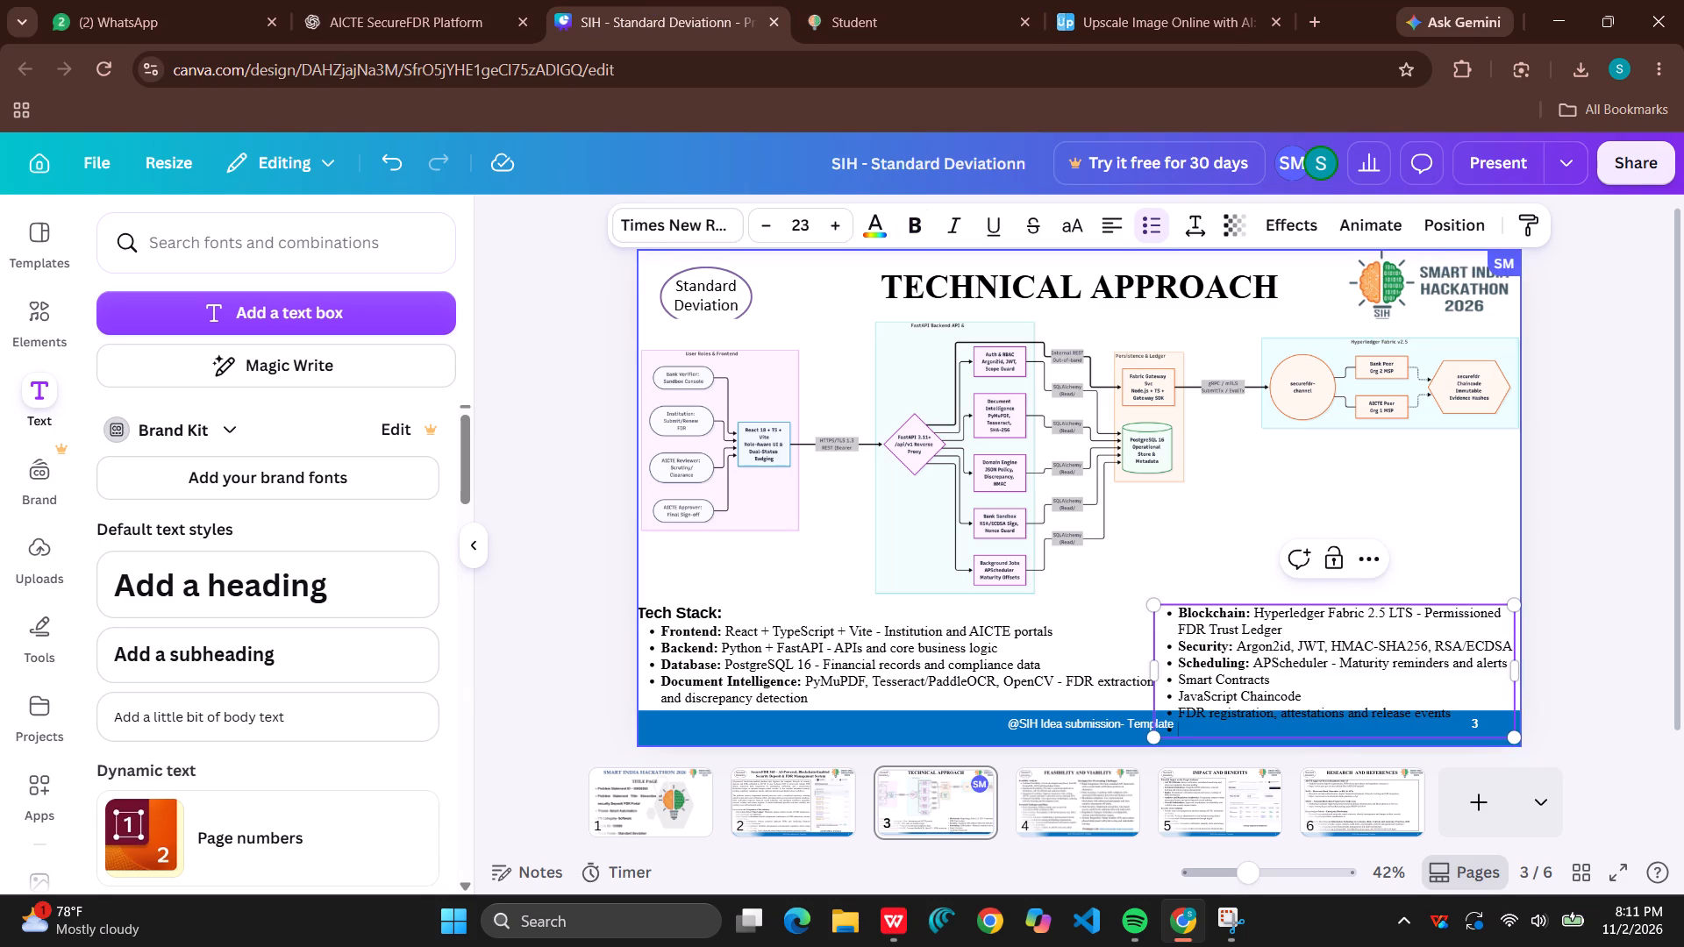
Add a colon after "Smart Contracts" in the pasted text and make the label bold.
left_click(1271, 681)
key("shift+colon")
key("ctrl+shift+Left")
key("ctrl+shift+Left")
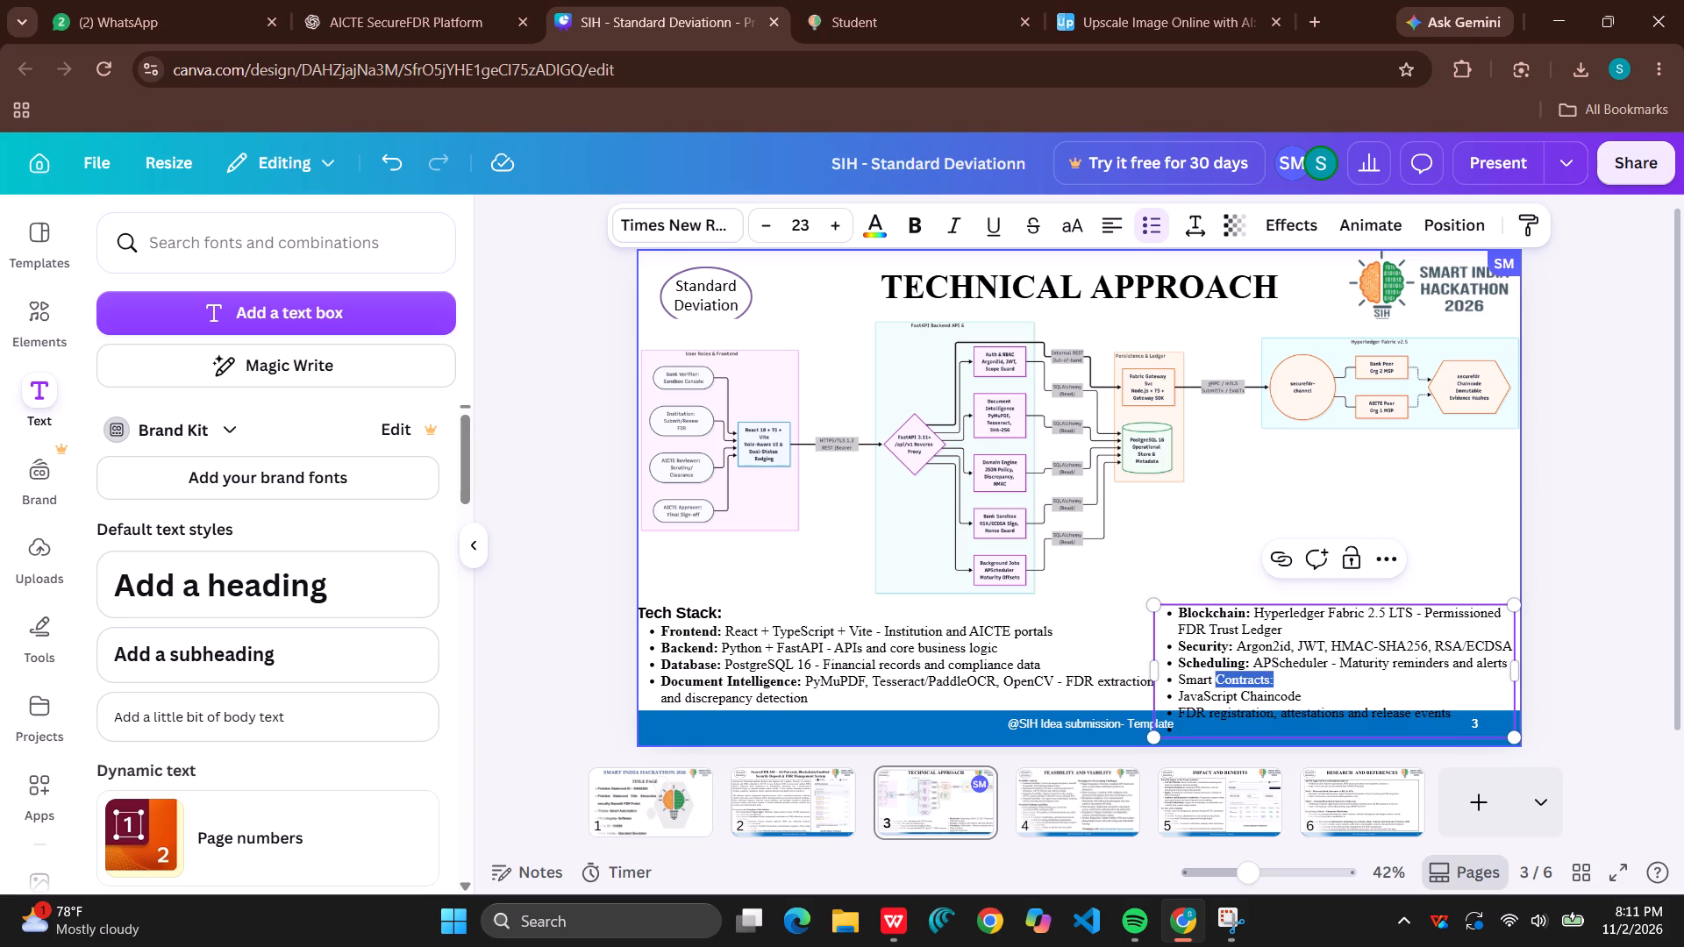
key("ctrl+shift+Left")
key("ctrl+b")
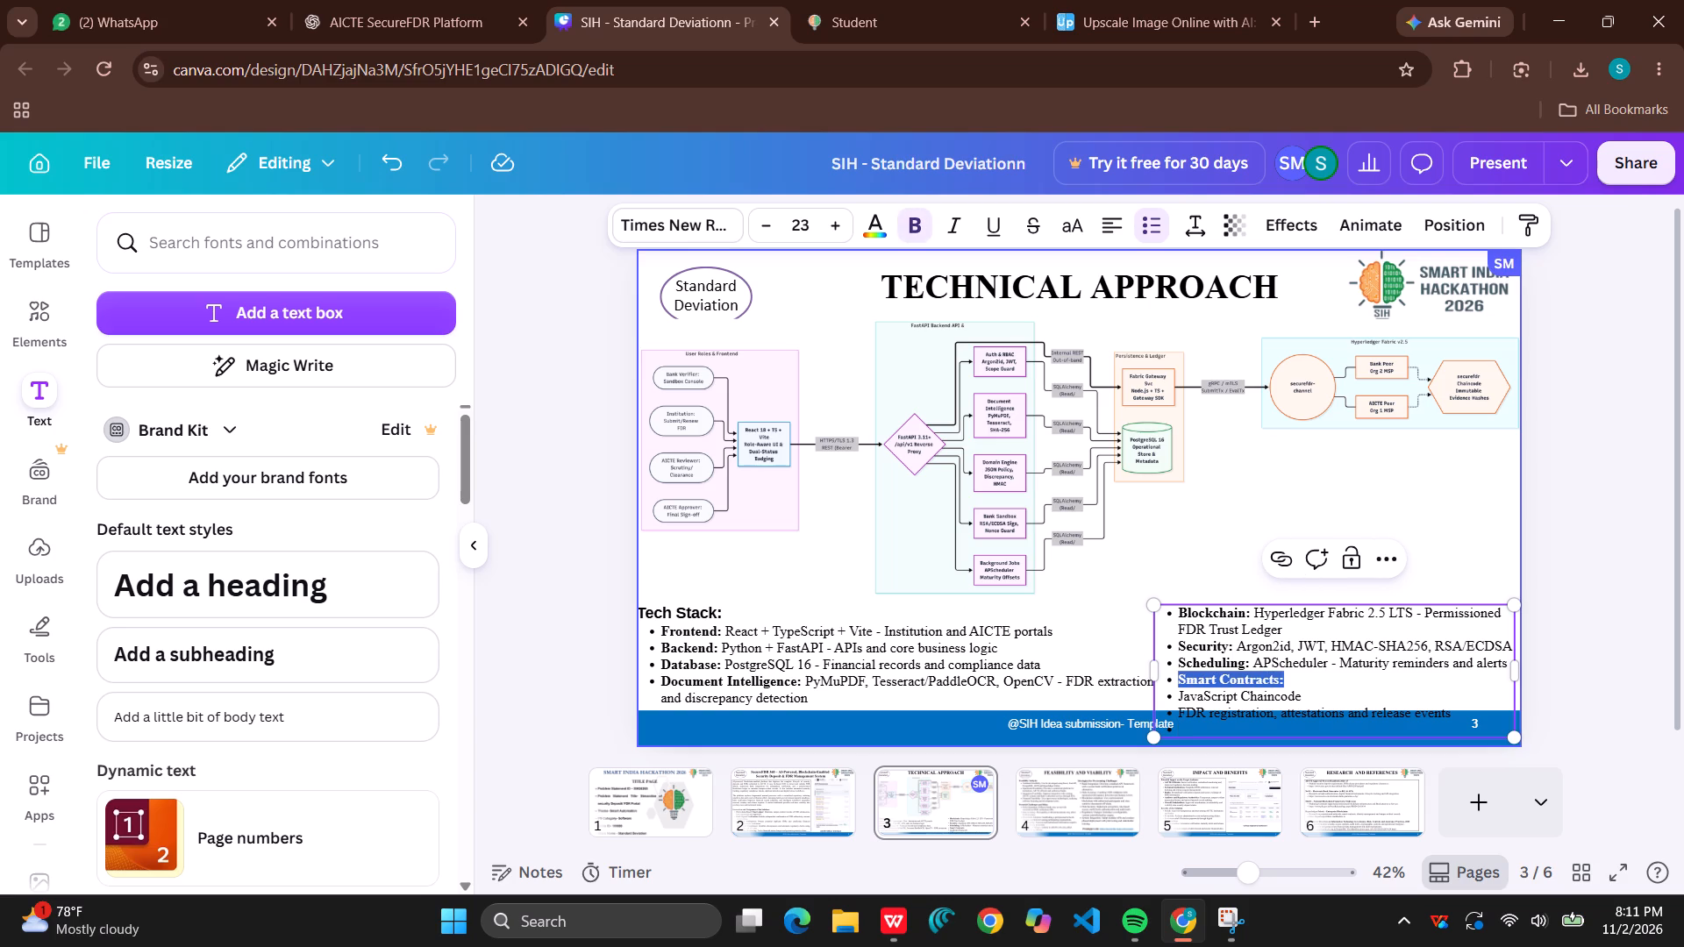
Merge the pasted lines into one bullet reading "Smart Contracts: JavaScript Chaincode - FDR registration, attestations and release events".
left_click(1177, 687)
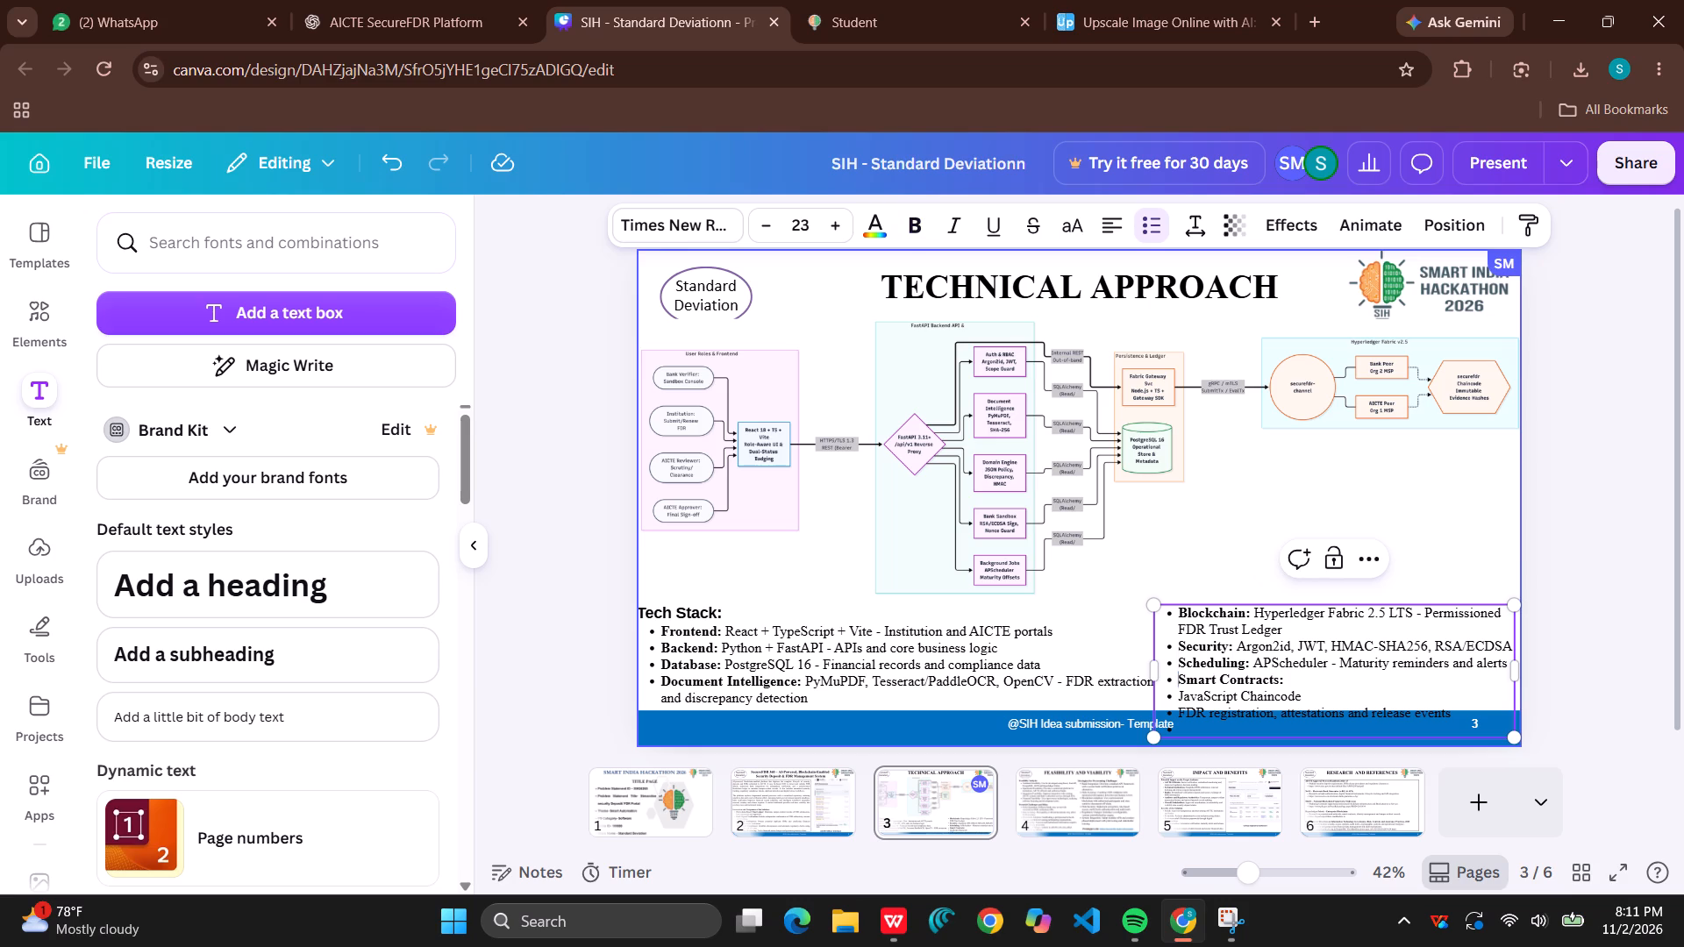
left_click(1180, 695)
key("BackSpace")
key("BackSpace")
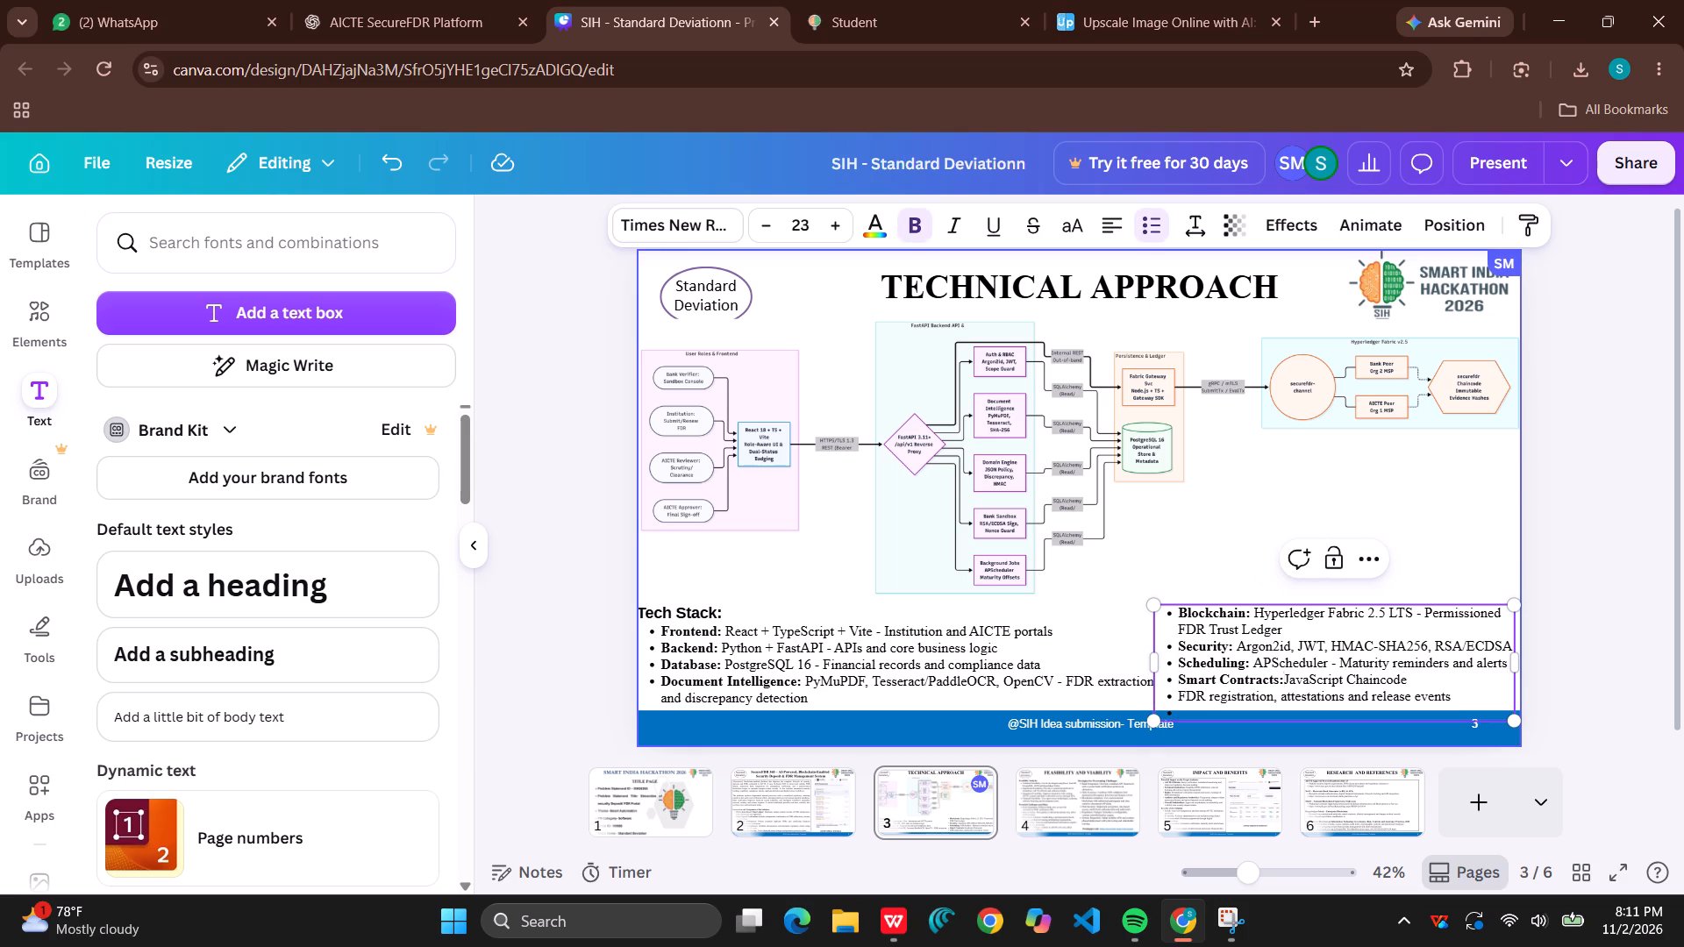
key("space")
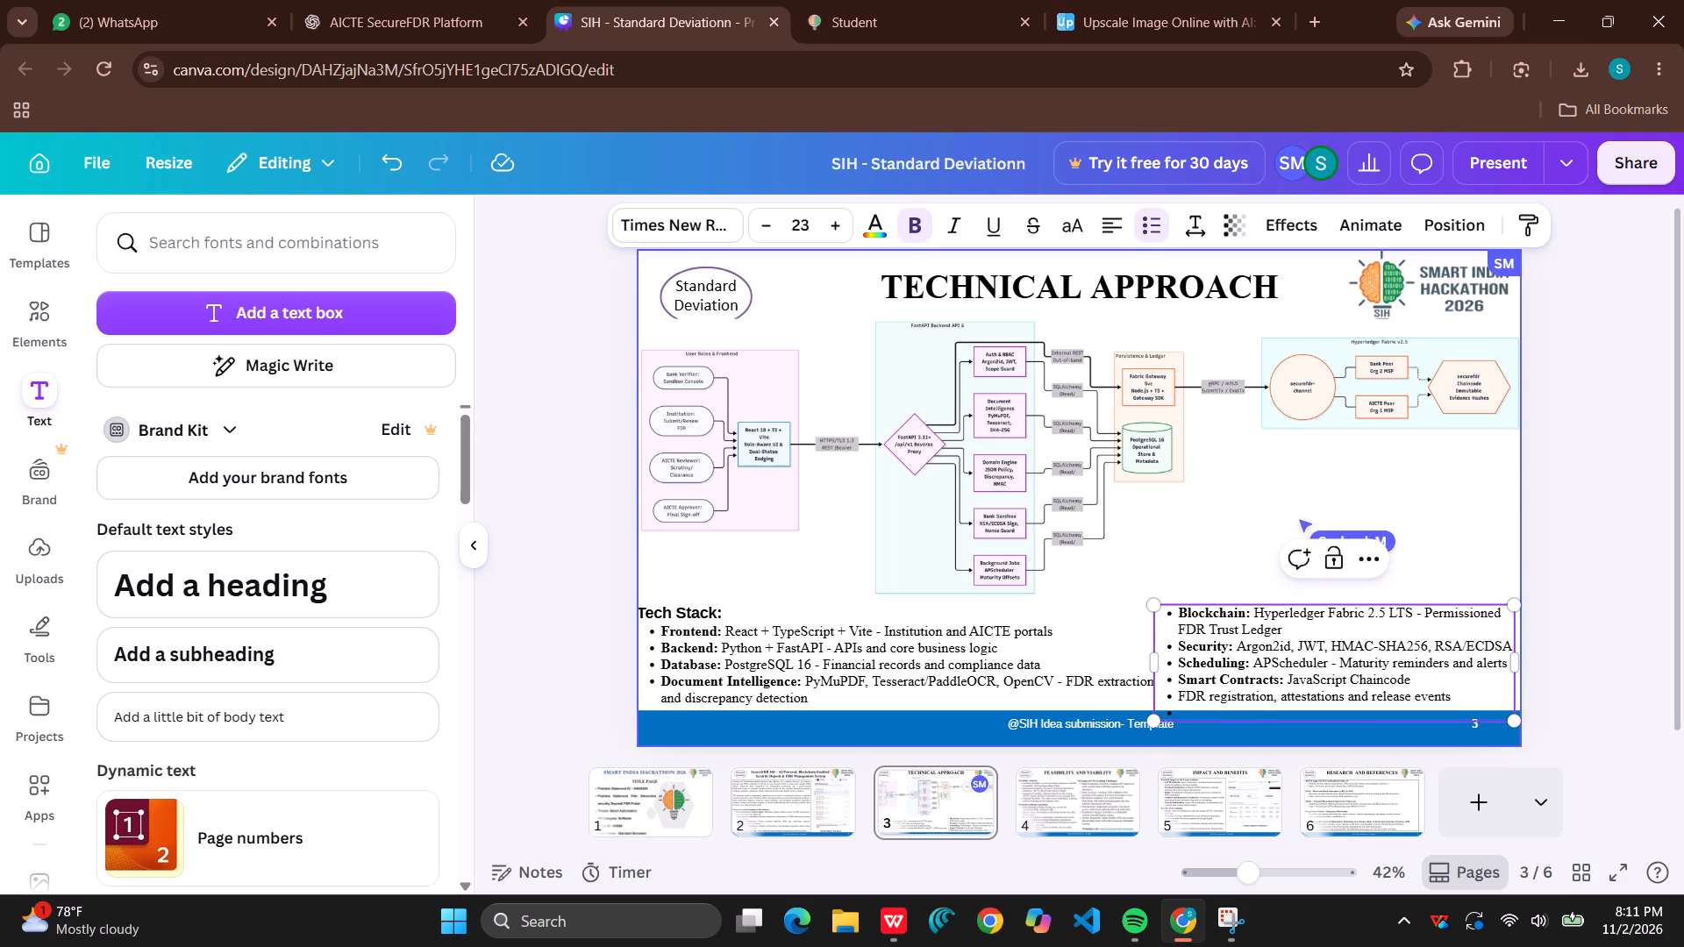
left_click(1179, 694)
key("BackSpace")
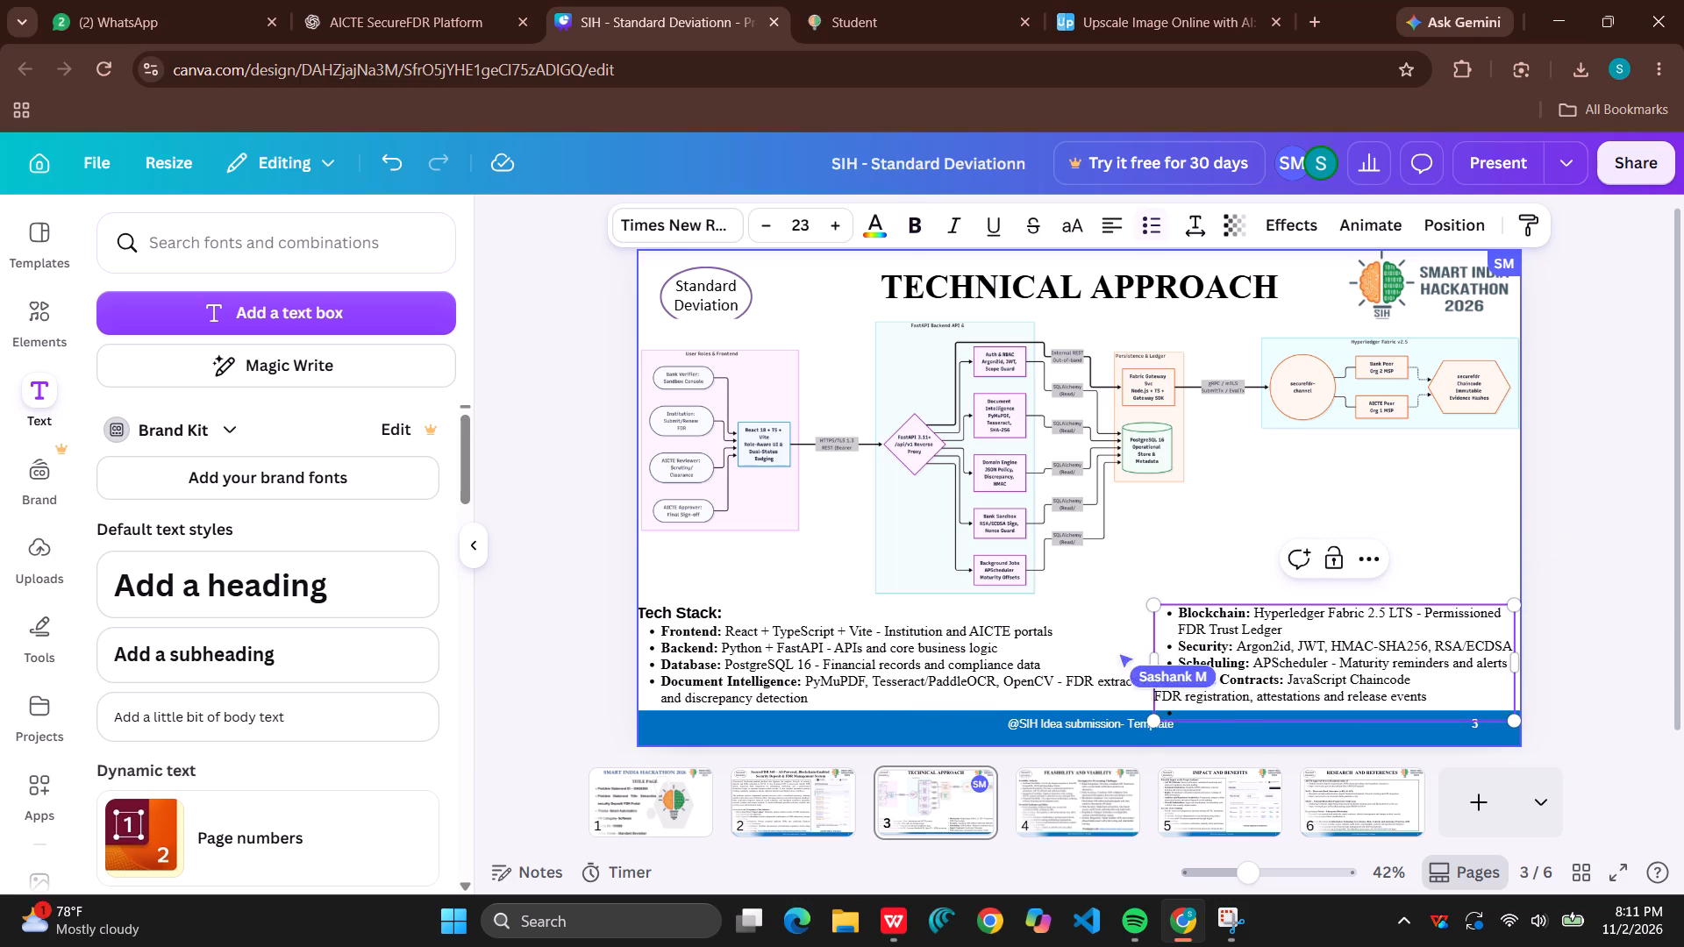
key("BackSpace")
key("space")
type("-")
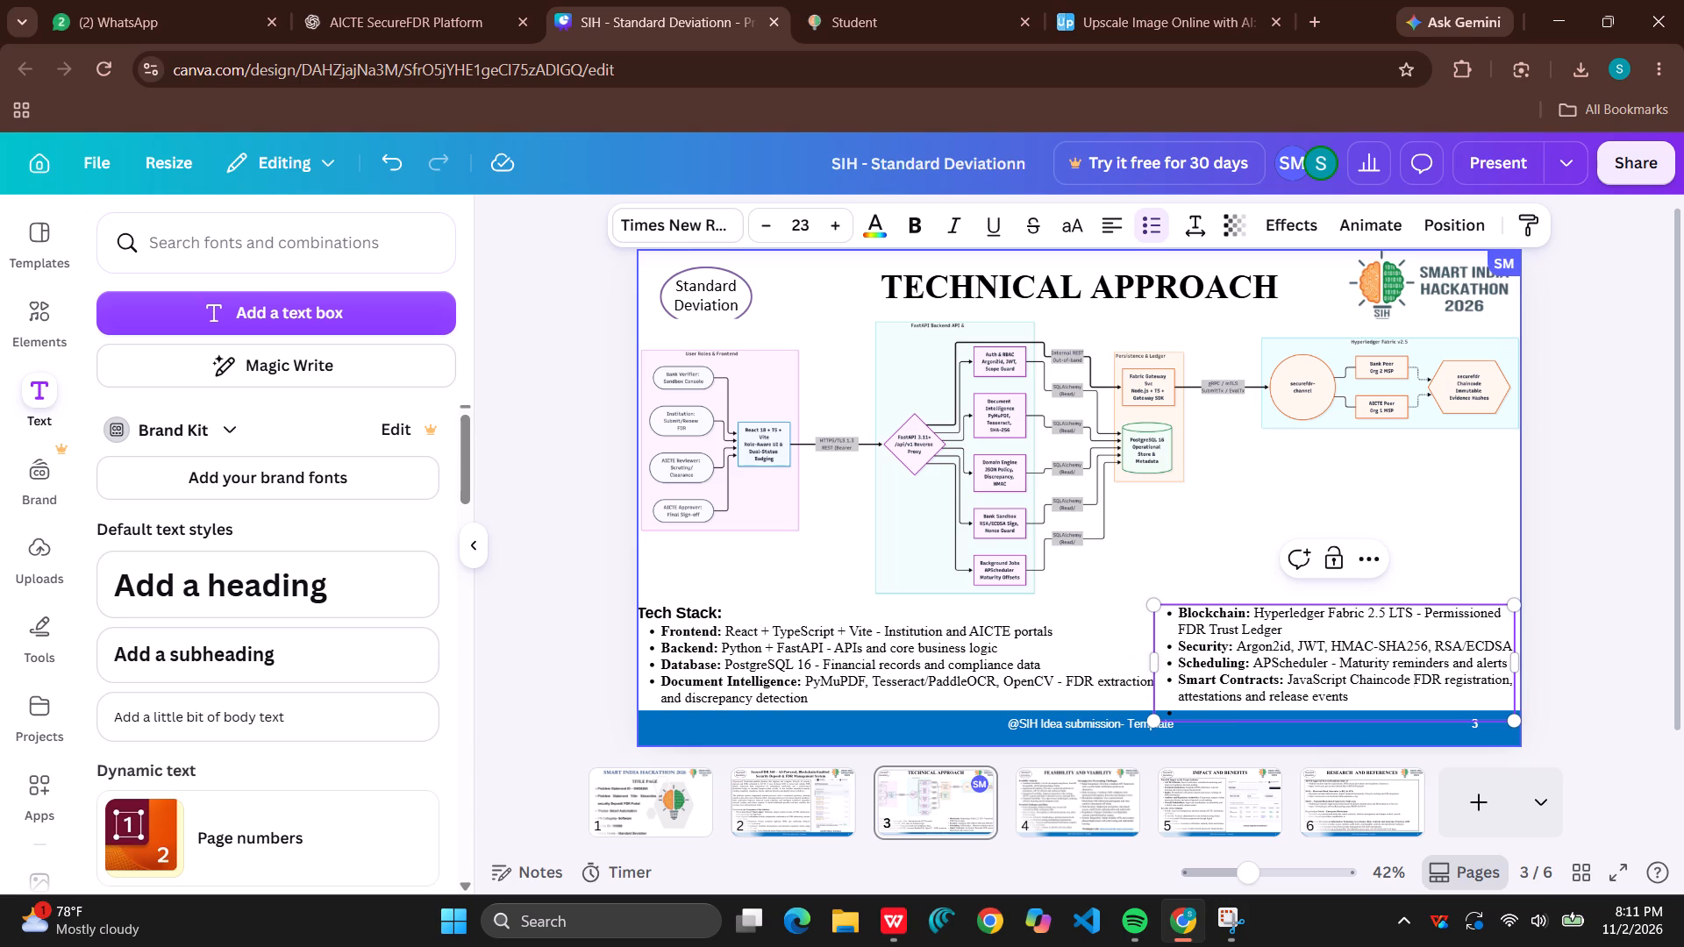
key("space")
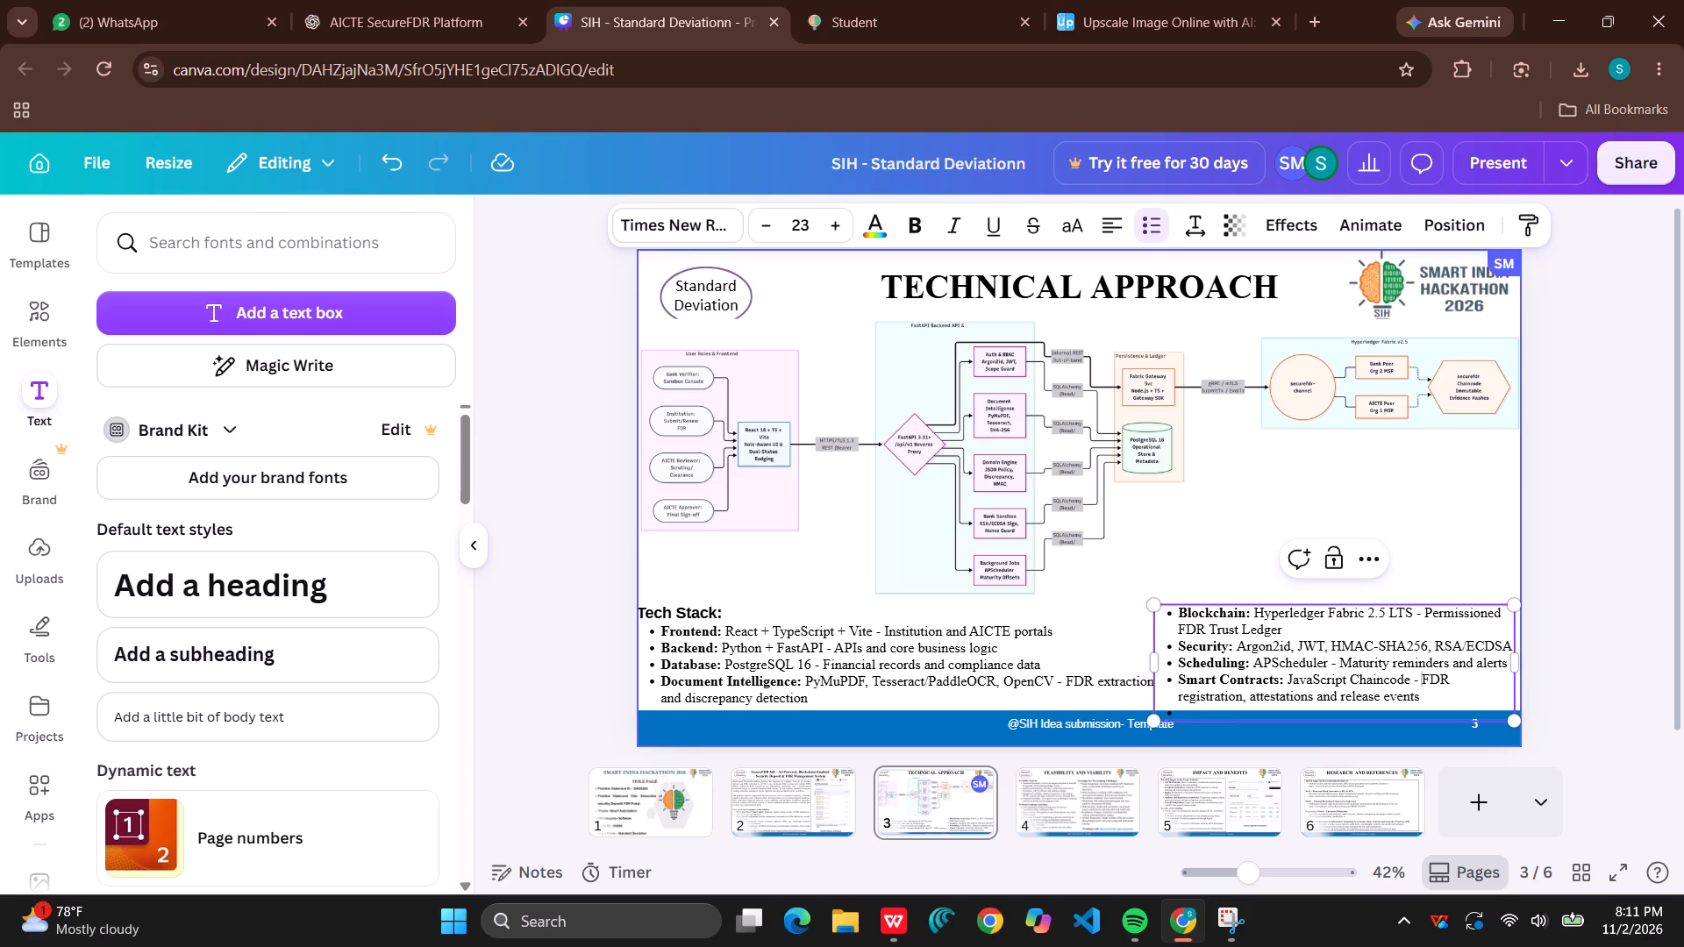
Remove the empty bullet after the Smart Contracts entry.
left_click(1198, 716)
key("BackSpace")
key("BackSpace")
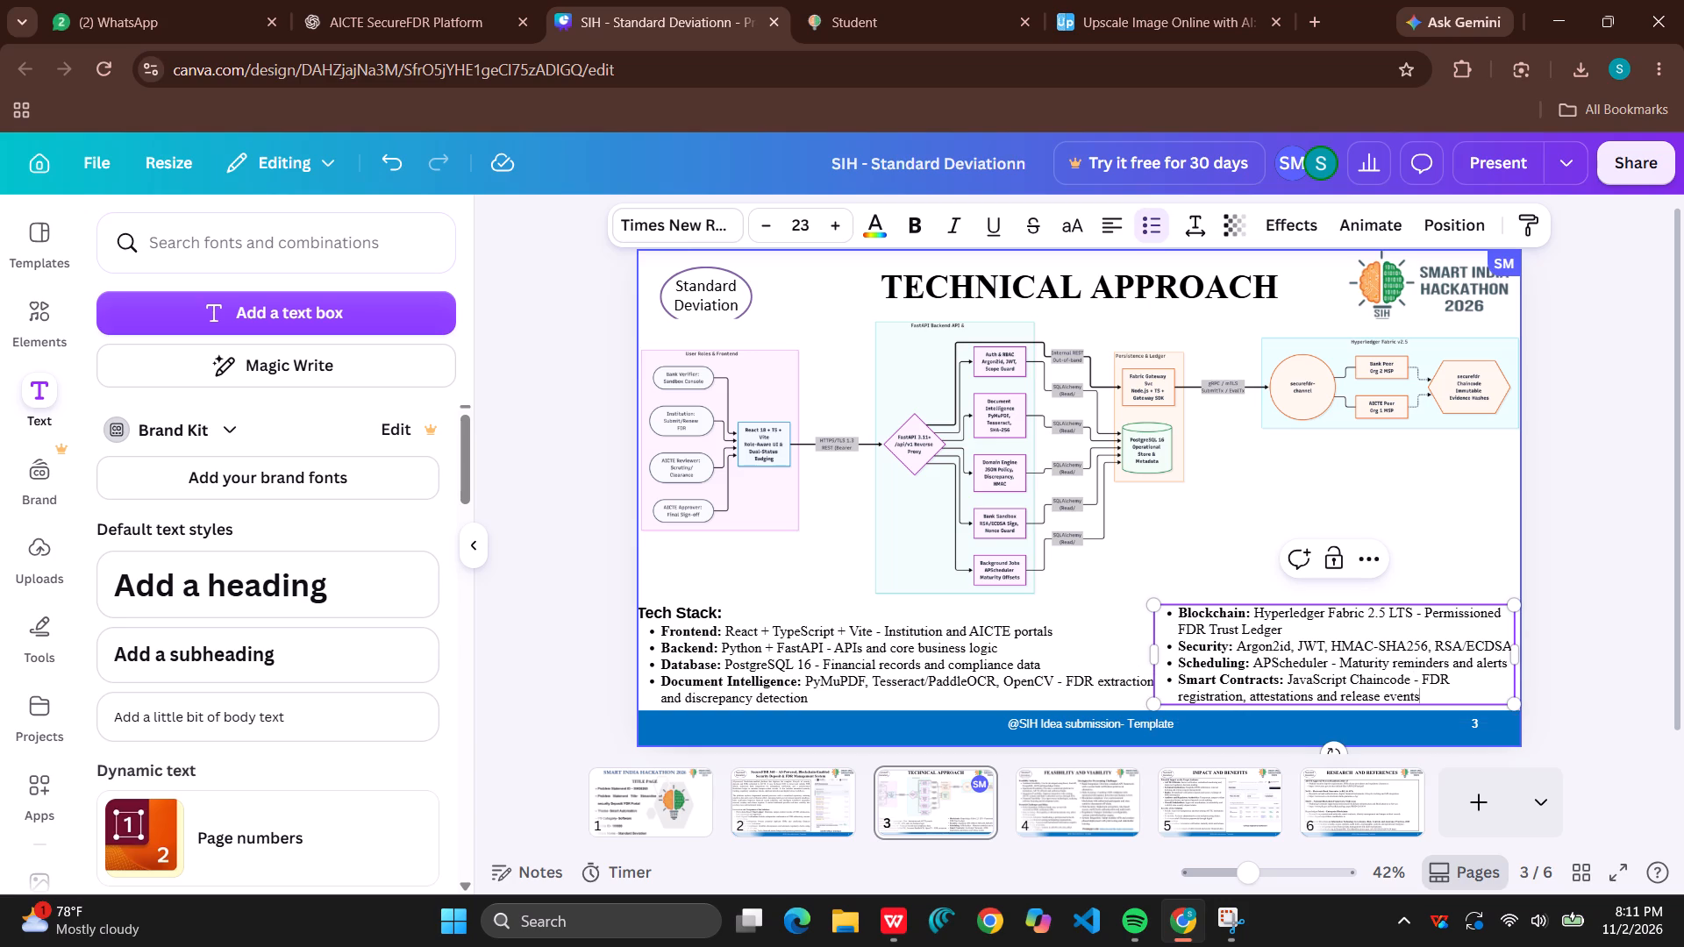
left_click(1606, 623)
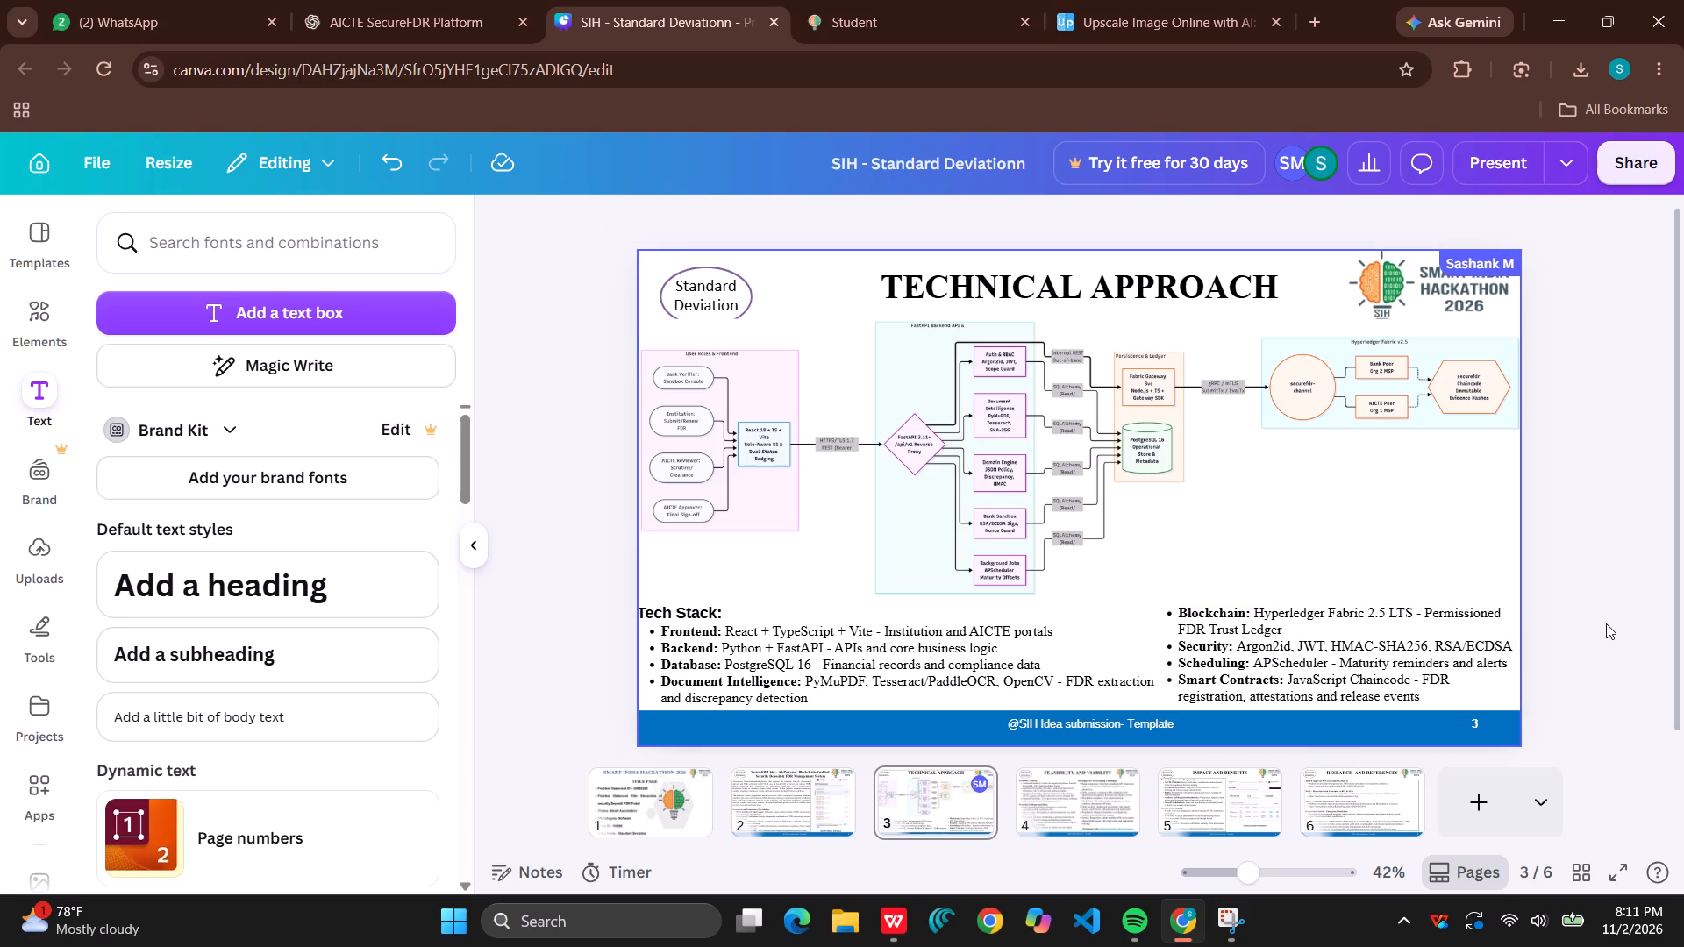
Narrow the Tech Stack text box from its left edge to about 1,100 wide, leaving a small margin from the slide edge.
left_click(826, 616)
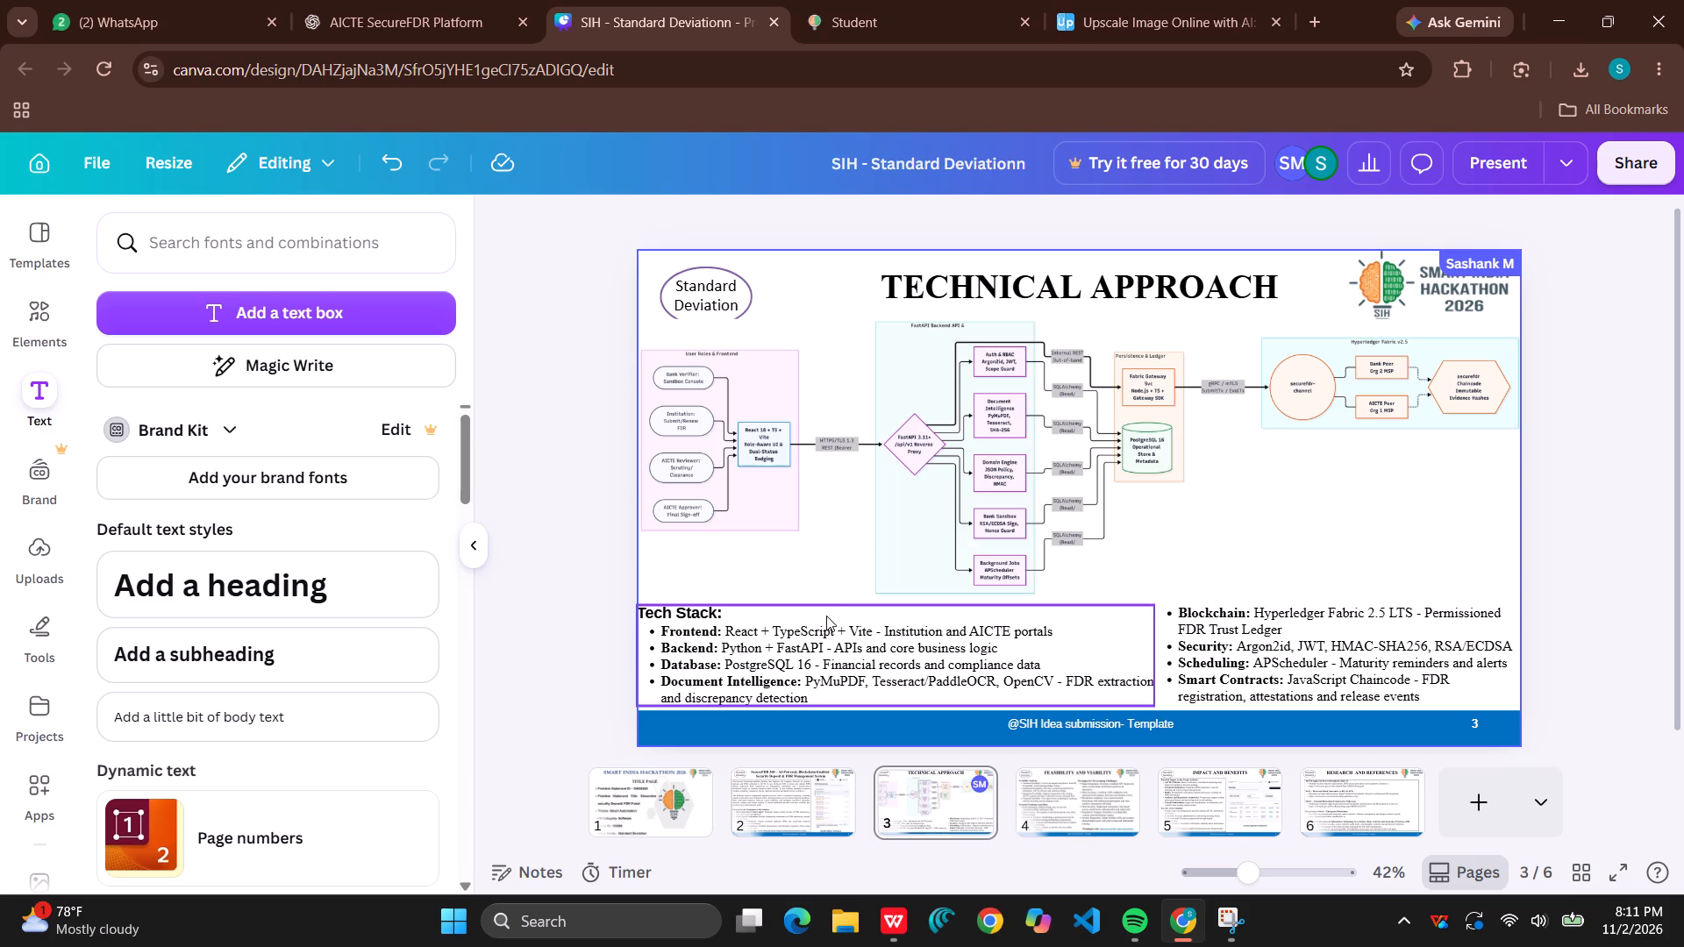
left_click_drag(635, 652, 643, 648)
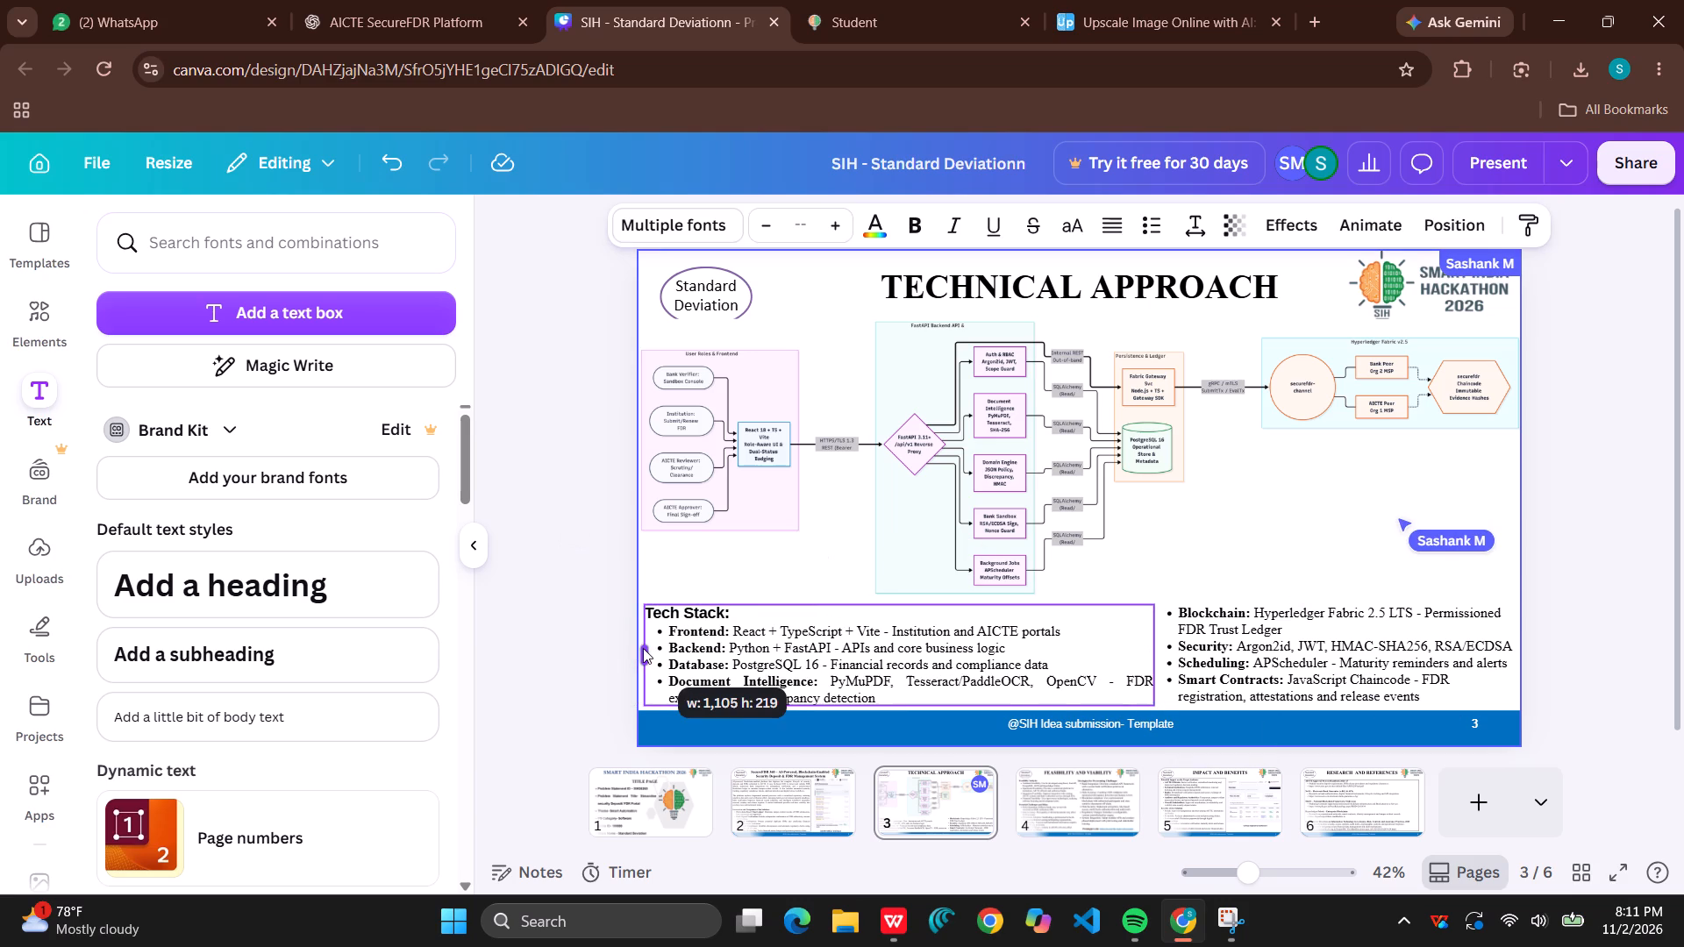
left_click_drag(643, 648, 646, 648)
Shrink the architecture diagram slightly and shift it so it sits inside the slide's side margins, in line with the Tech Stack text.
left_click(910, 378)
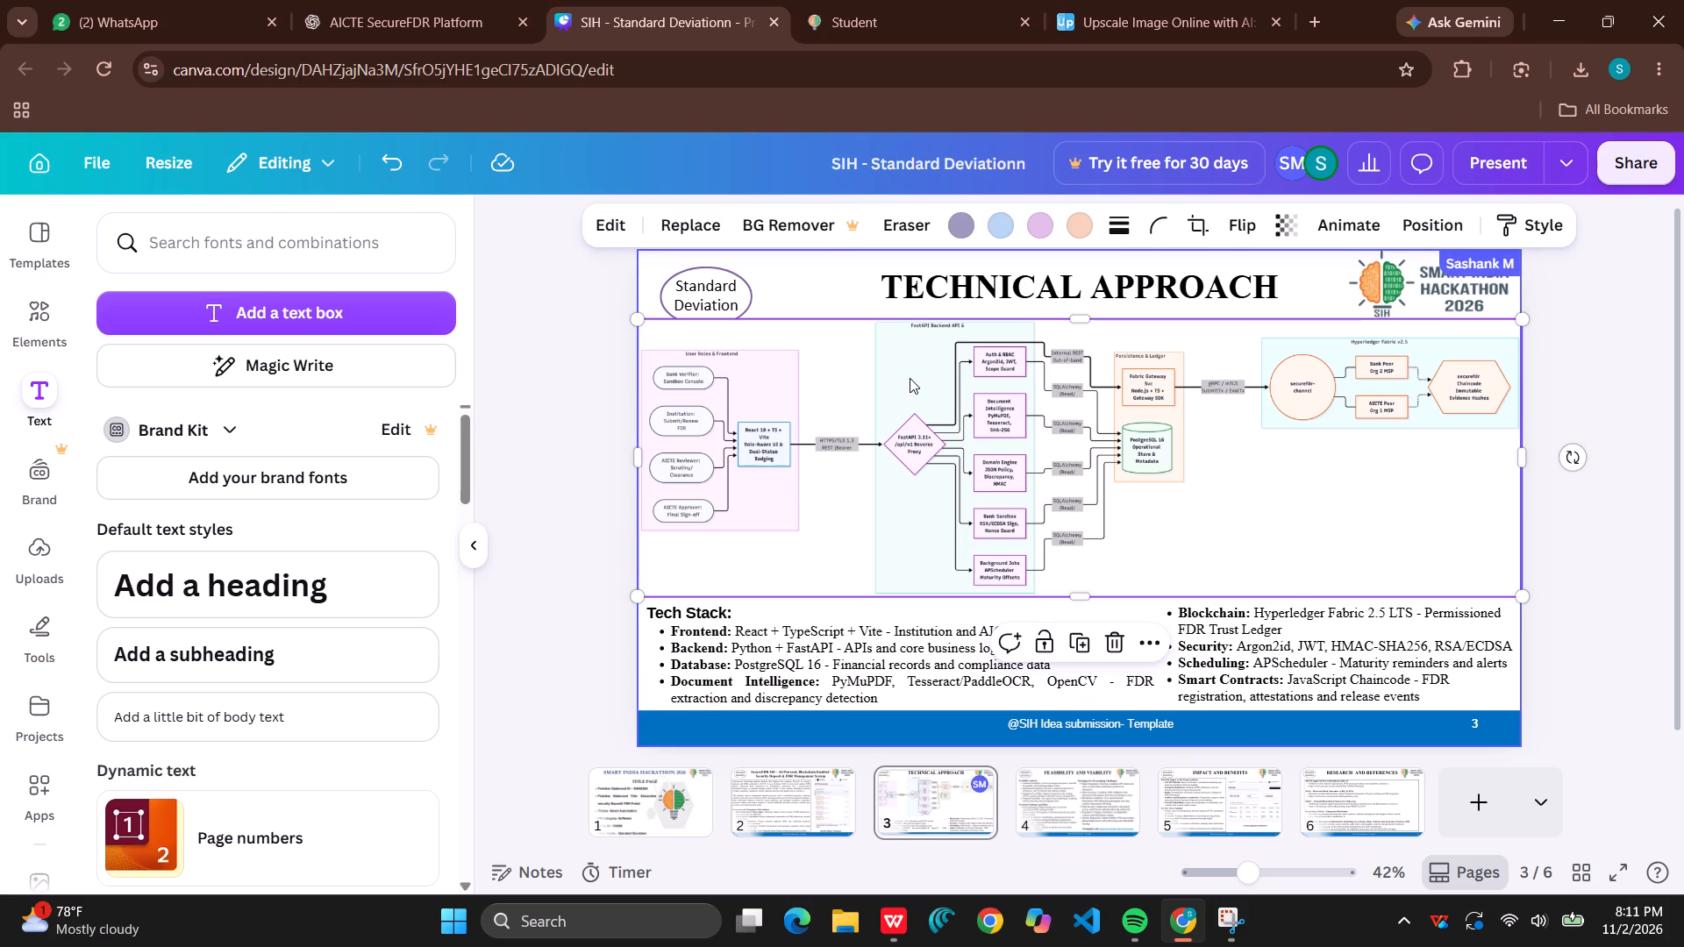
left_click(1525, 454)
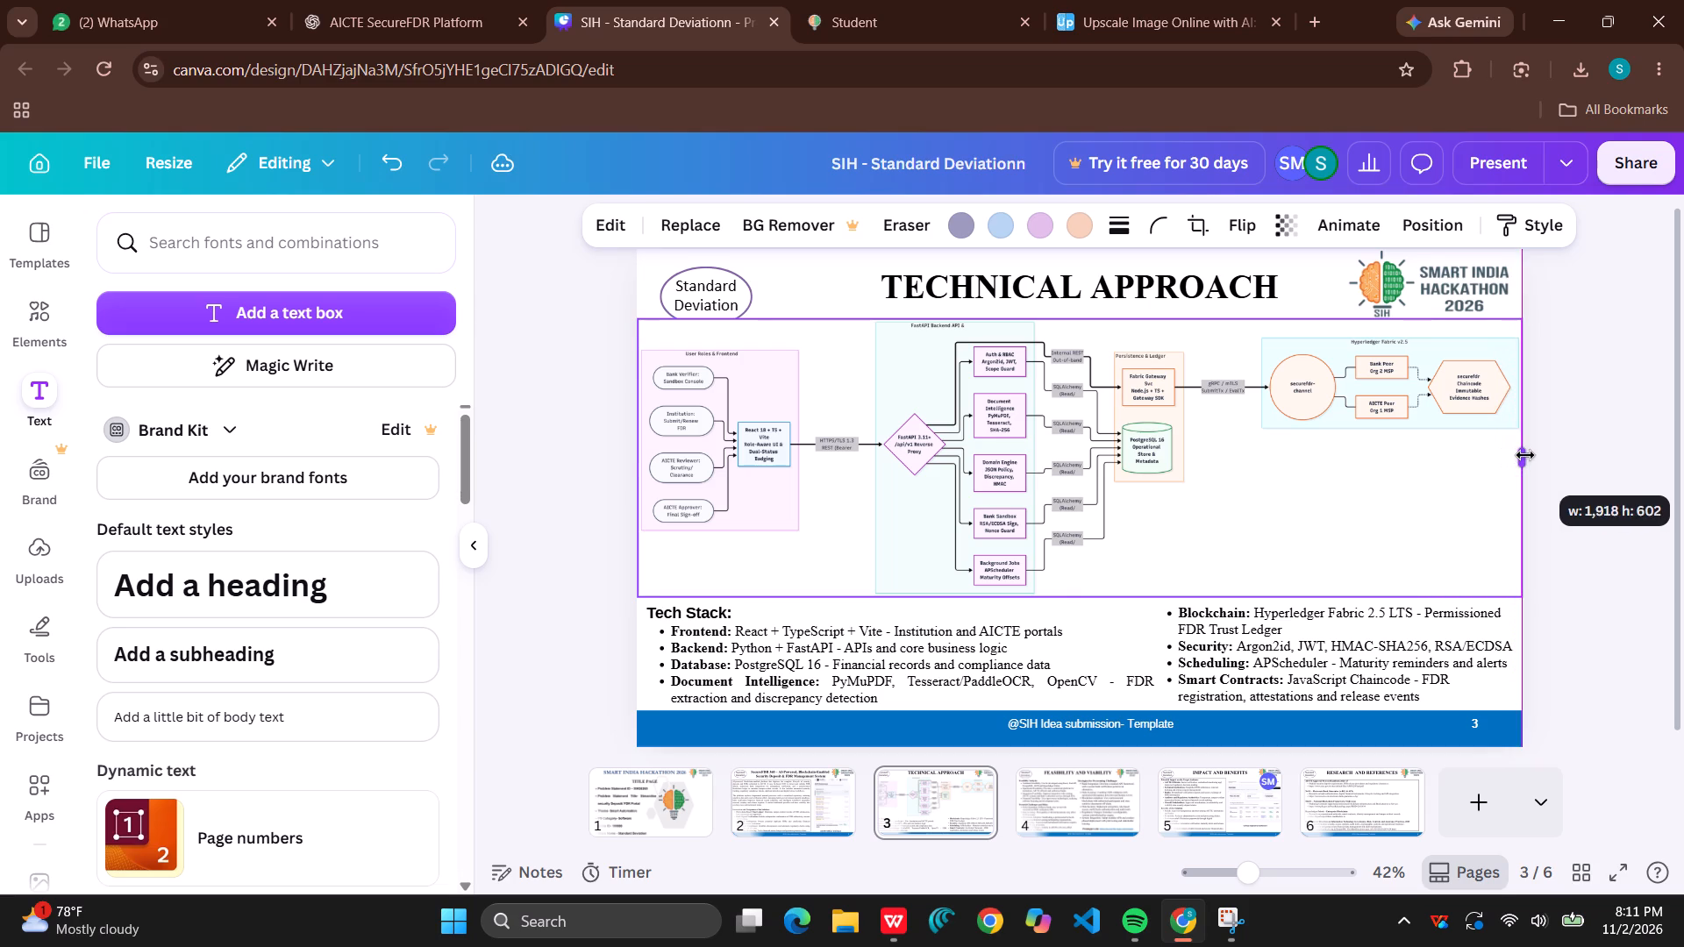
left_click_drag(1523, 319, 1516, 328)
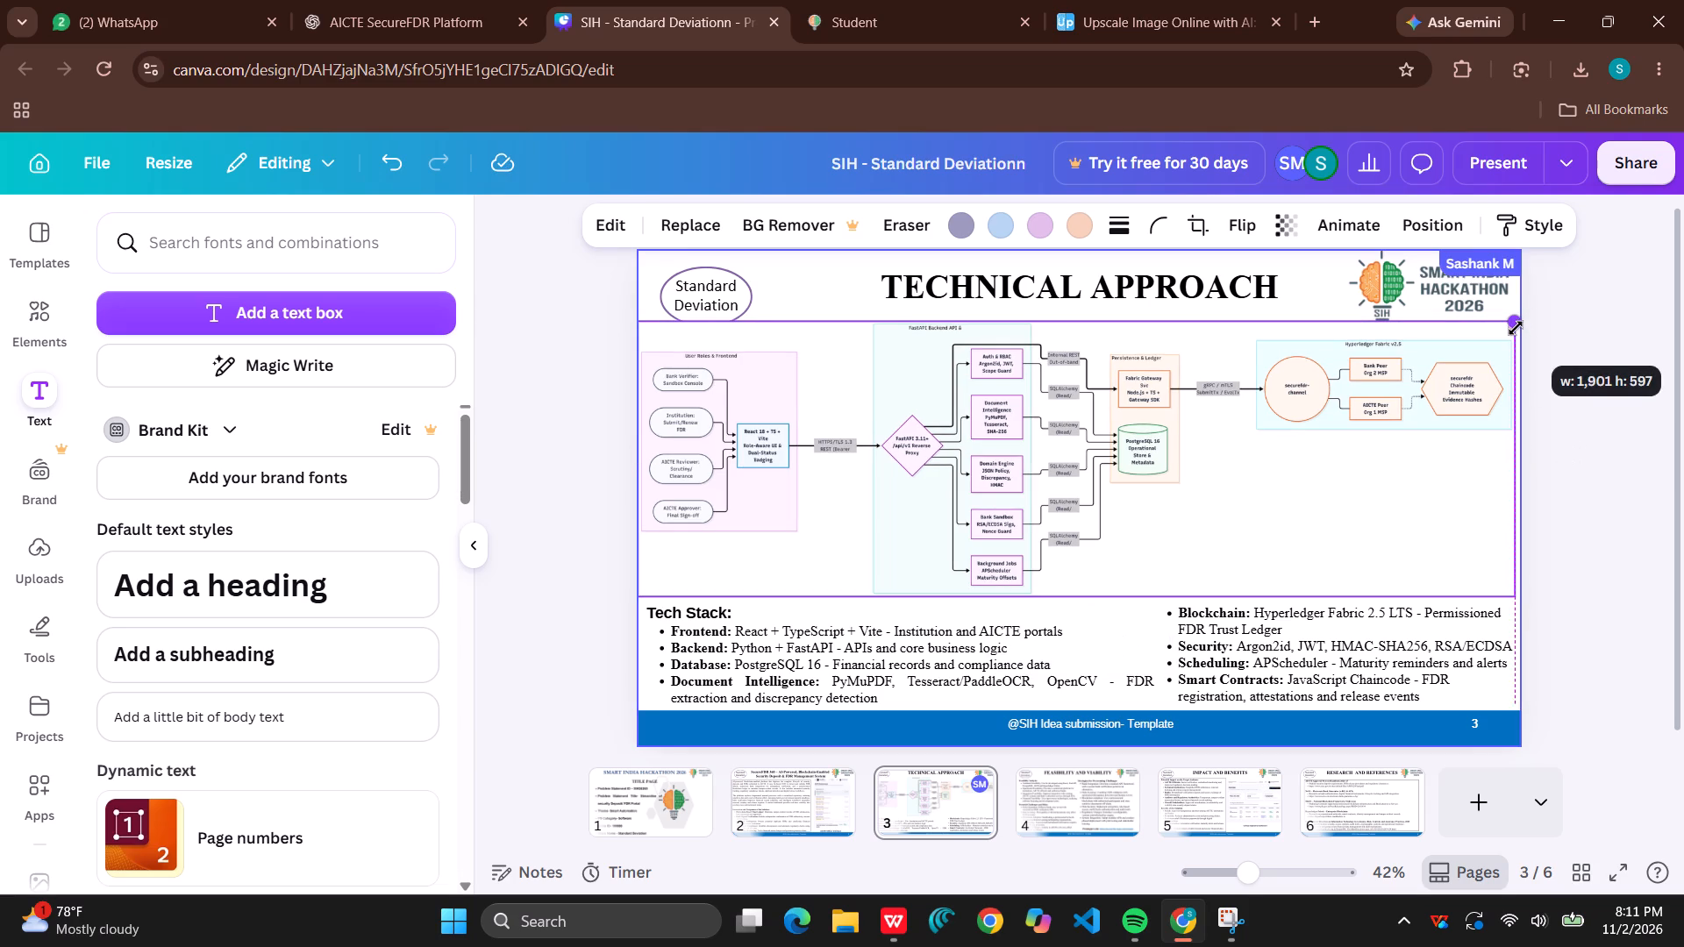
left_click_drag(1516, 328, 1508, 335)
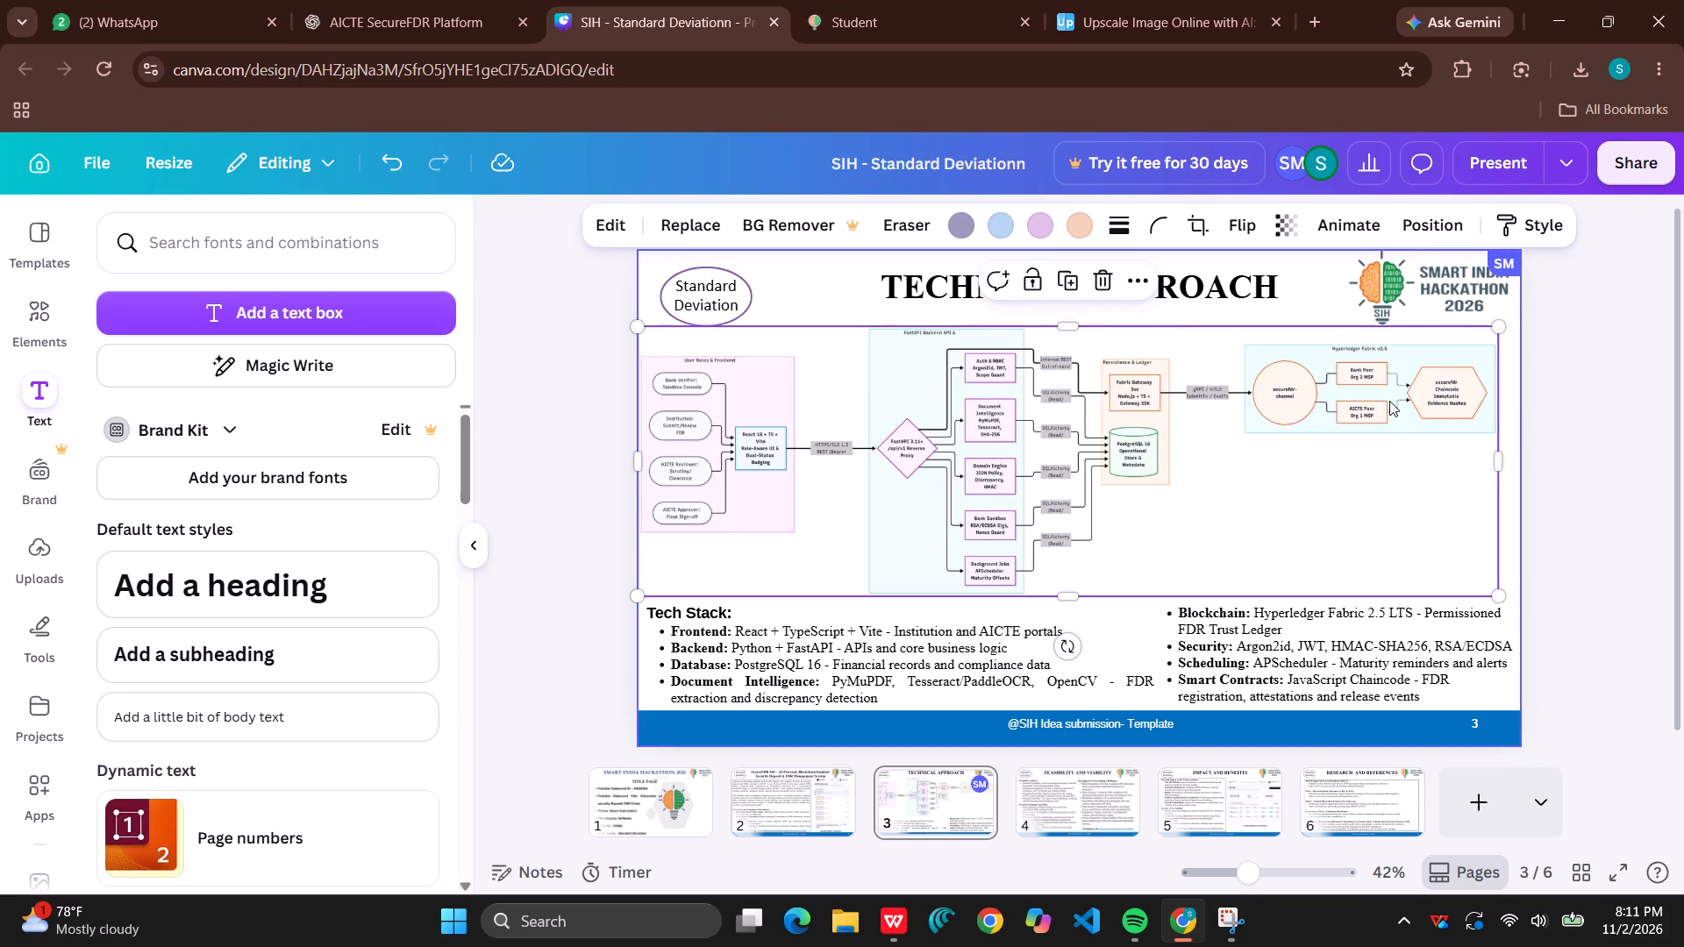
left_click_drag(1389, 401, 1397, 395)
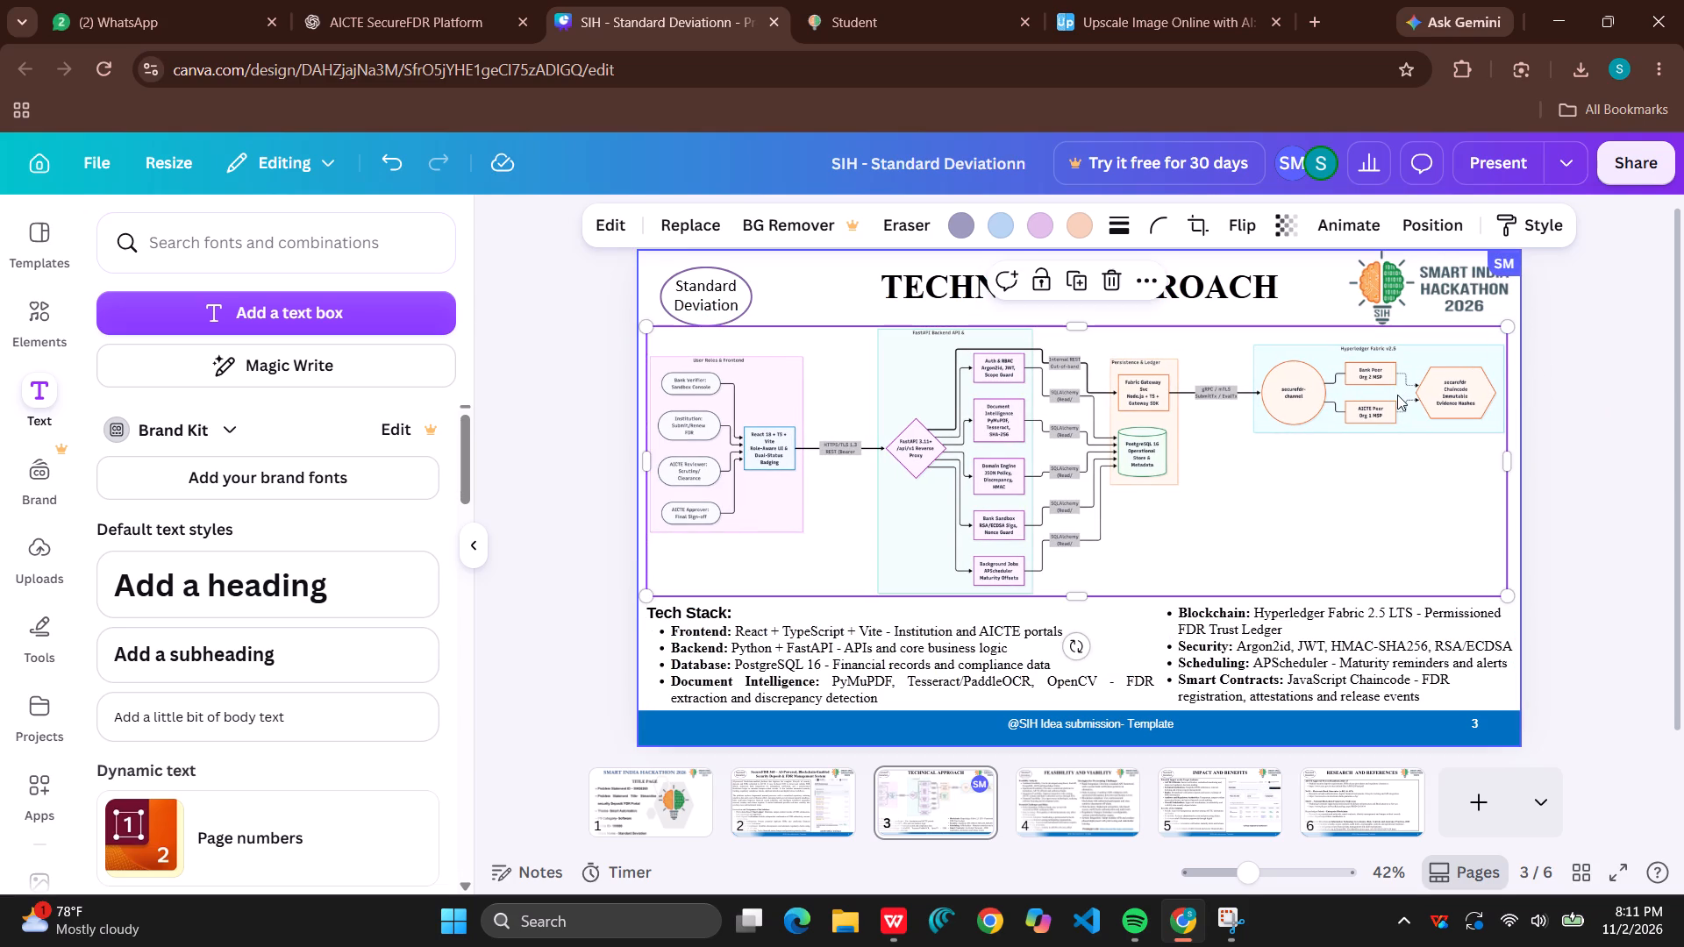
left_click(1565, 388)
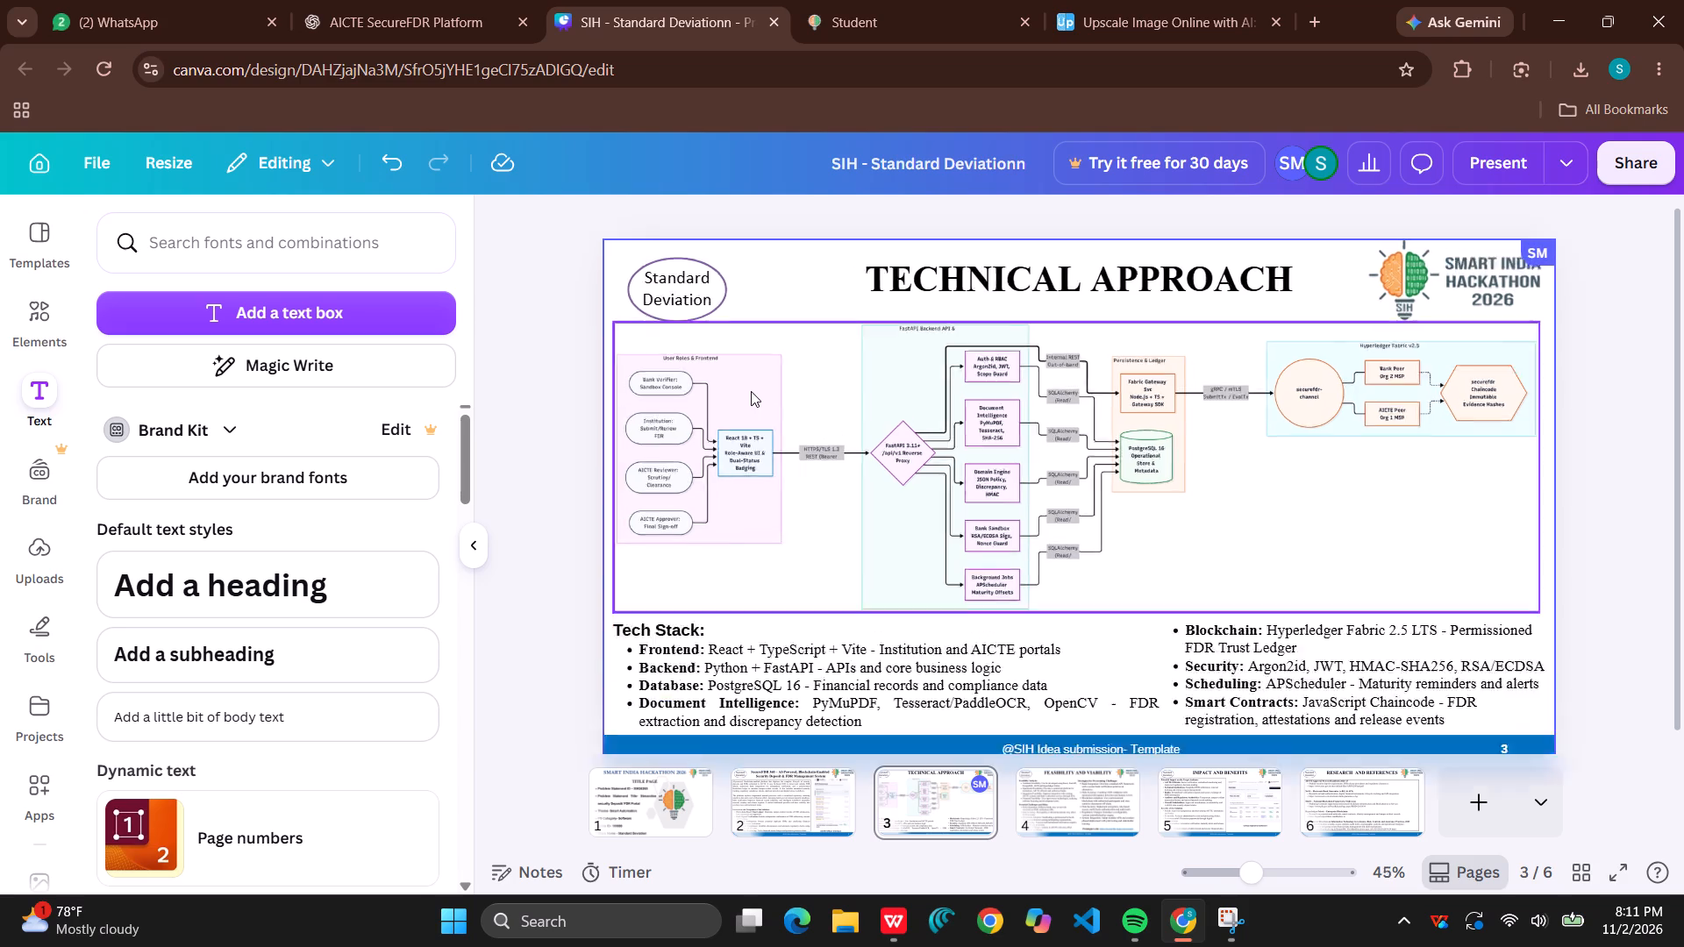
Review the Technical Approach layout, then look through all six slides from the title page to Research and References.
scroll(751, 391, "right", 2)
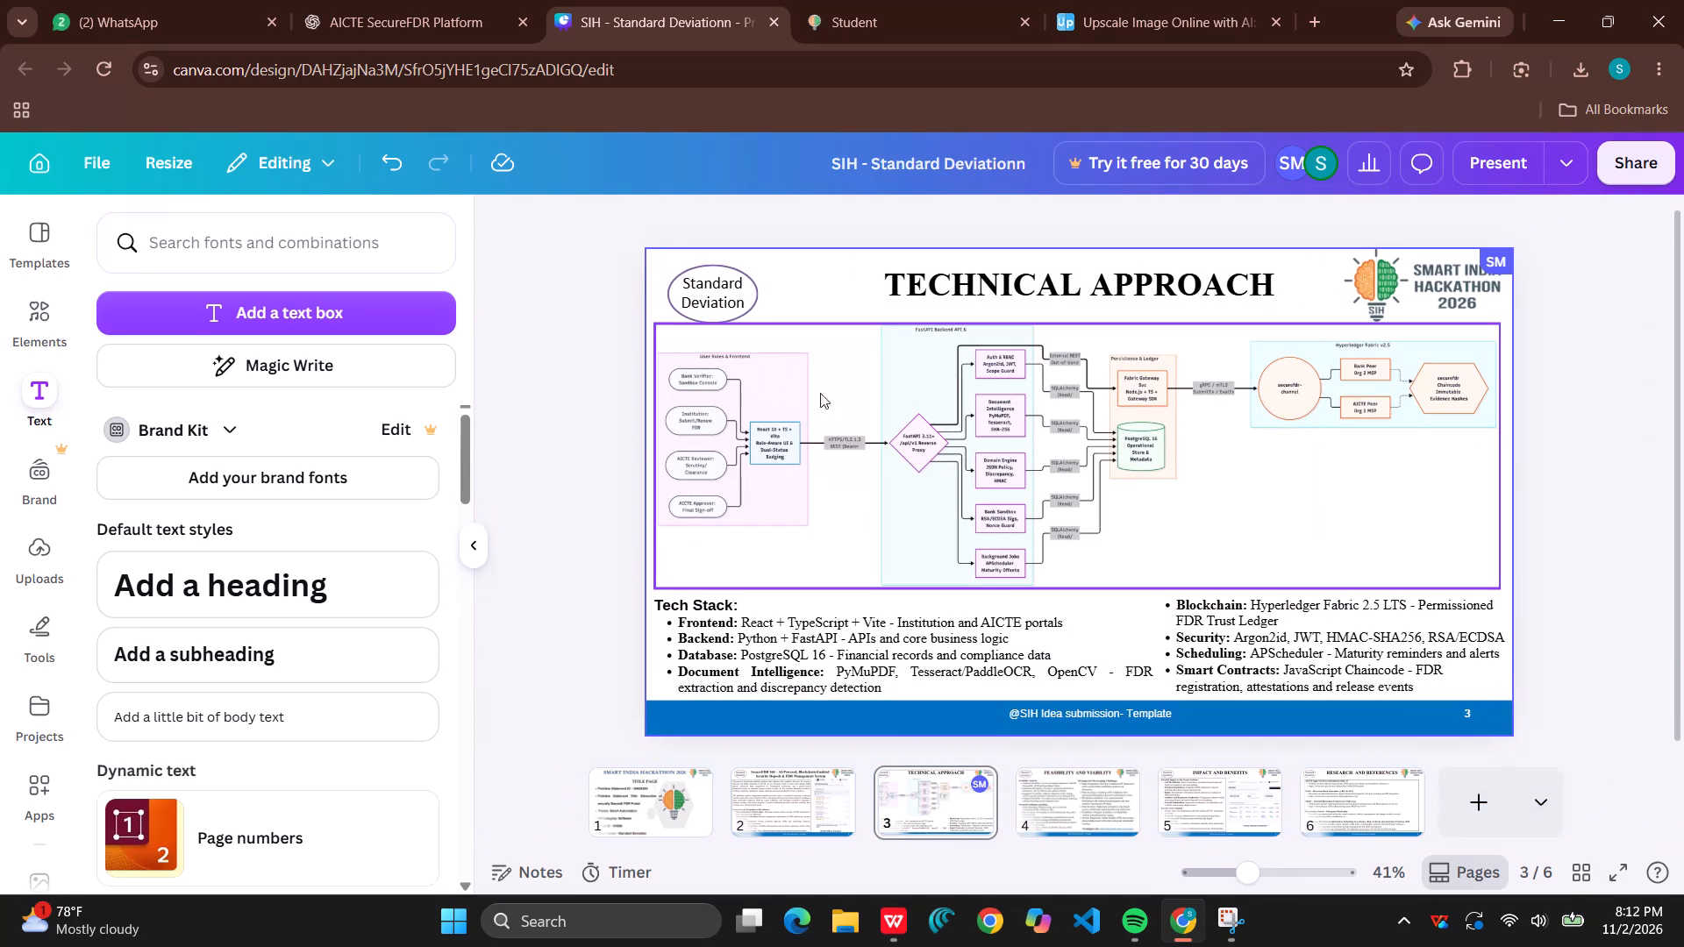
left_click(680, 814)
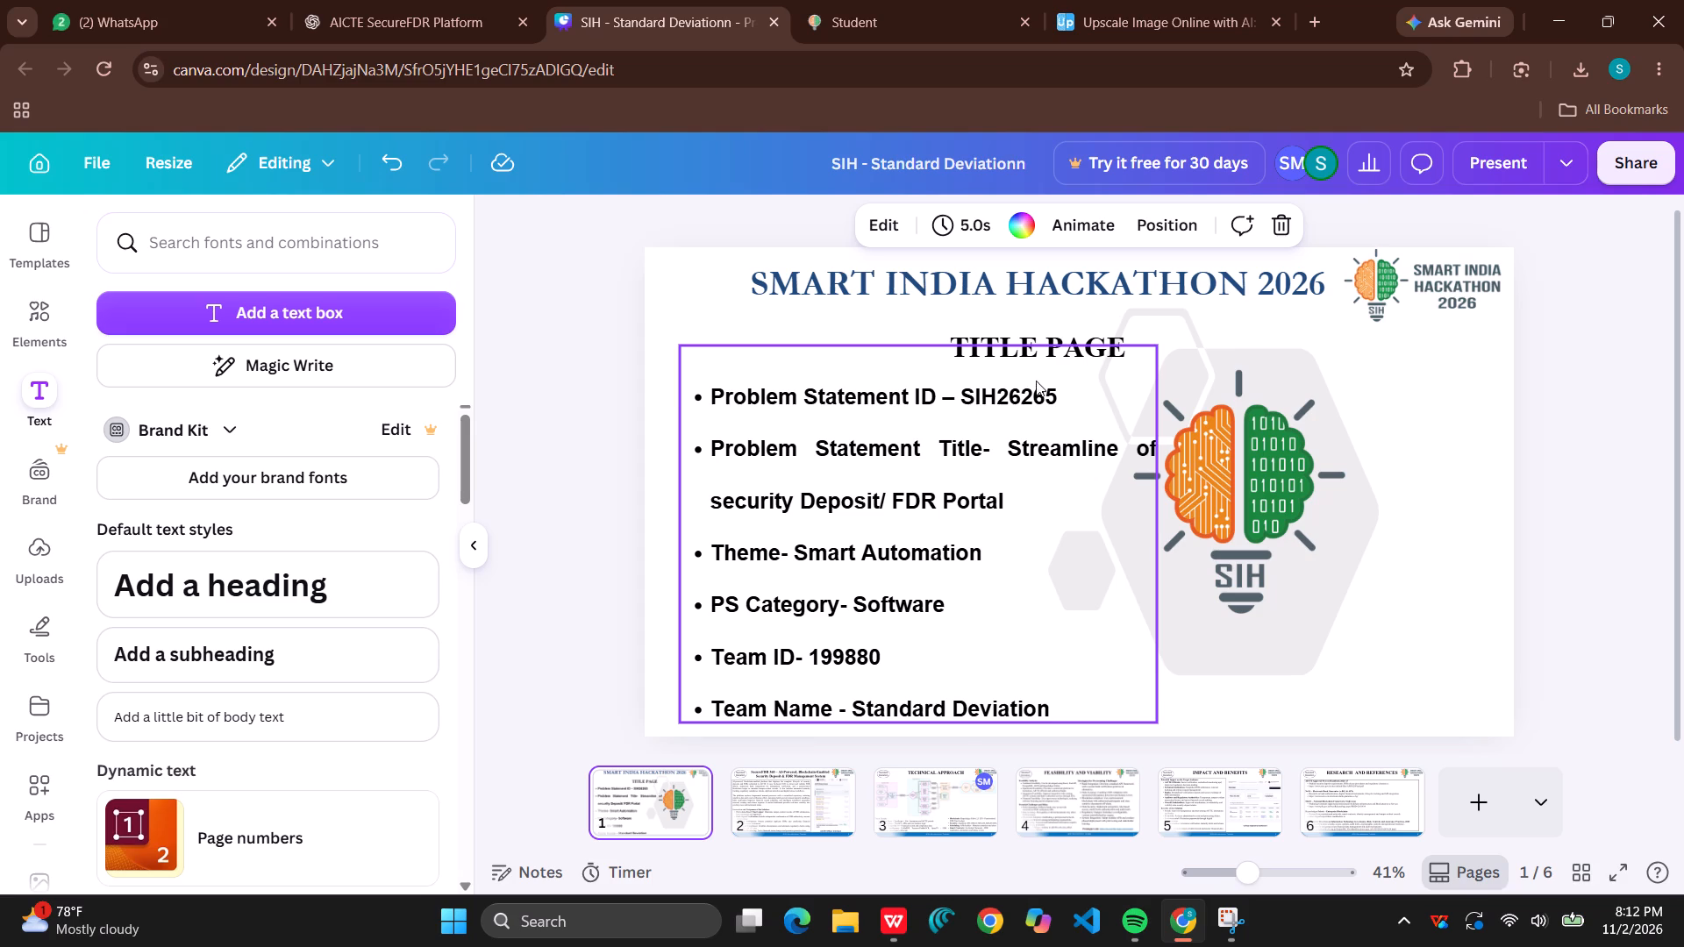
left_click(793, 816)
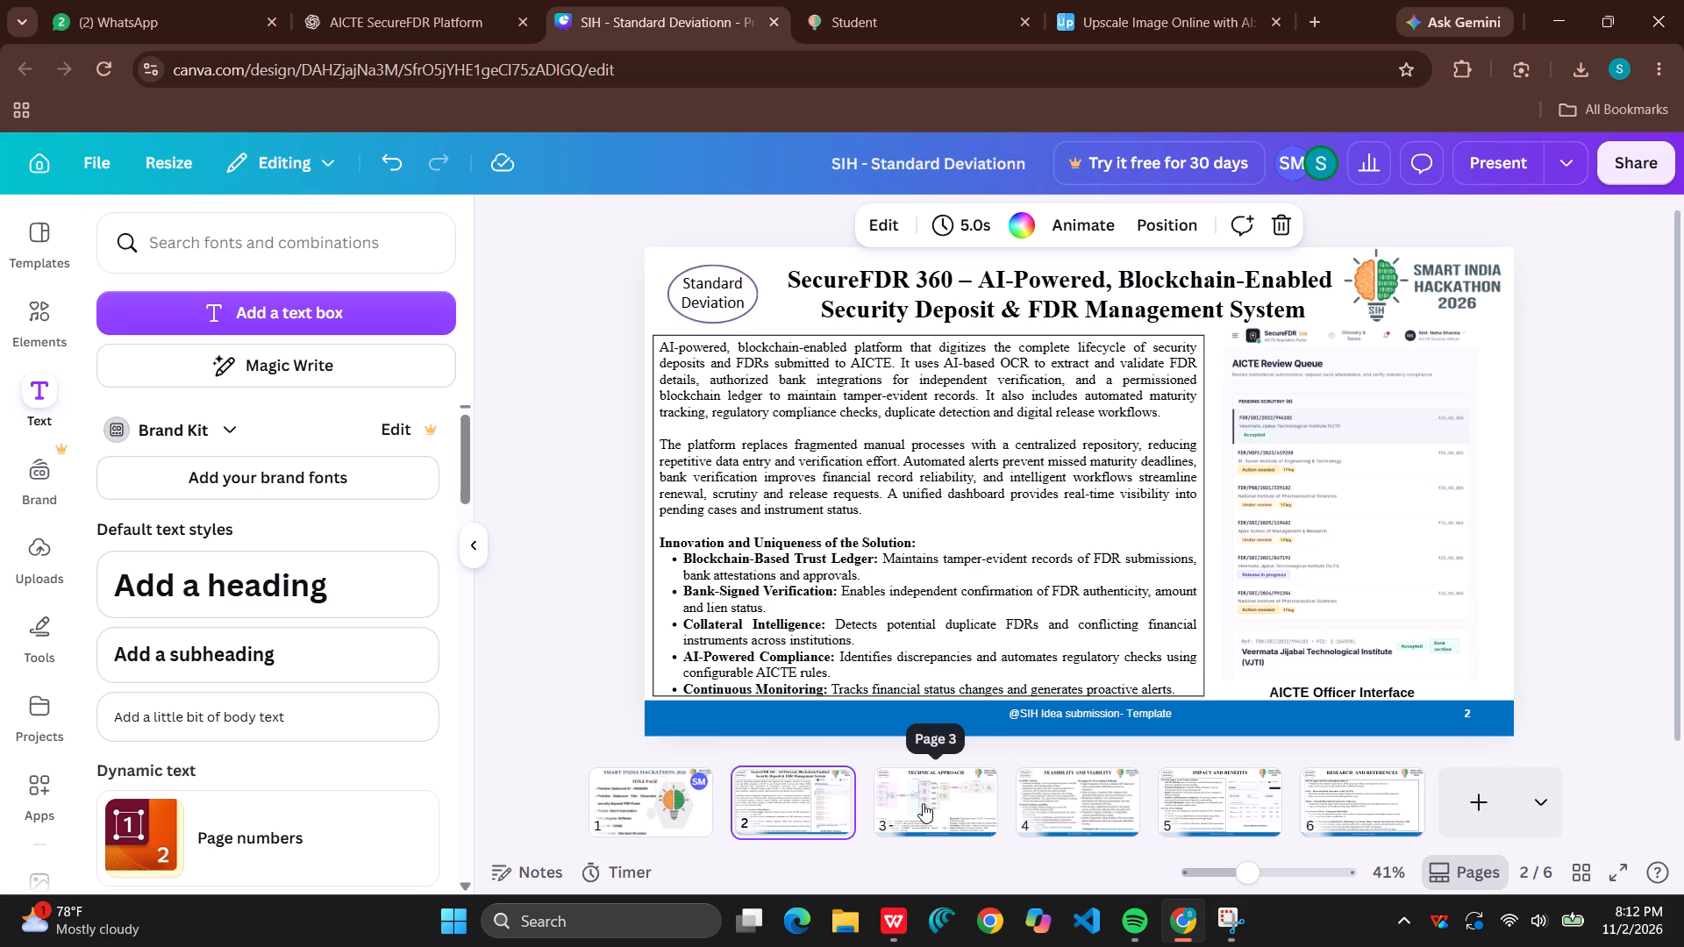
left_click(923, 803)
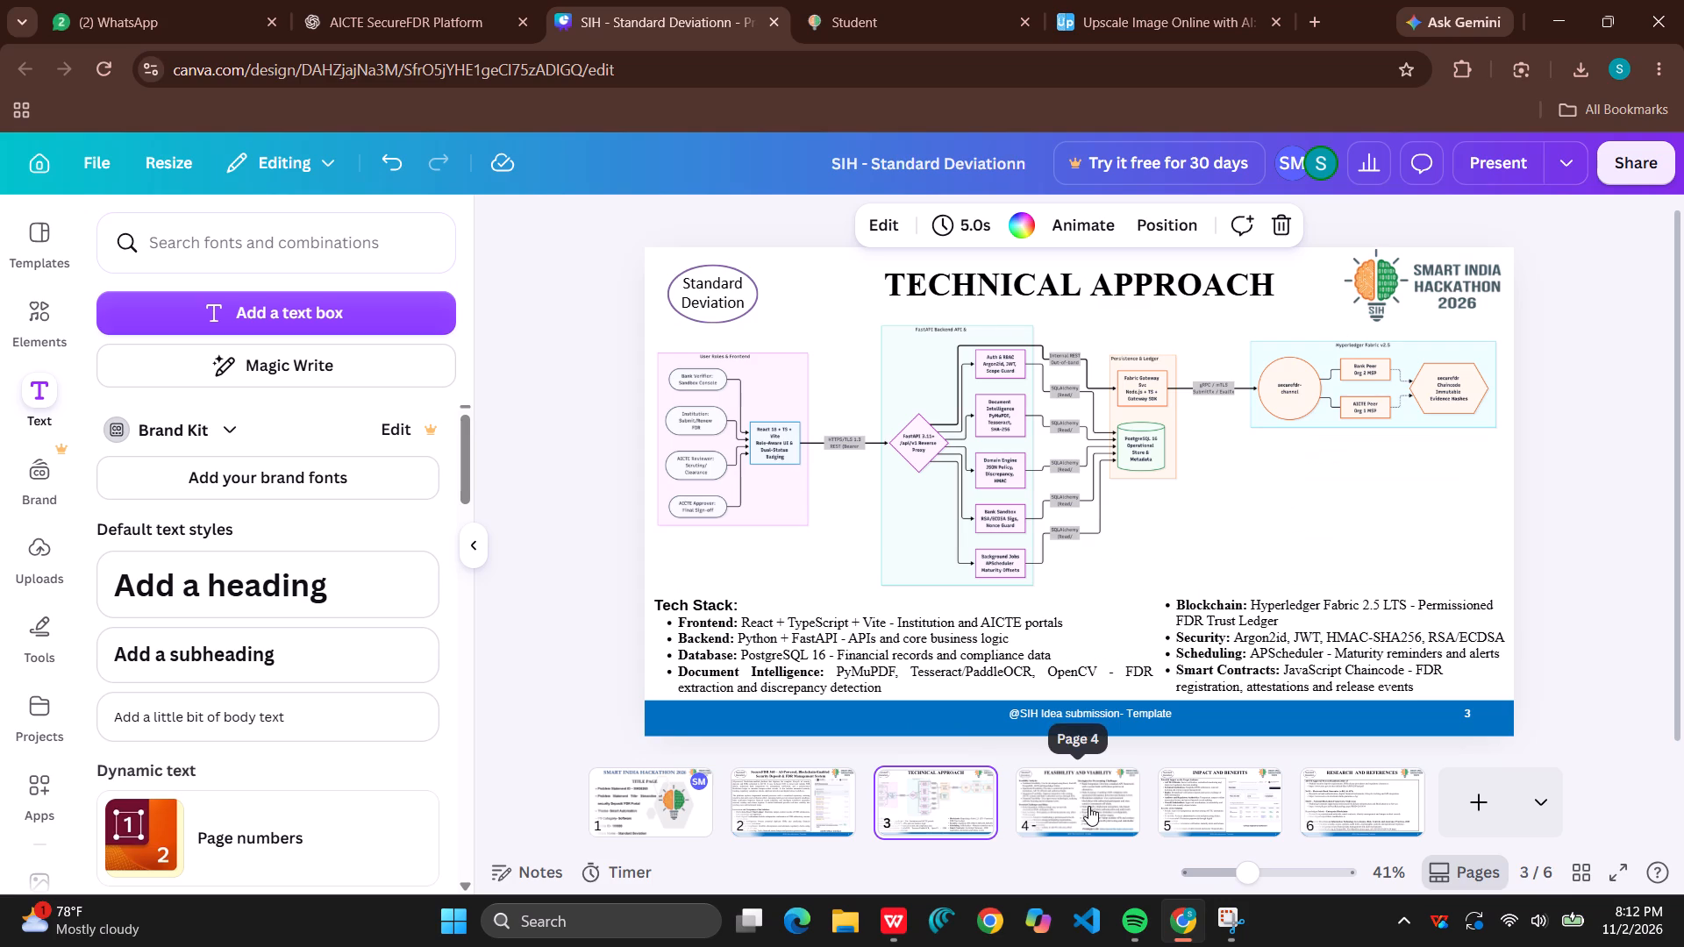
left_click(1096, 806)
left_click(1224, 788)
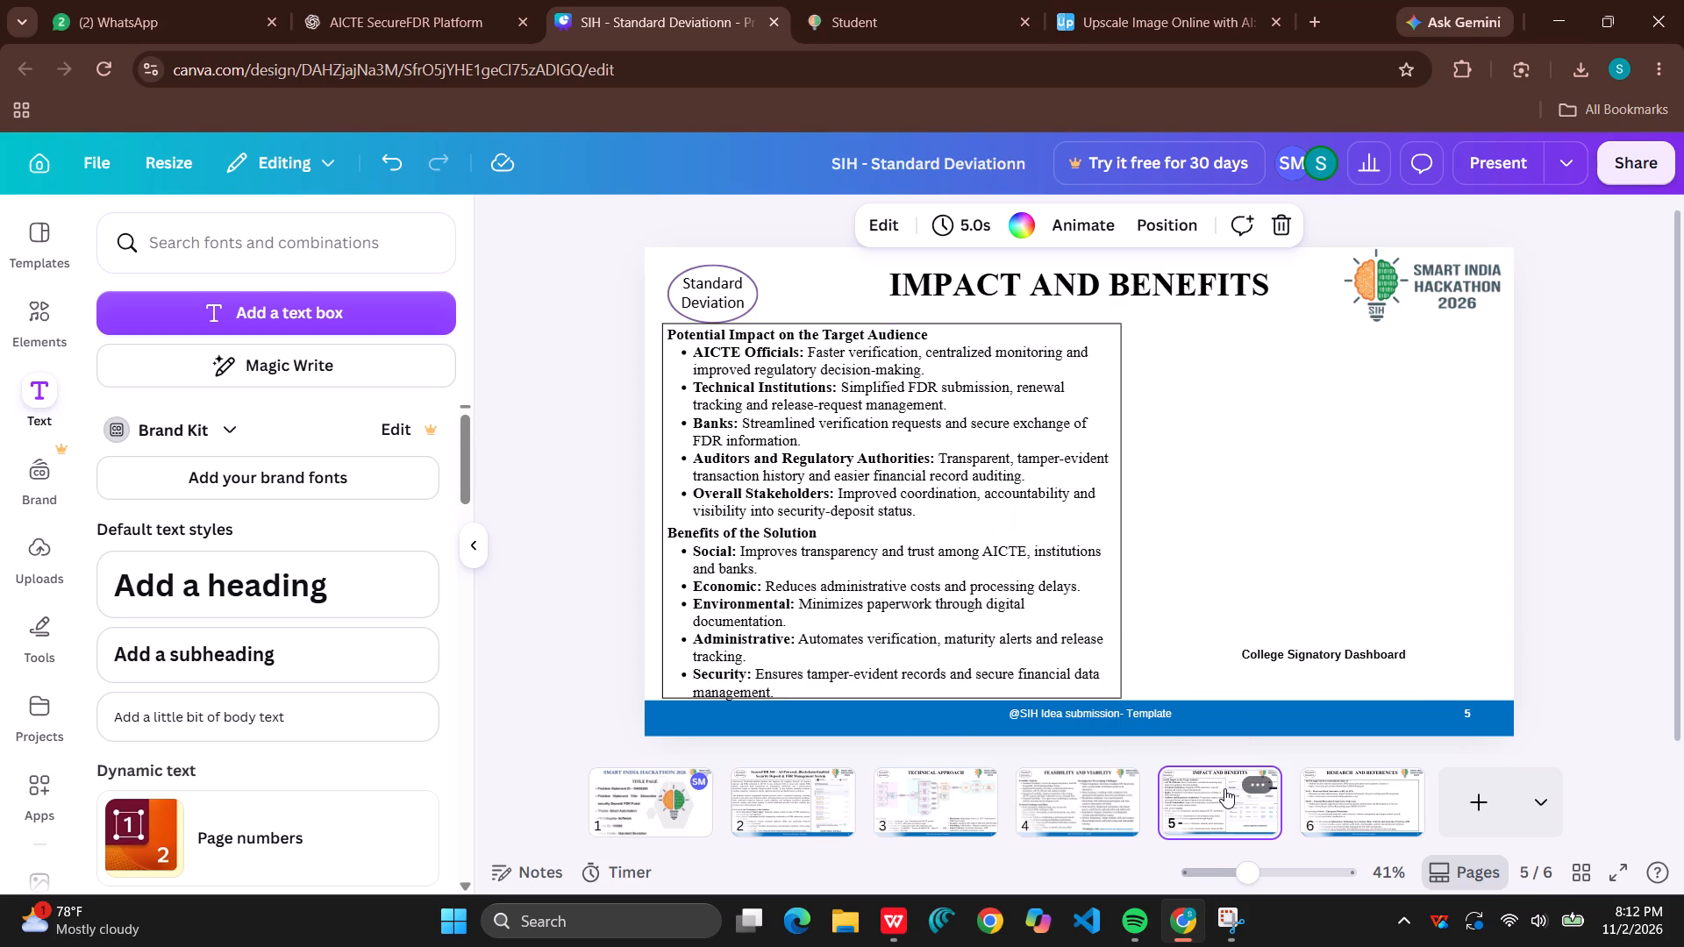
left_click(1338, 783)
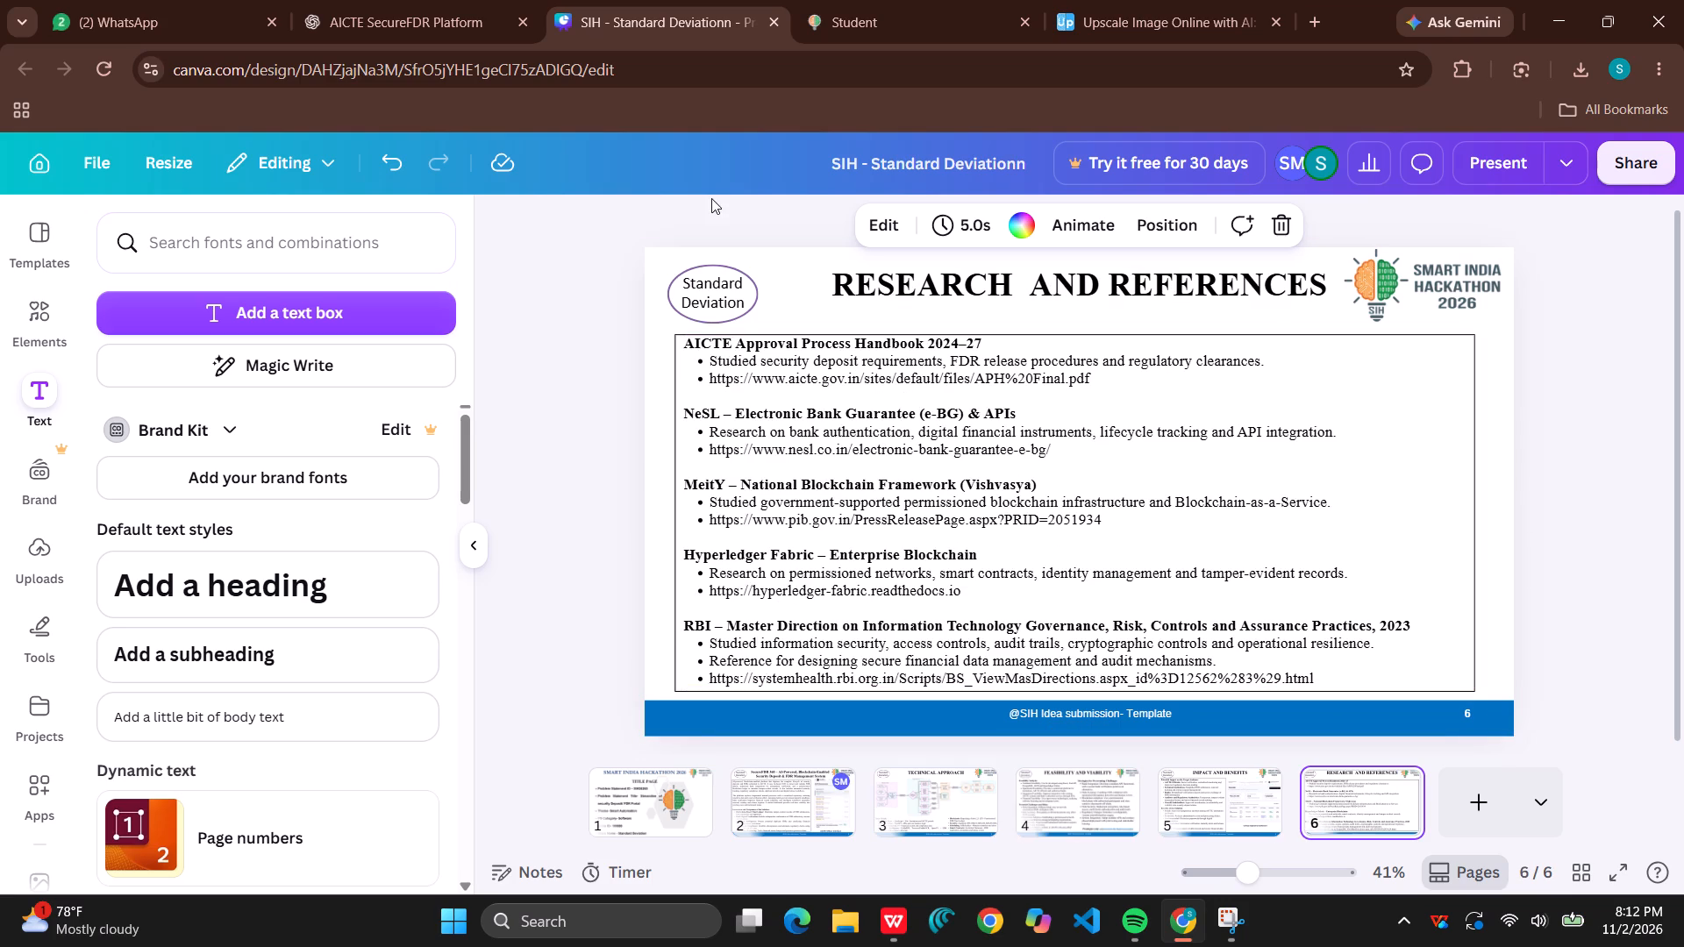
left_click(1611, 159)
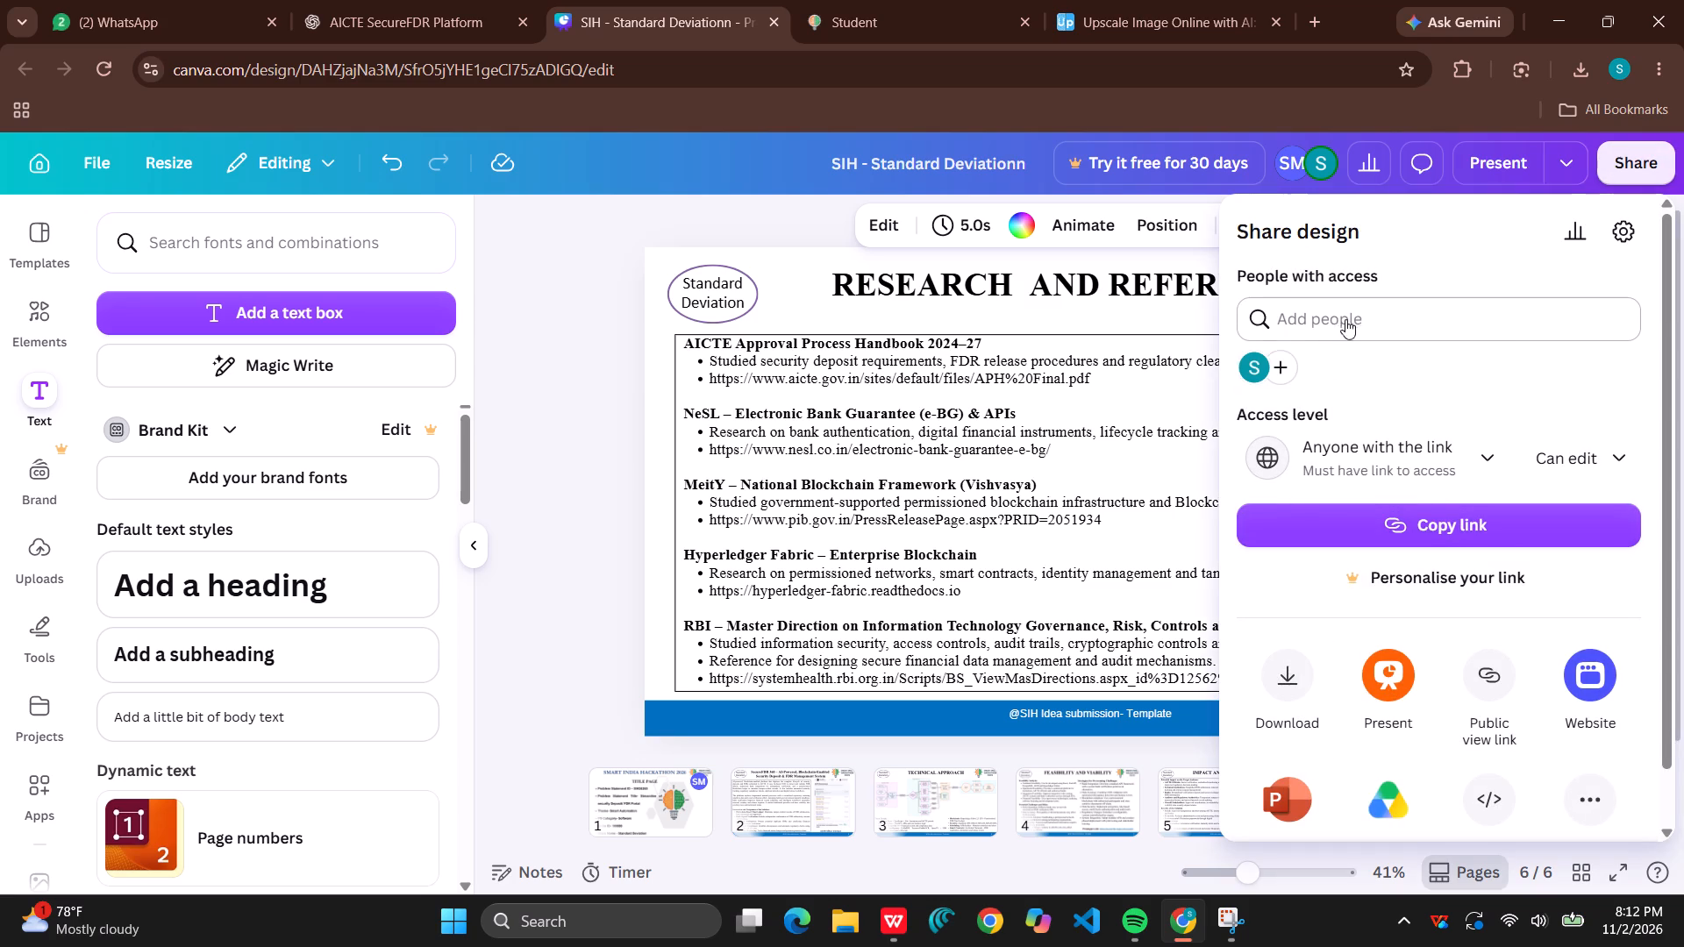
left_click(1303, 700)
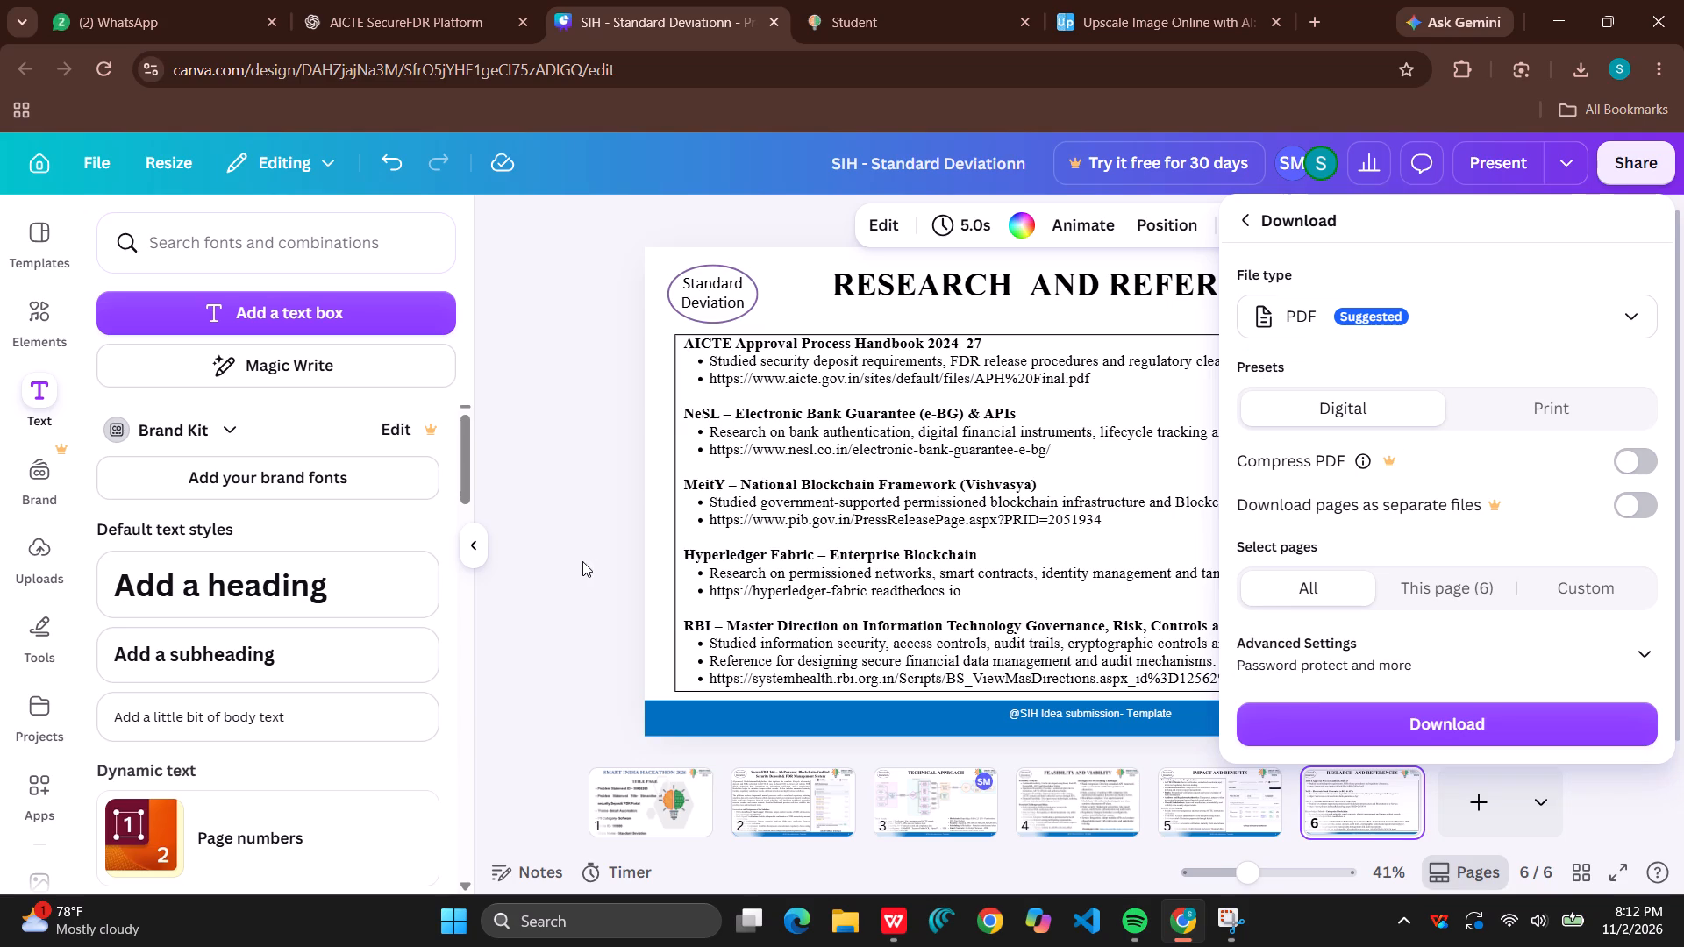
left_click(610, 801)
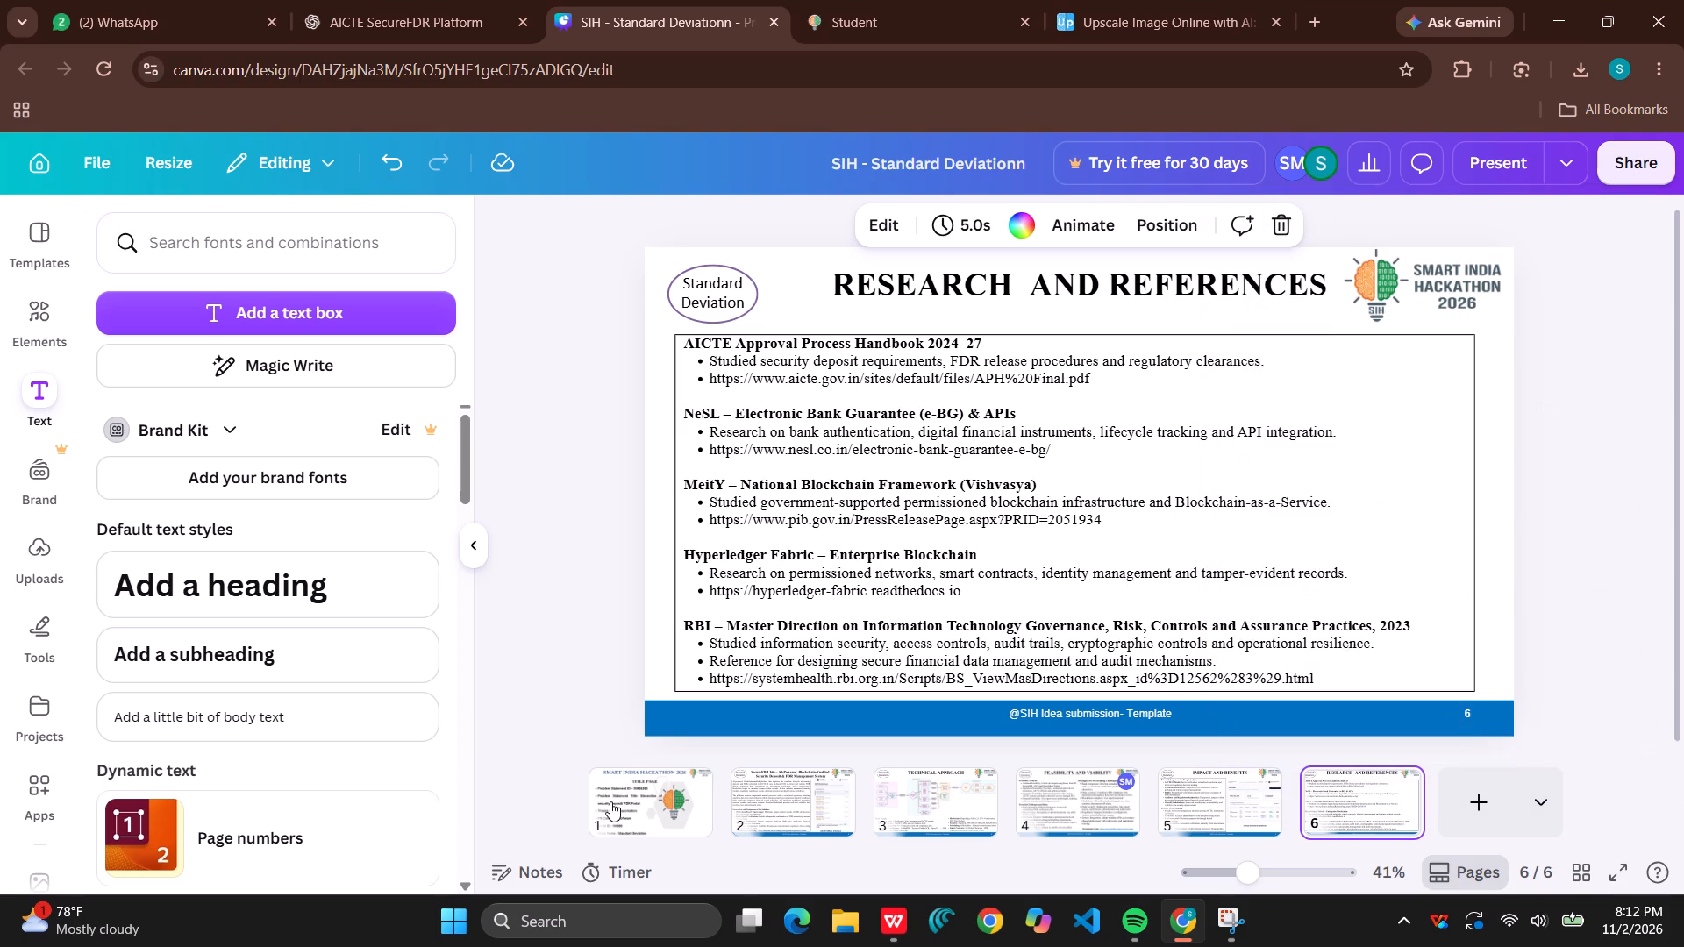
Return to the title page slide and download all pages of the presentation as a PDF with the Digital preset.
left_click(610, 801)
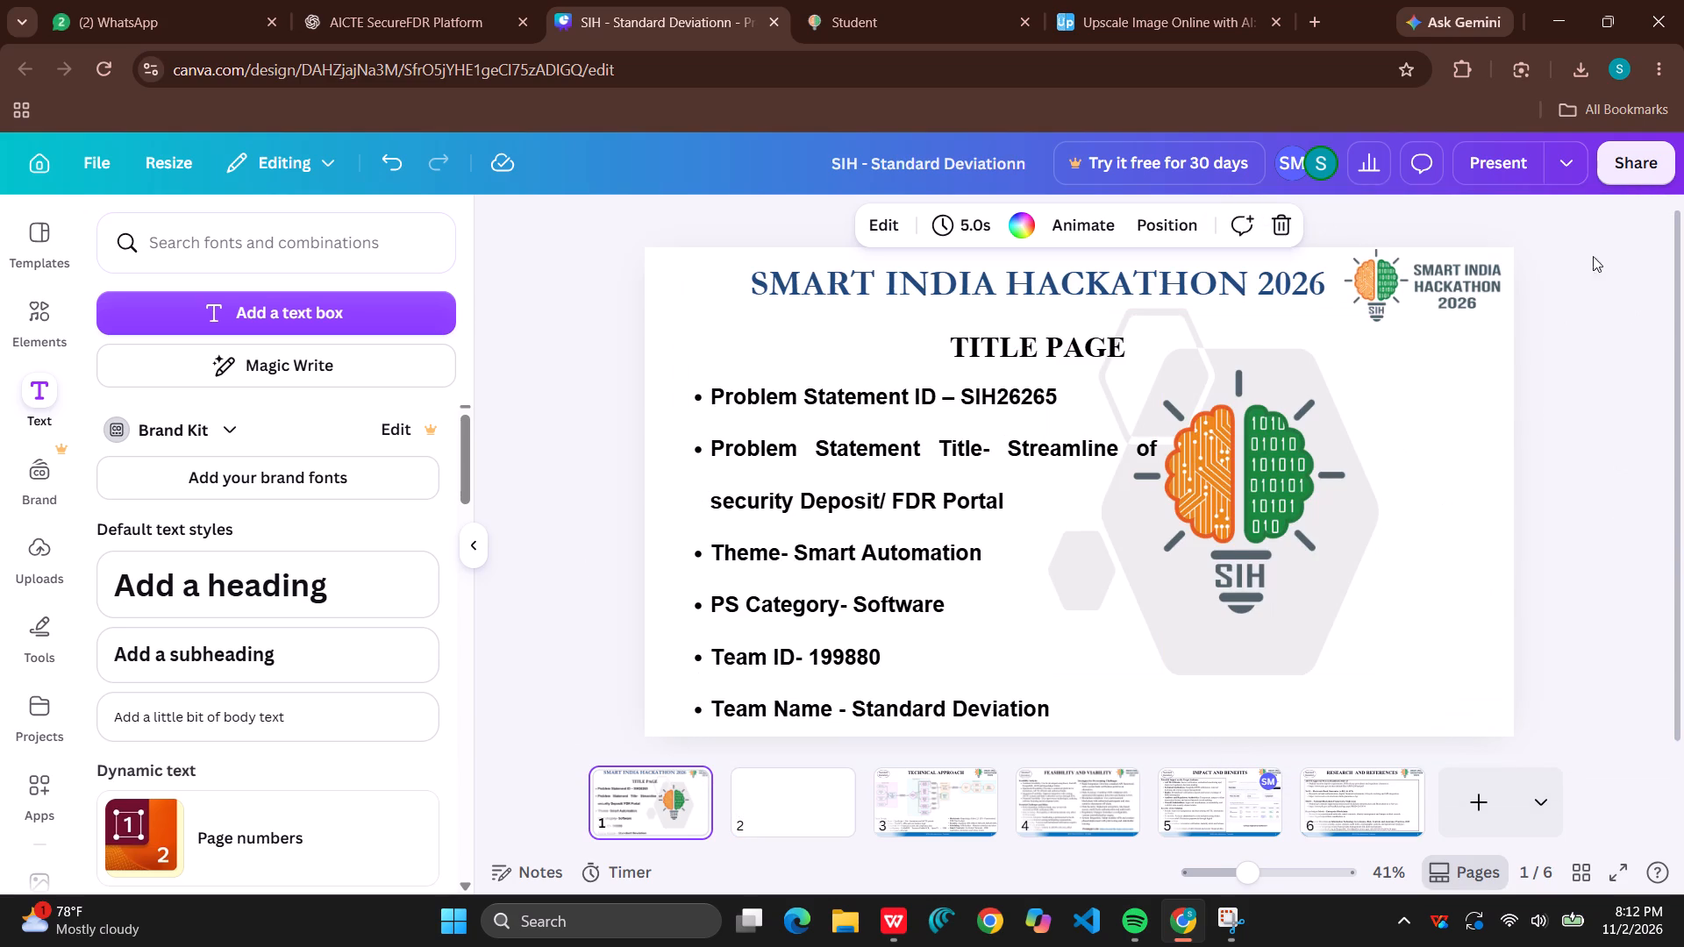
left_click(1633, 174)
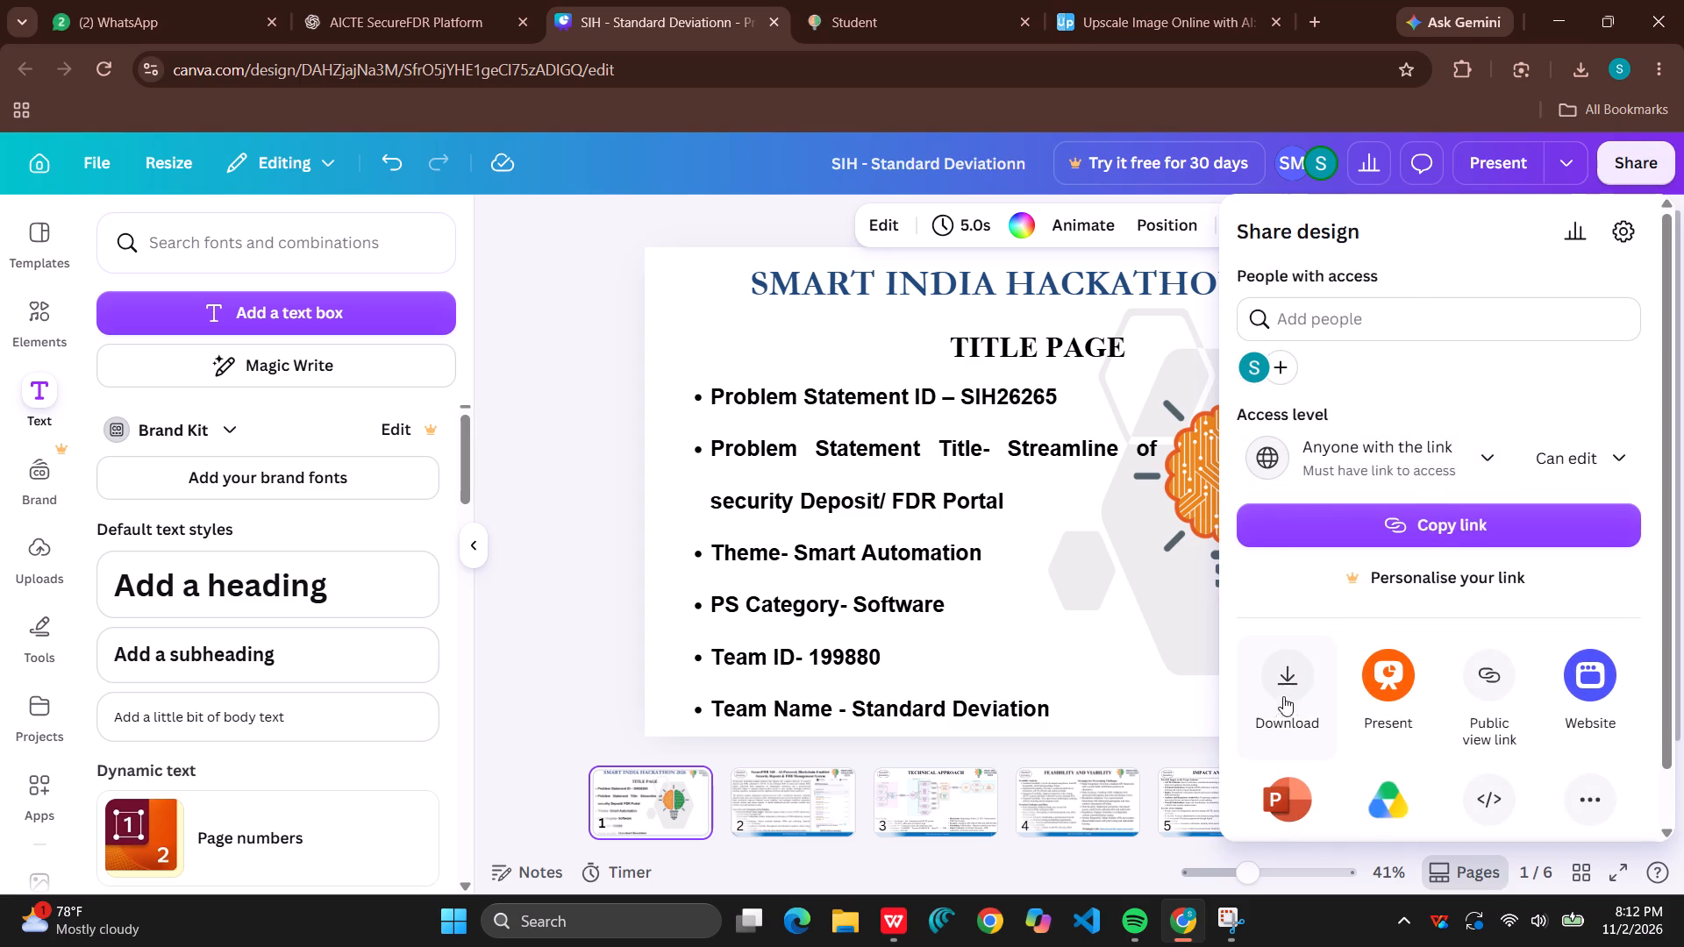
left_click(1274, 702)
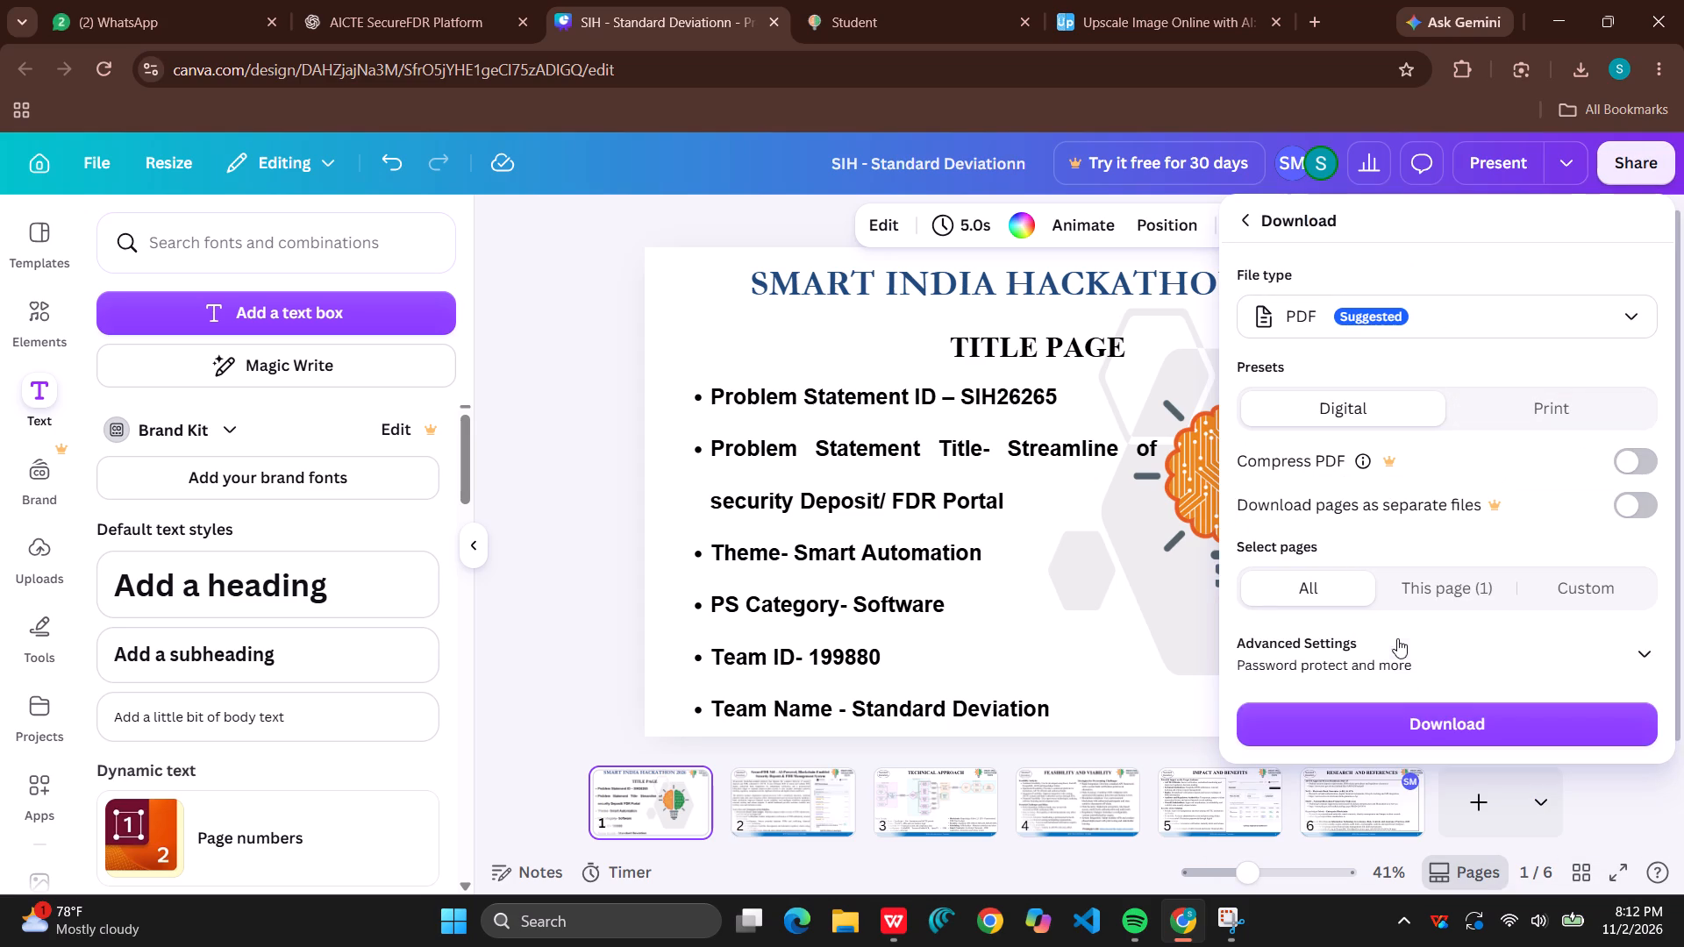
left_click(1384, 723)
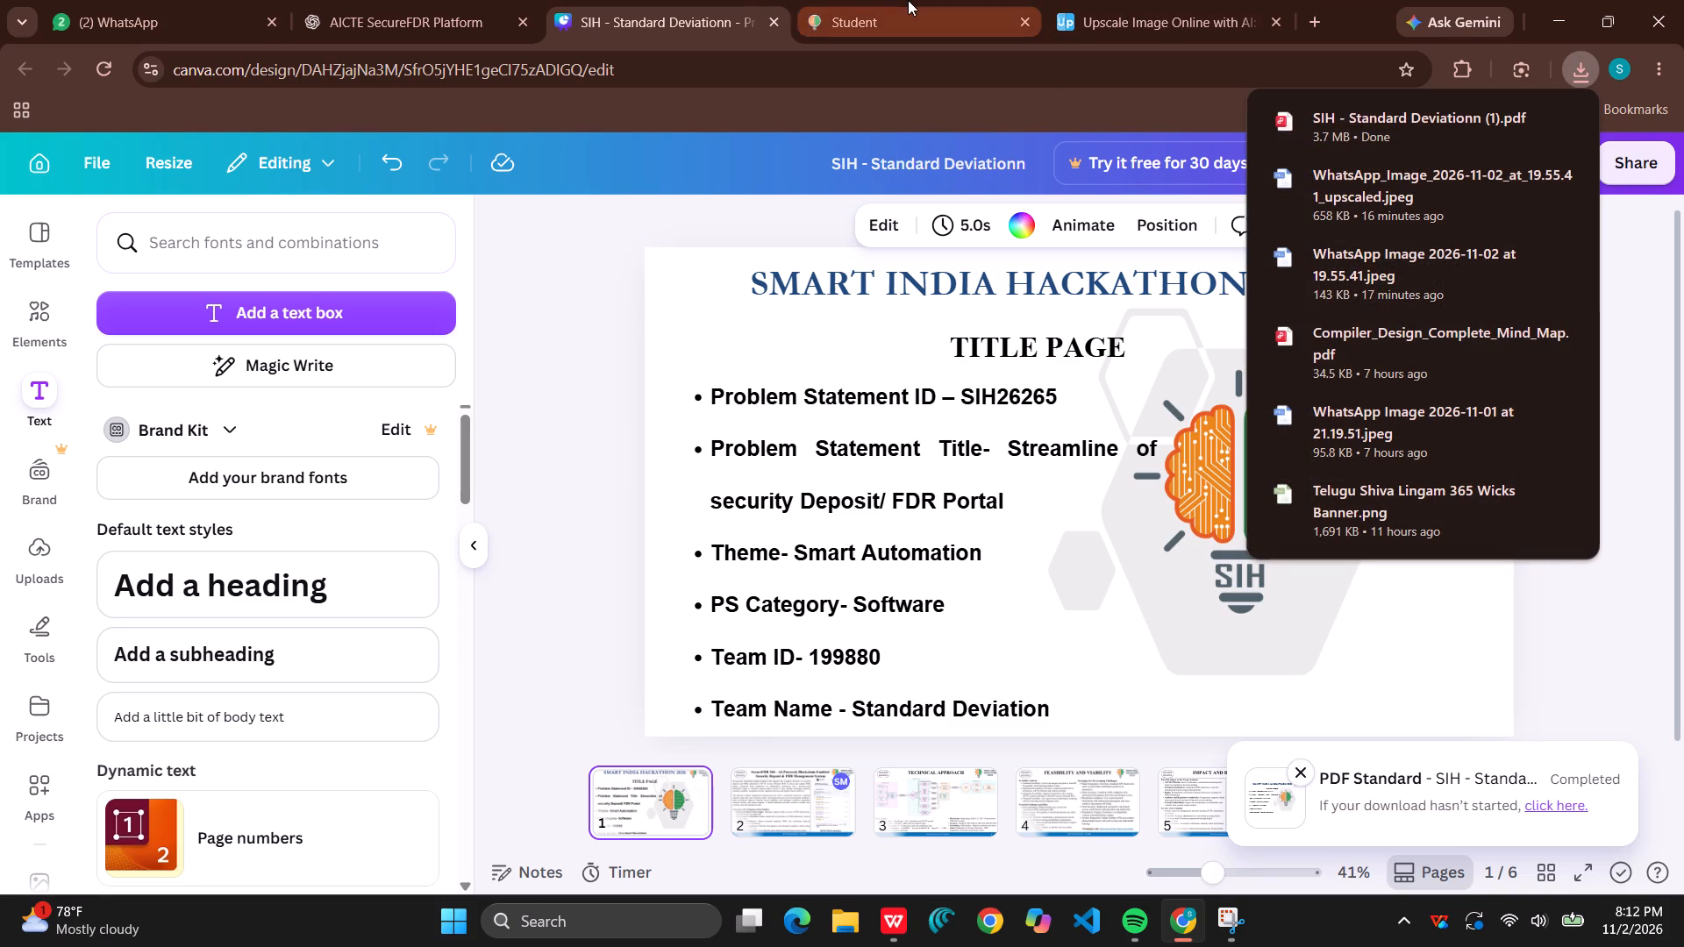
Switch to the Smart India Hackathon portal and open the SecureFDR 360 draft idea for updating.
left_click(908, 0)
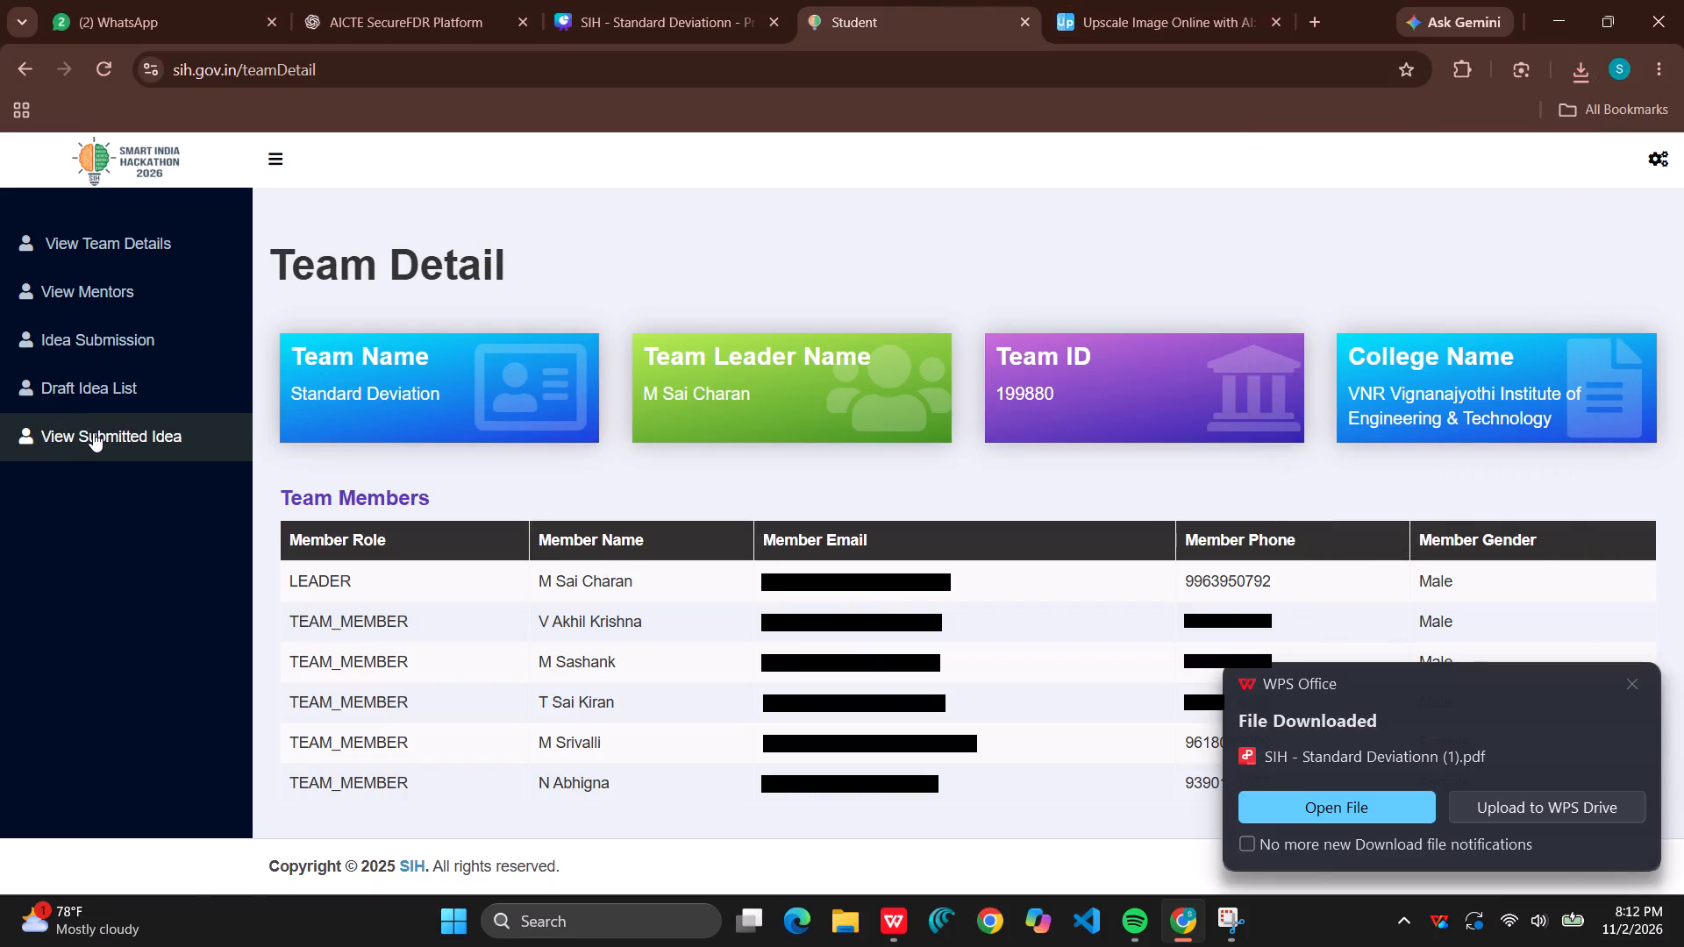
left_click(93, 432)
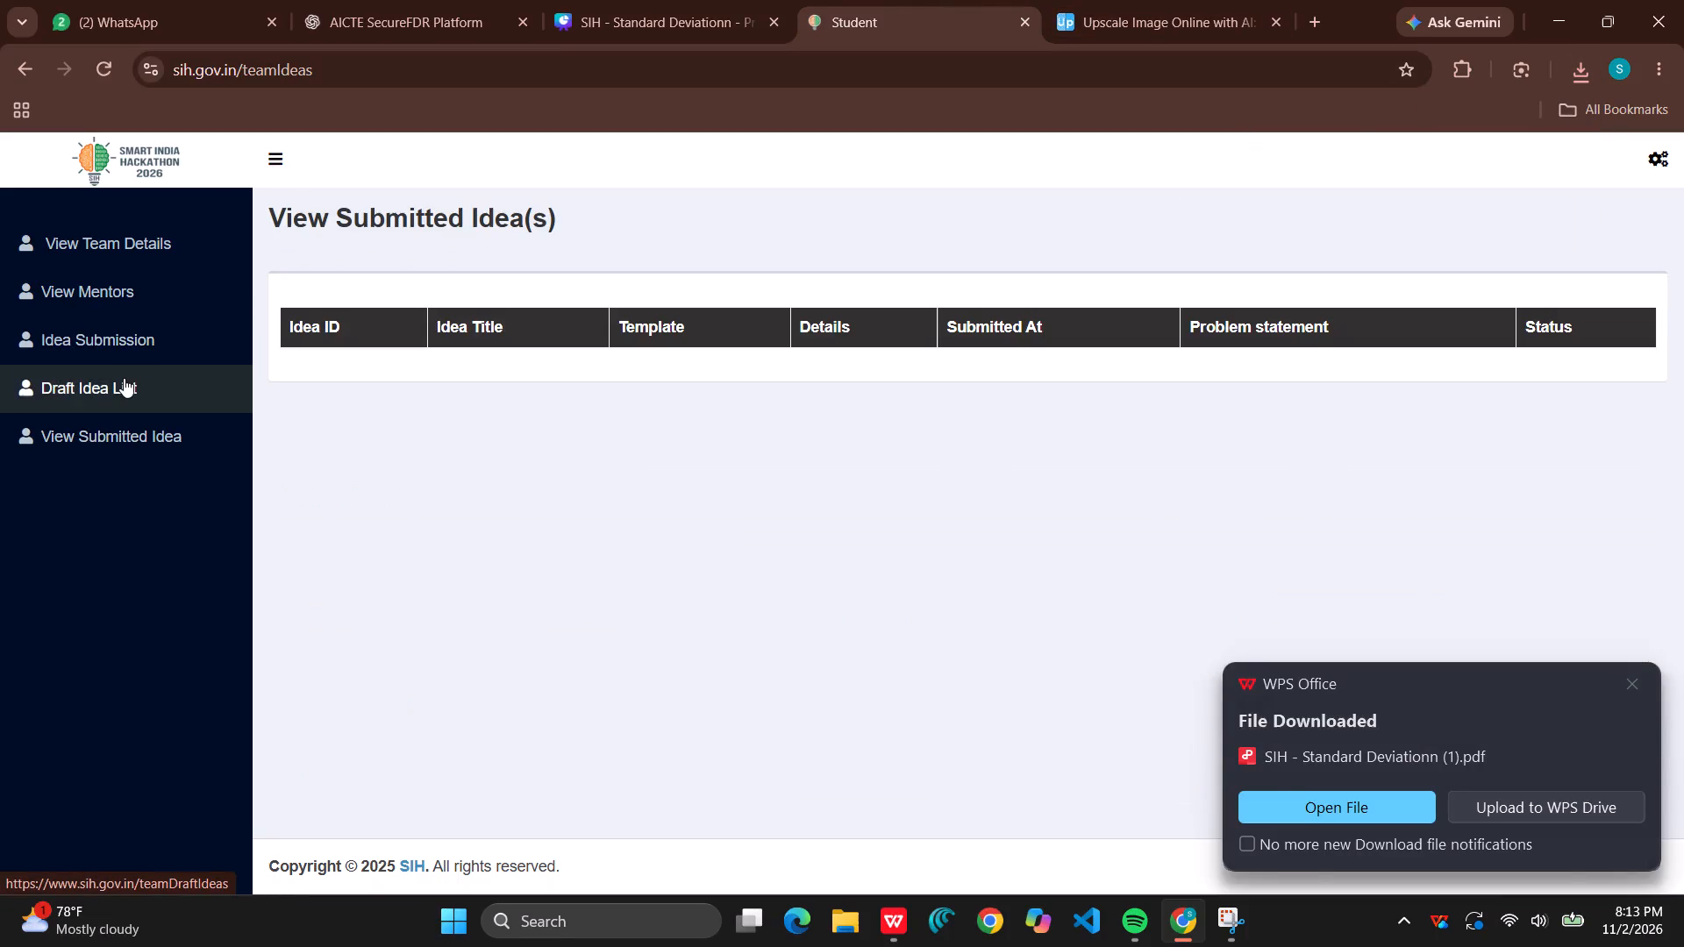
left_click(124, 378)
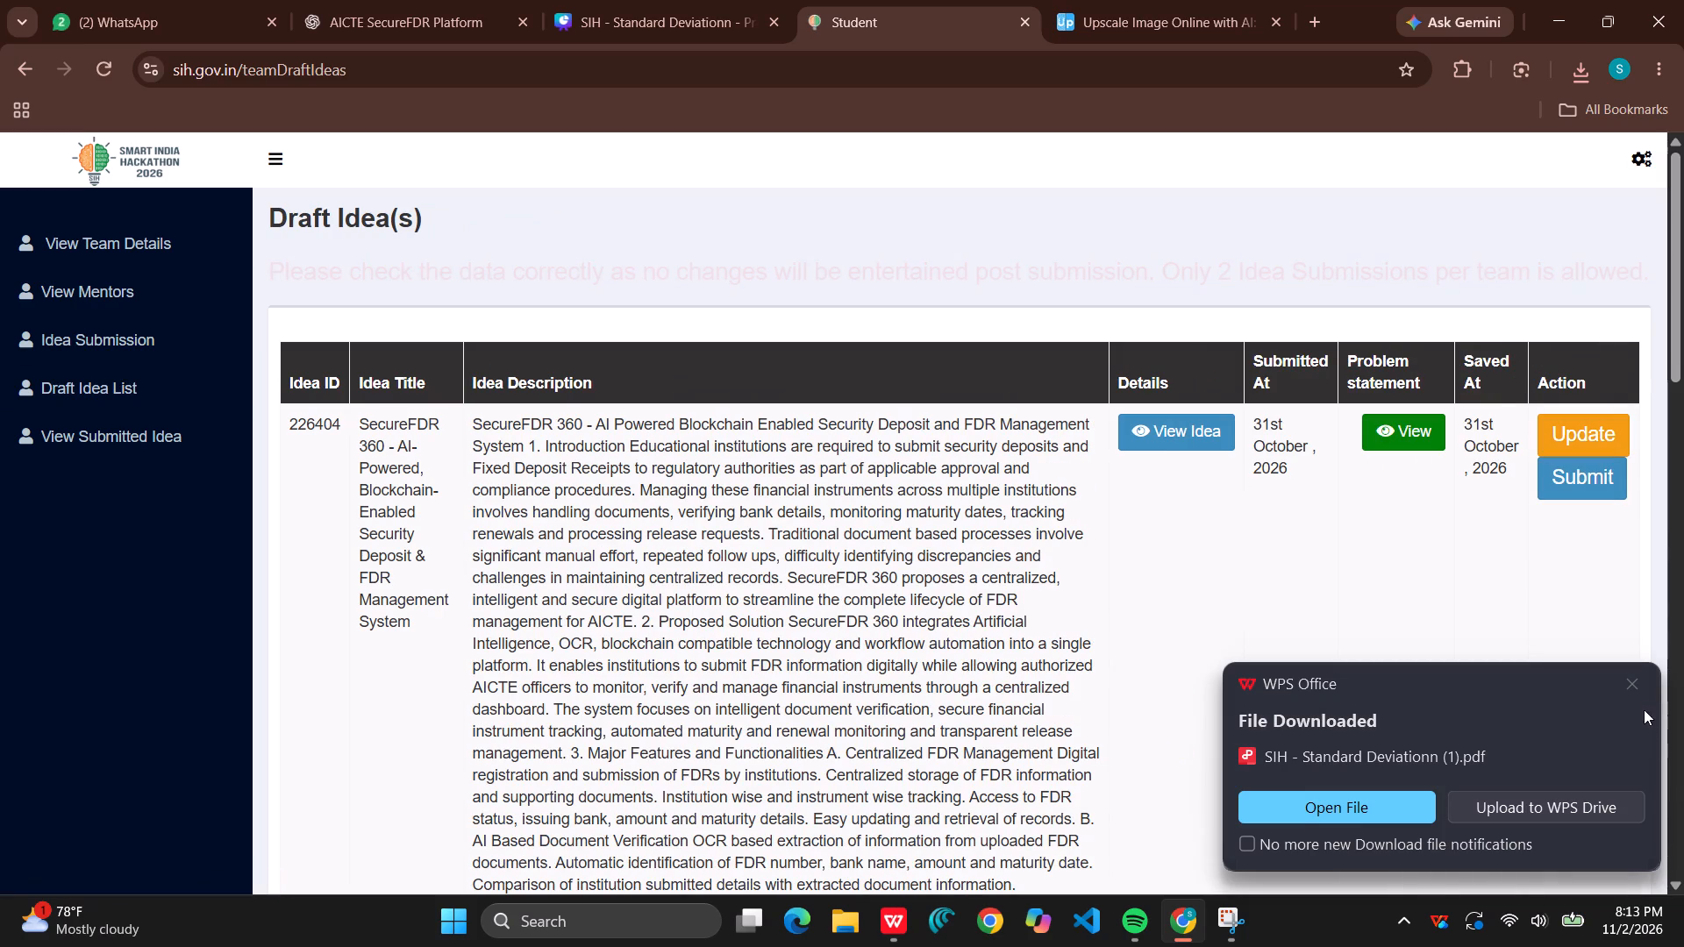
left_click(1637, 683)
left_click(1598, 430)
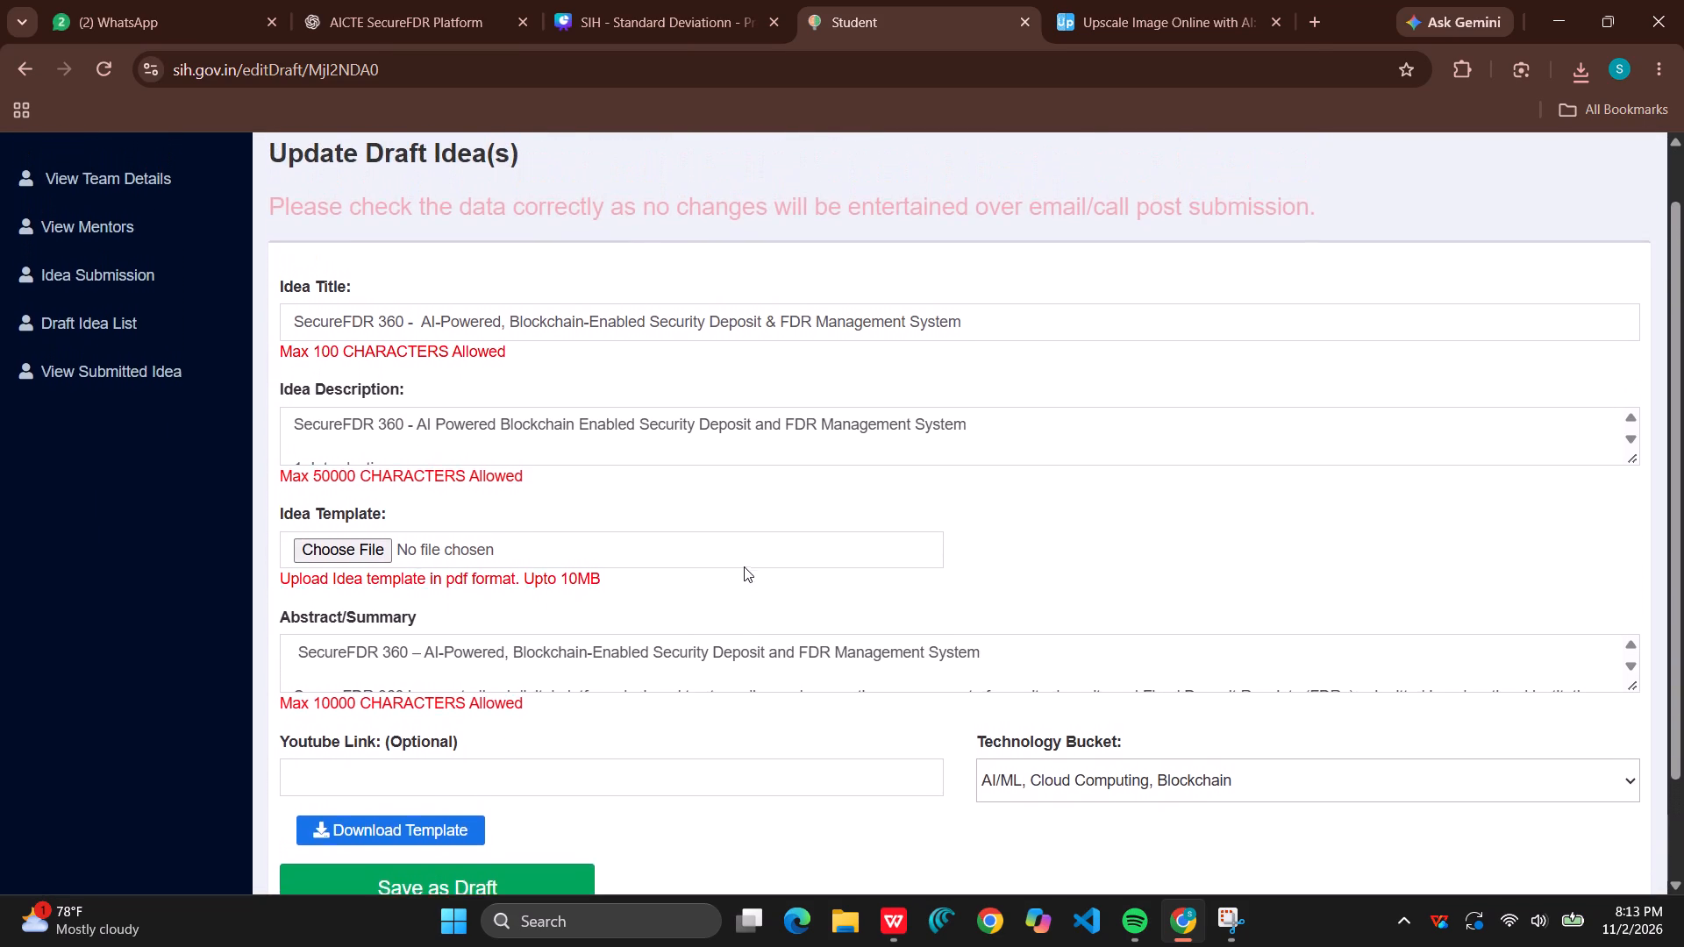
scroll(744, 566, "up", 1)
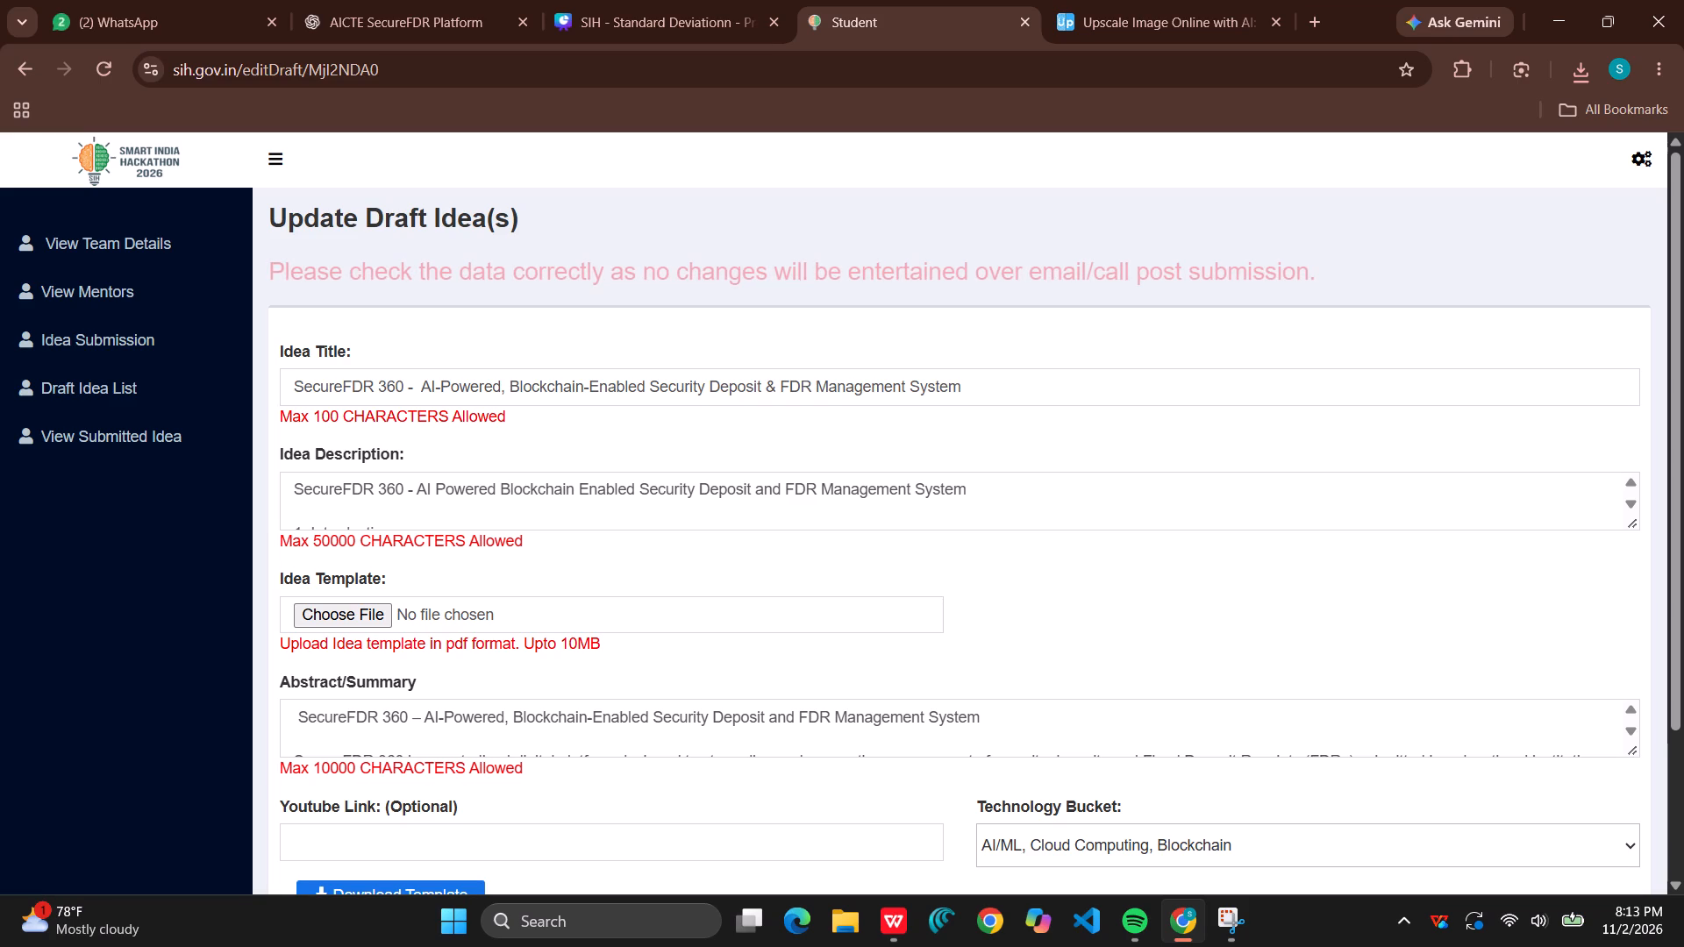